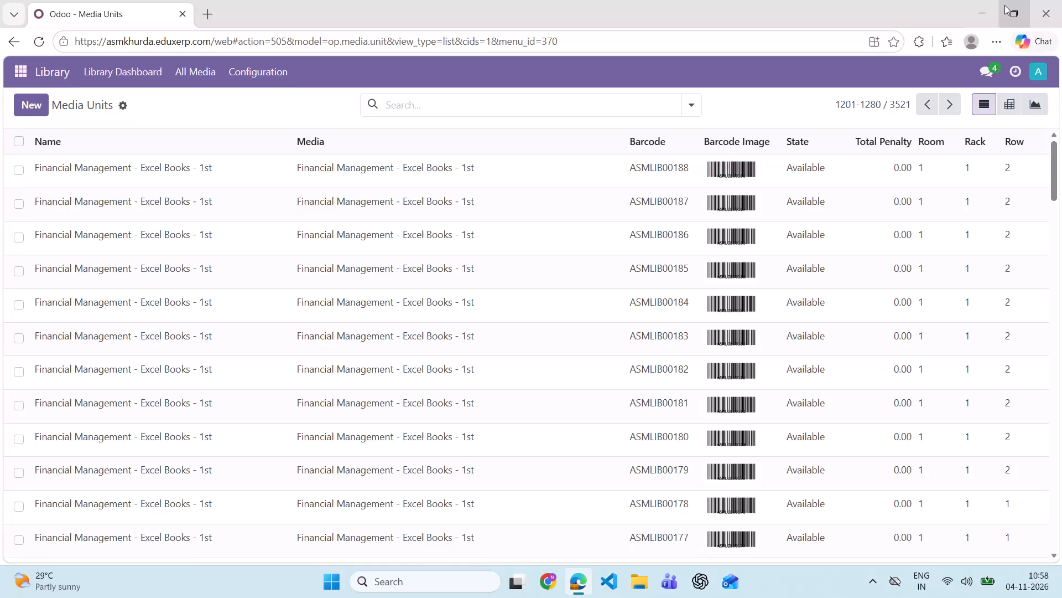
Open media unit ASMLIB00188, remove its barcode's last digit and restore it as 8 to regenerate the barcode image, saving by advancing to the following unit.
left_click(441, 167)
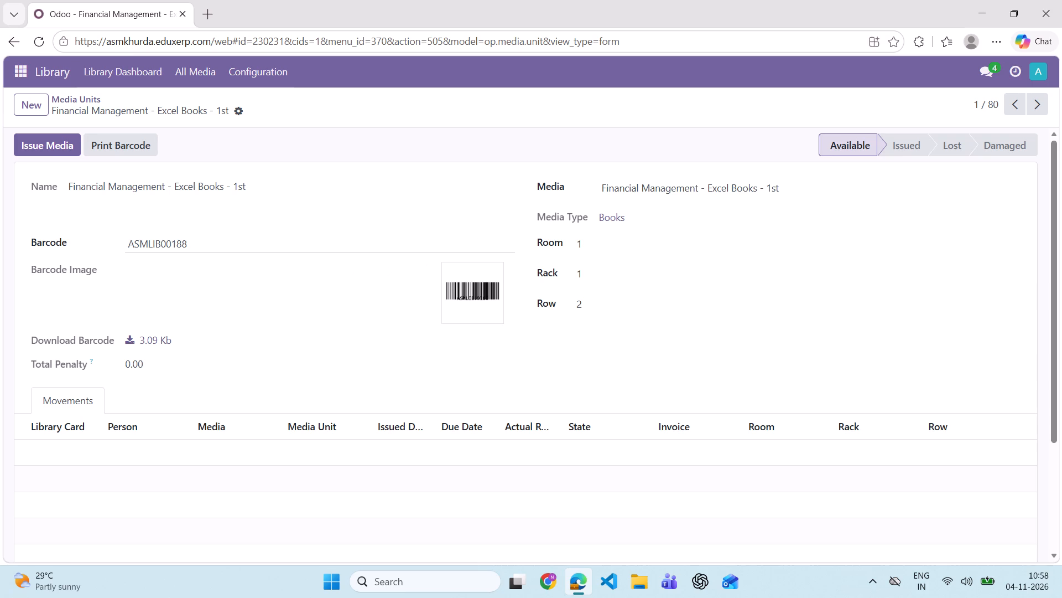
left_click(310, 249)
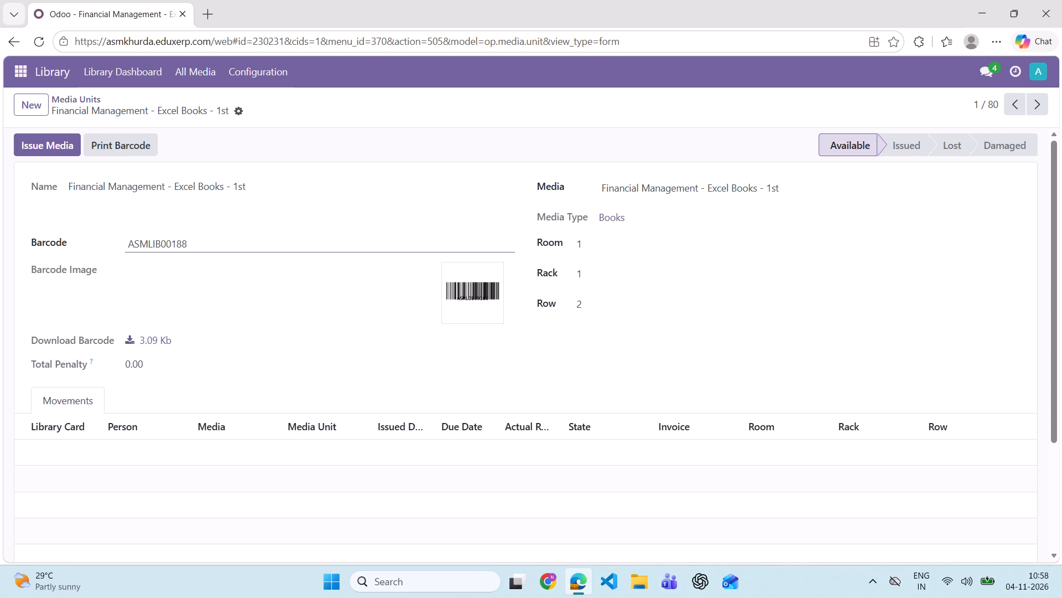
key("BackSpace")
left_click(280, 182)
left_click(223, 245)
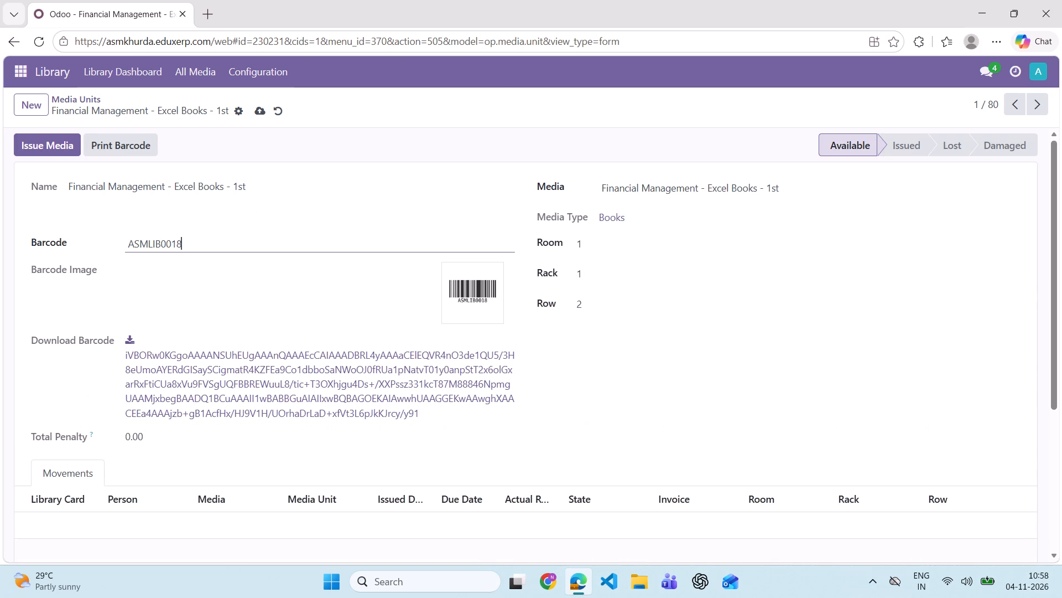
key("8")
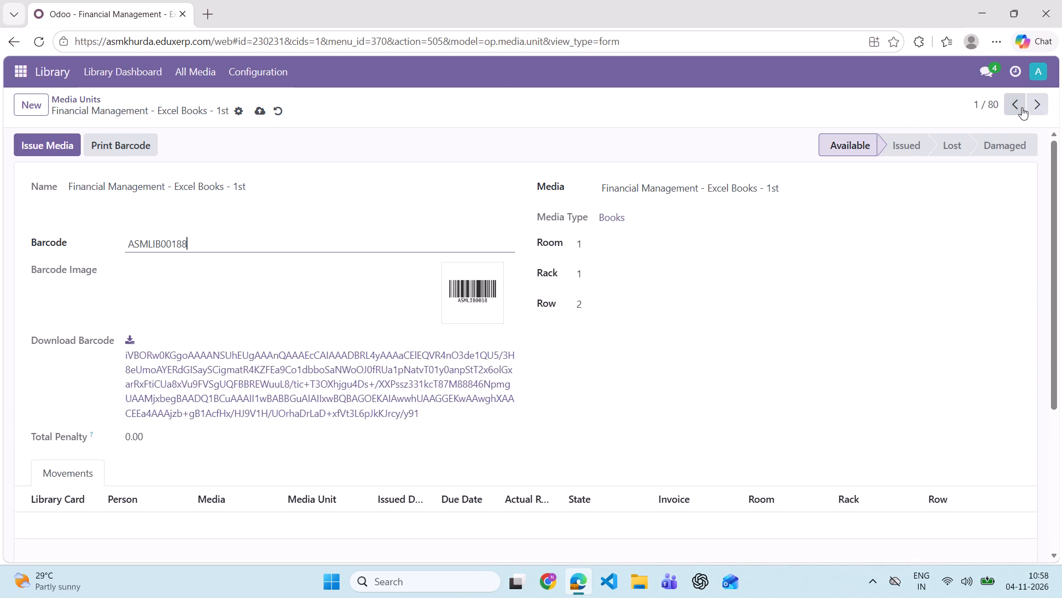
left_click(1030, 105)
Regenerate this unit's barcode image by removing the barcode's last digit and restoring it to ASMLIB00187, saving by advancing to the following unit.
left_click(221, 236)
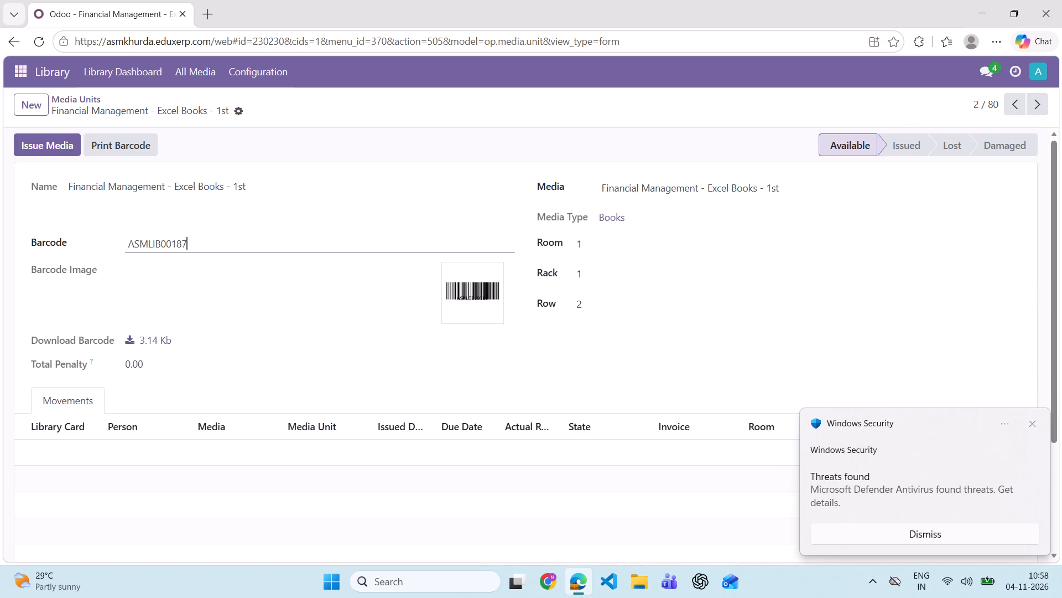
key("BackSpace")
left_click(261, 176)
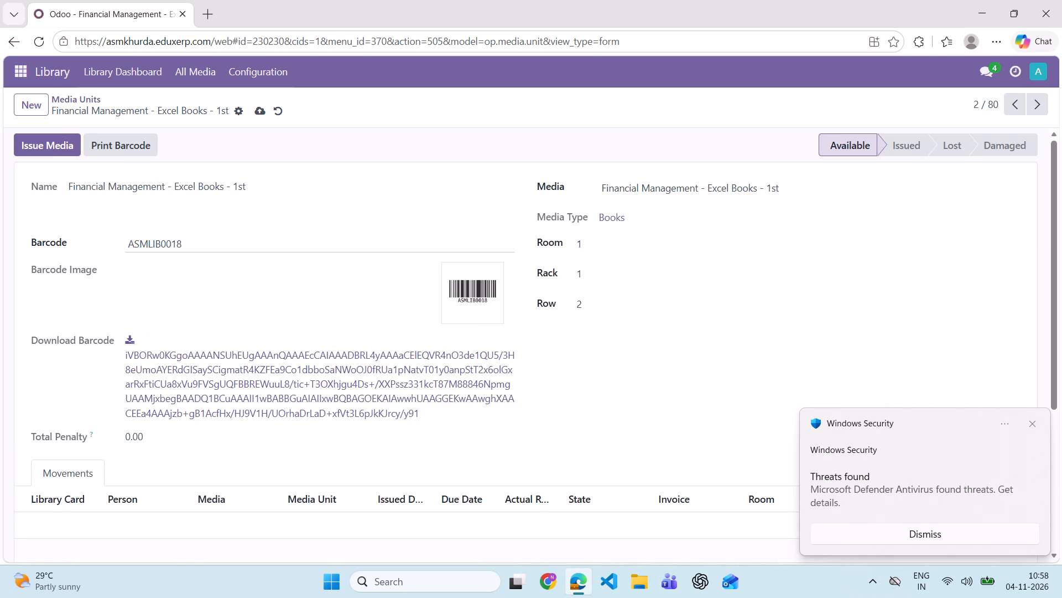
left_click(223, 245)
key("7")
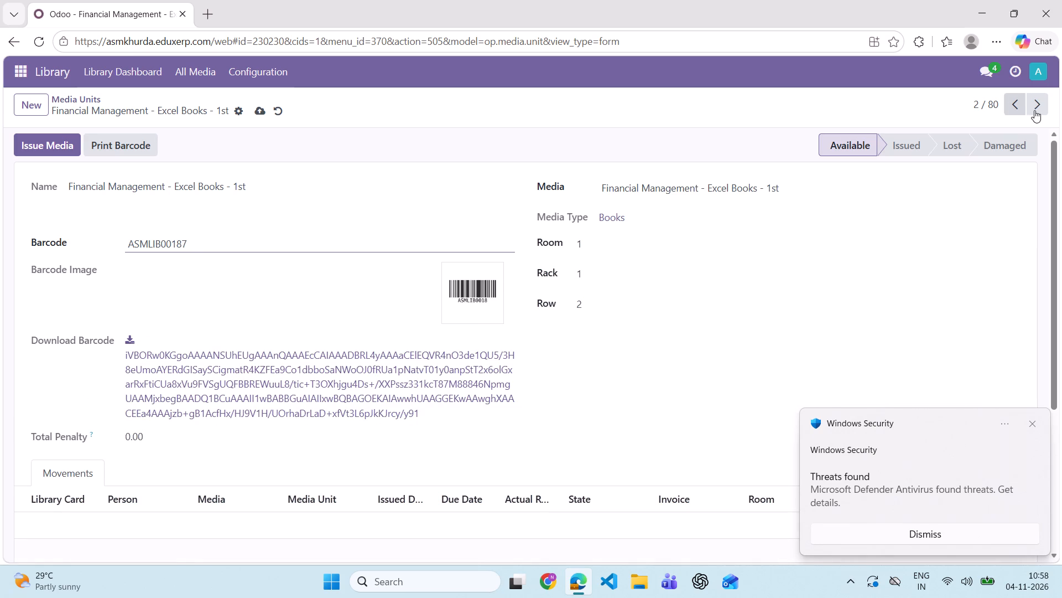
left_click(1039, 108)
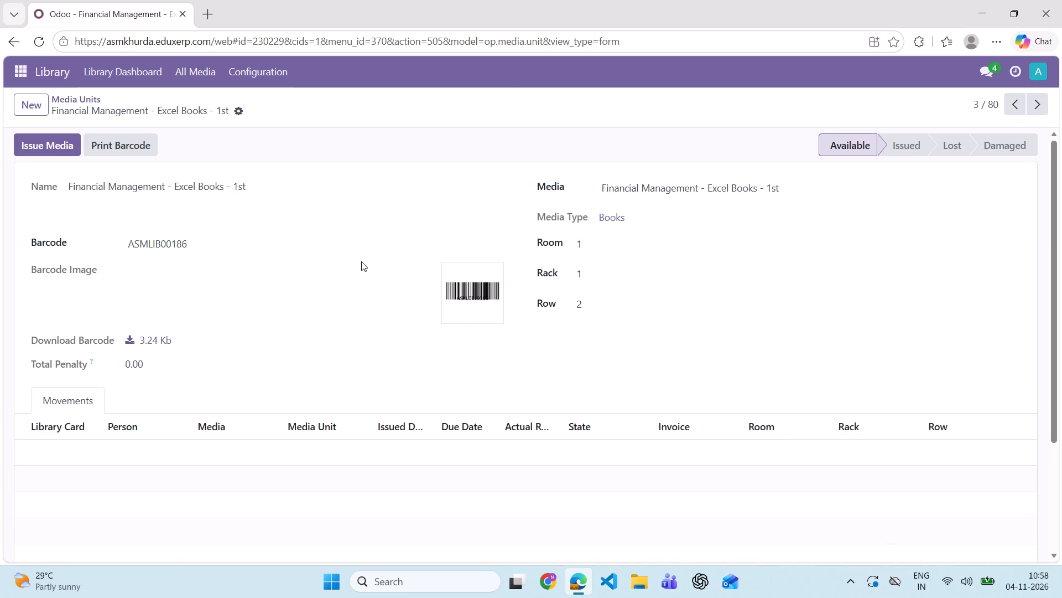
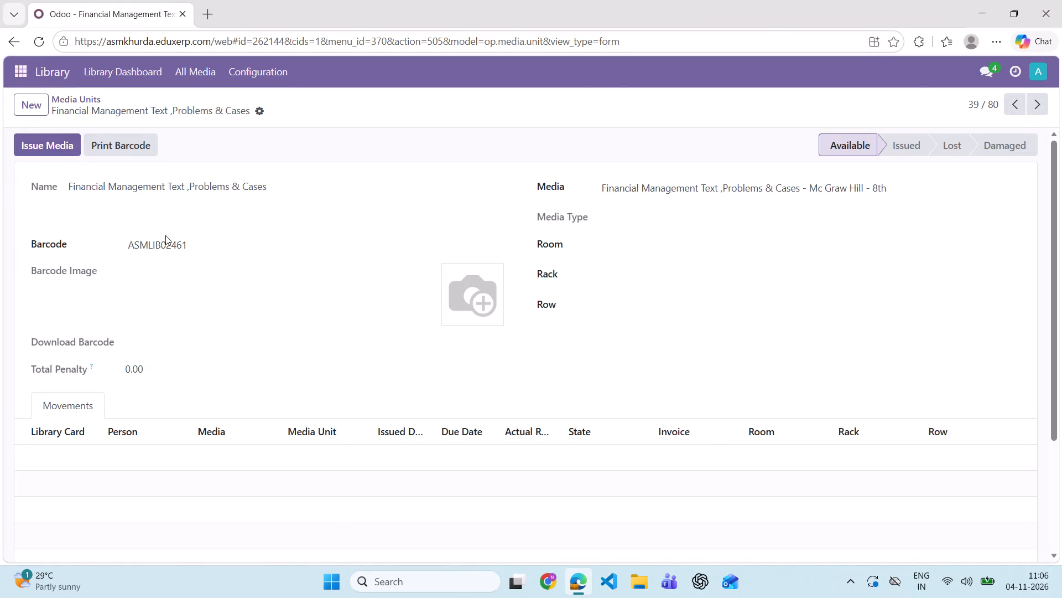
Regenerate this unit's barcode image by removing the barcode's last digit and restoring it to ASMLIB02461, saving by advancing to the following unit.
left_click(196, 244)
key("BackSpace")
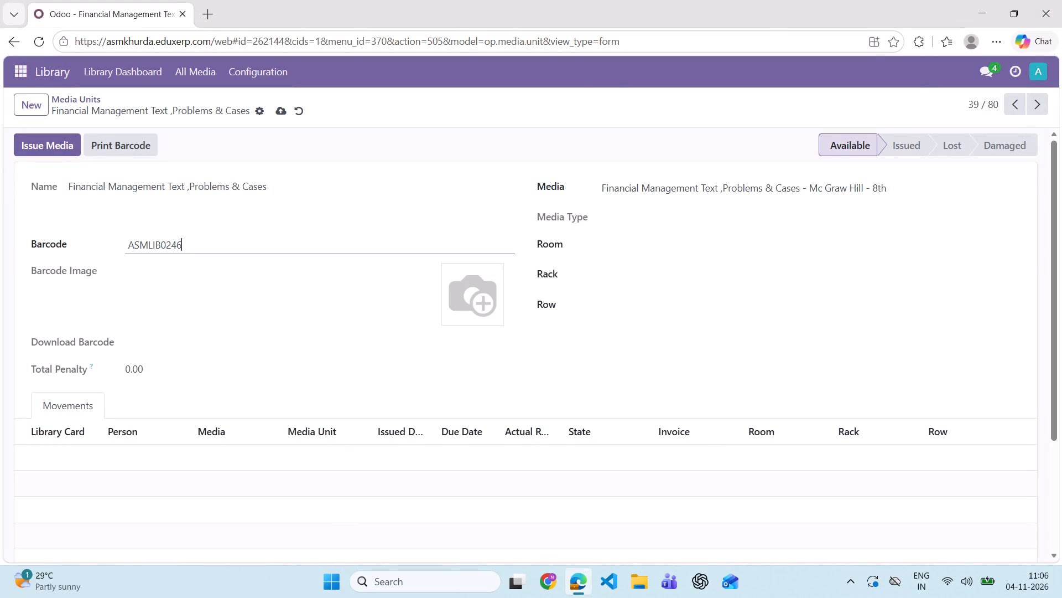
left_click(296, 160)
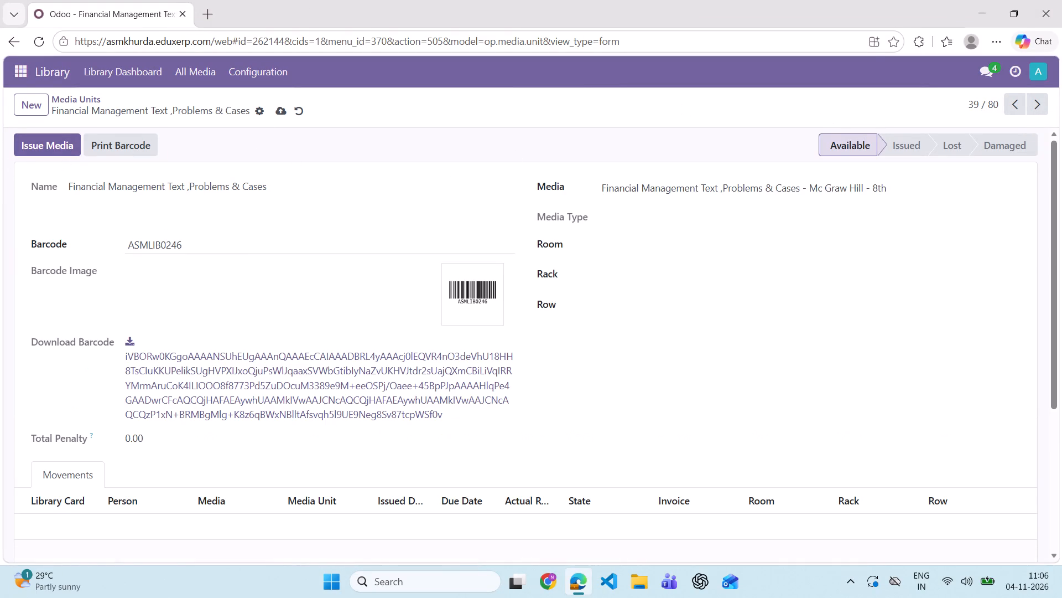
left_click_drag(244, 251, 237, 259)
key("1")
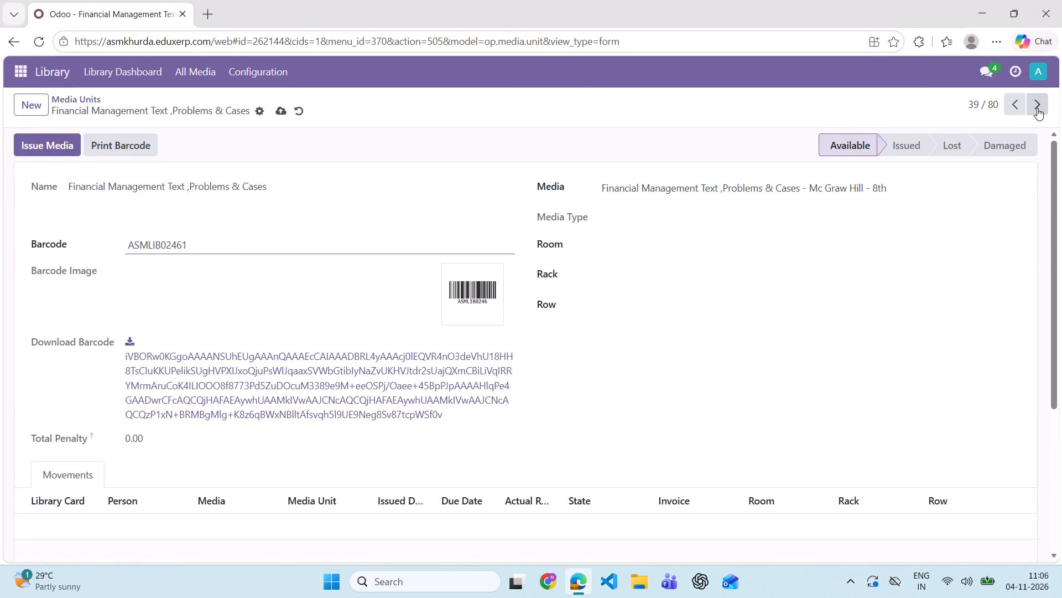
left_click(1037, 108)
Remove the last digit of this Financial Management unit's barcode, restore it to ASMLIB02458, and save by advancing to the following unit.
left_click(225, 240)
key("BackSpace")
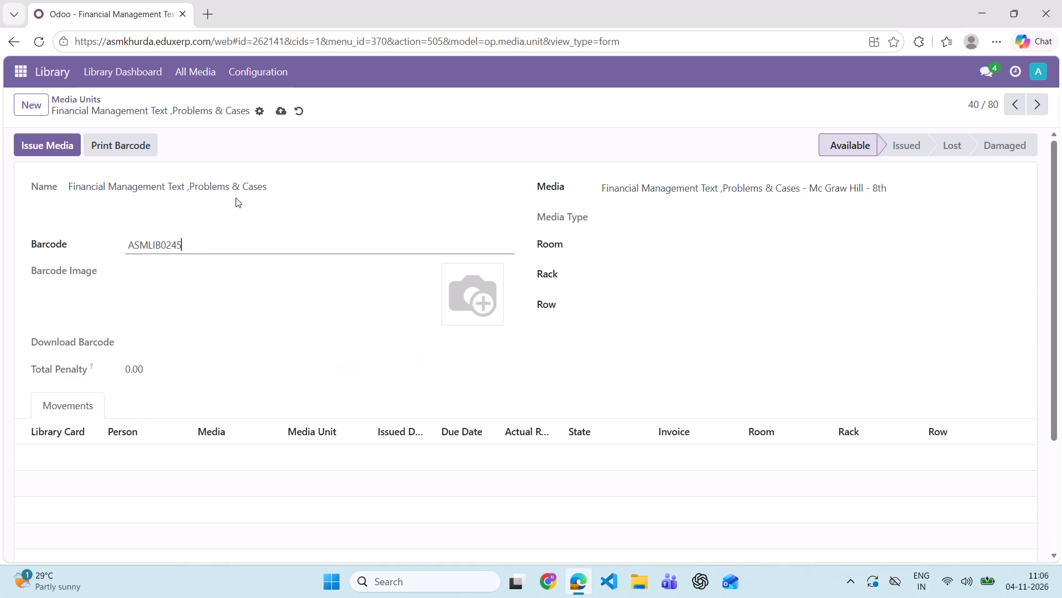
left_click(246, 148)
left_click(200, 243)
key("8")
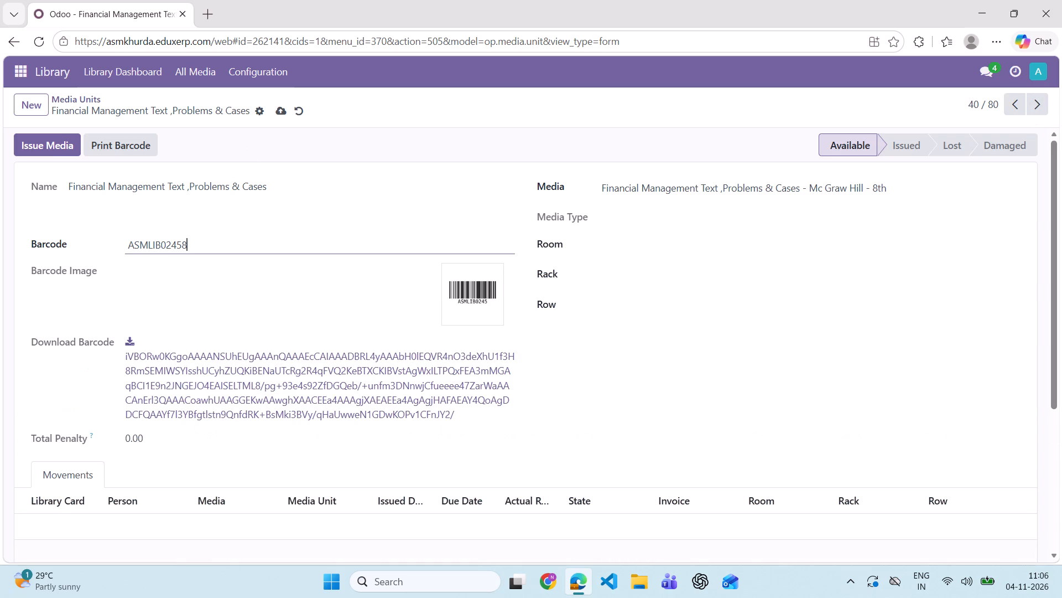
left_click(1035, 99)
Regenerate this unit's barcode image by removing the barcode's last digit and restoring it to ASMLIB02459, saving by advancing to the following unit.
left_click(299, 249)
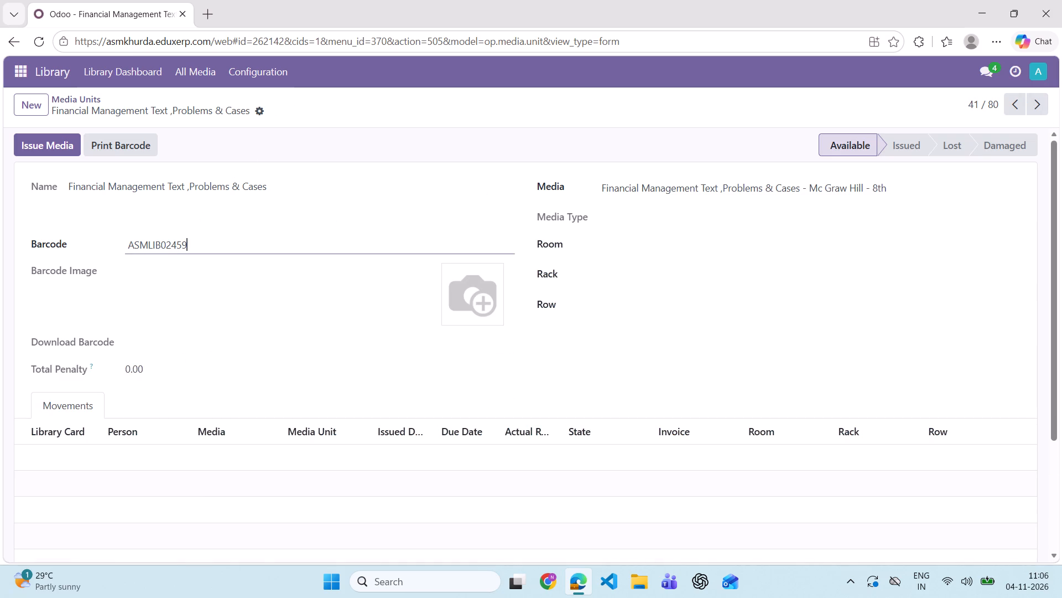
key("BackSpace")
left_click_drag(280, 117, 280, 123)
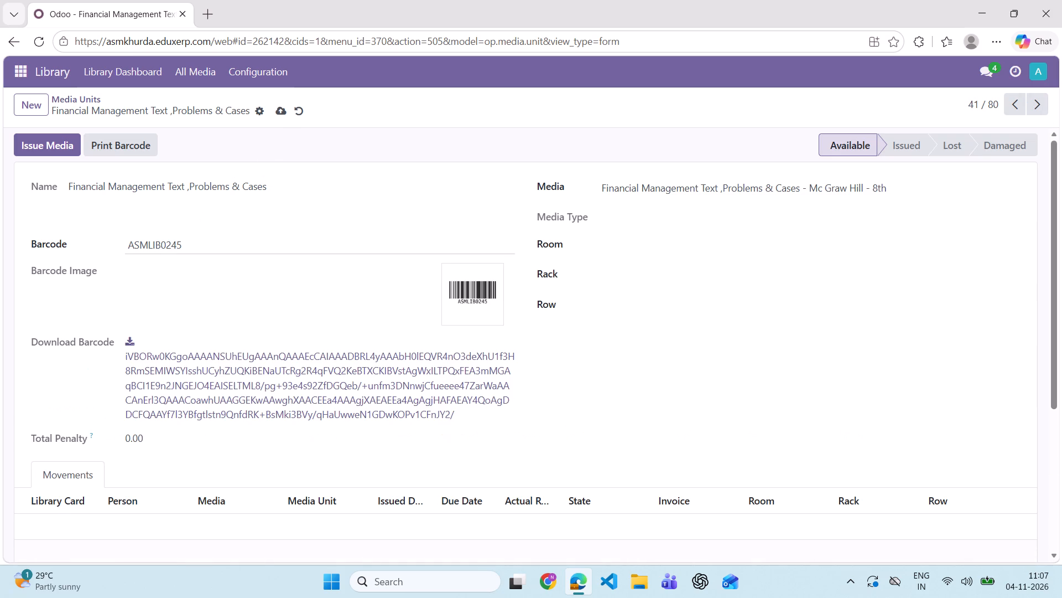
left_click(250, 244)
key("9")
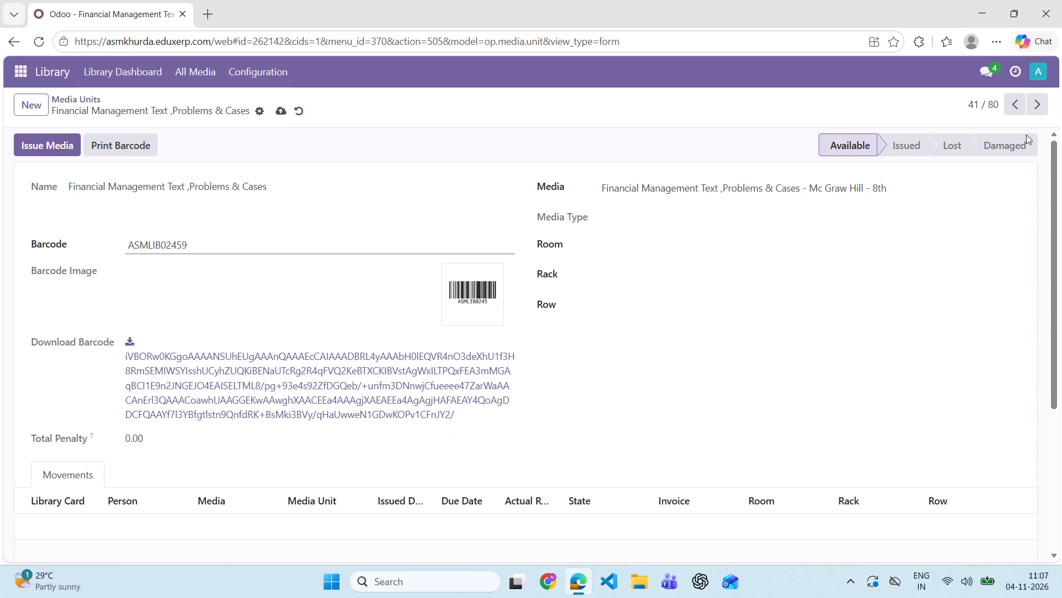
left_click(1042, 102)
Regenerate this unit's barcode image by removing the barcode's last digit and restoring it to ASMLIB02460, saving by advancing to the following unit.
left_click(341, 244)
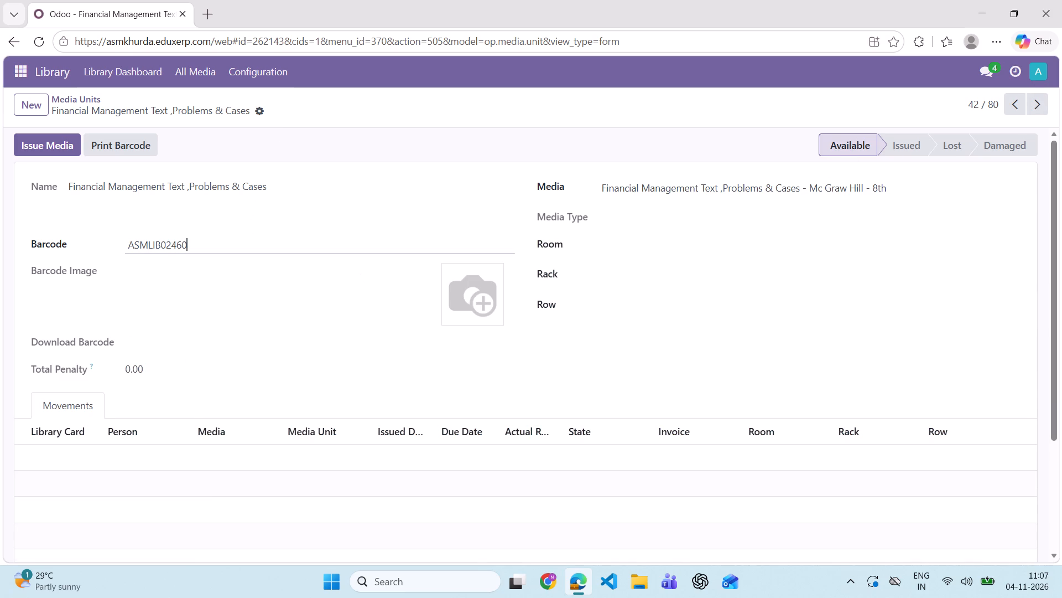
key("BackSpace")
left_click(316, 142)
left_click(231, 258)
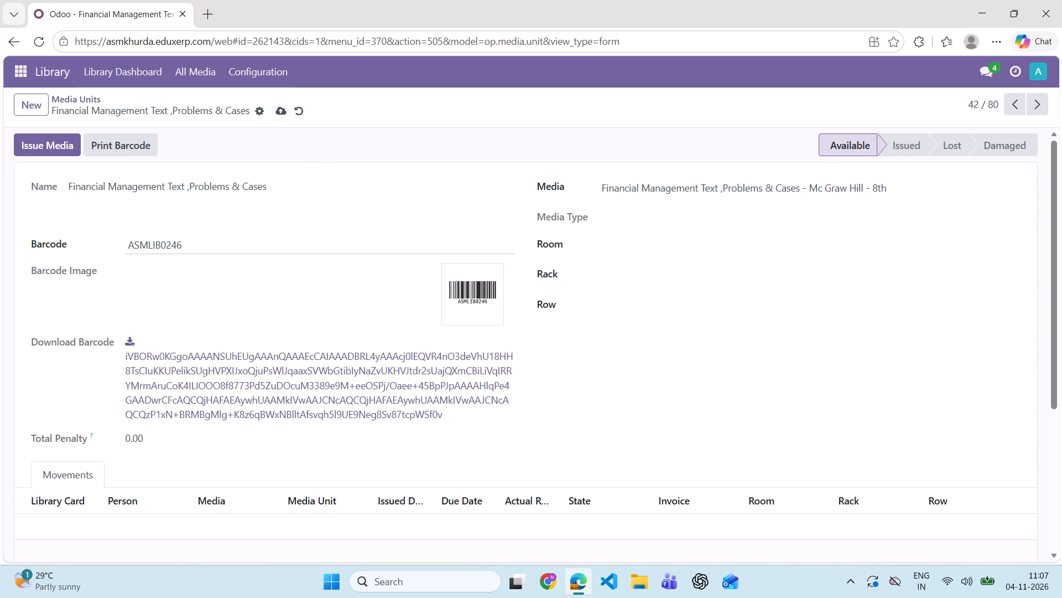
left_click(236, 244)
key("0")
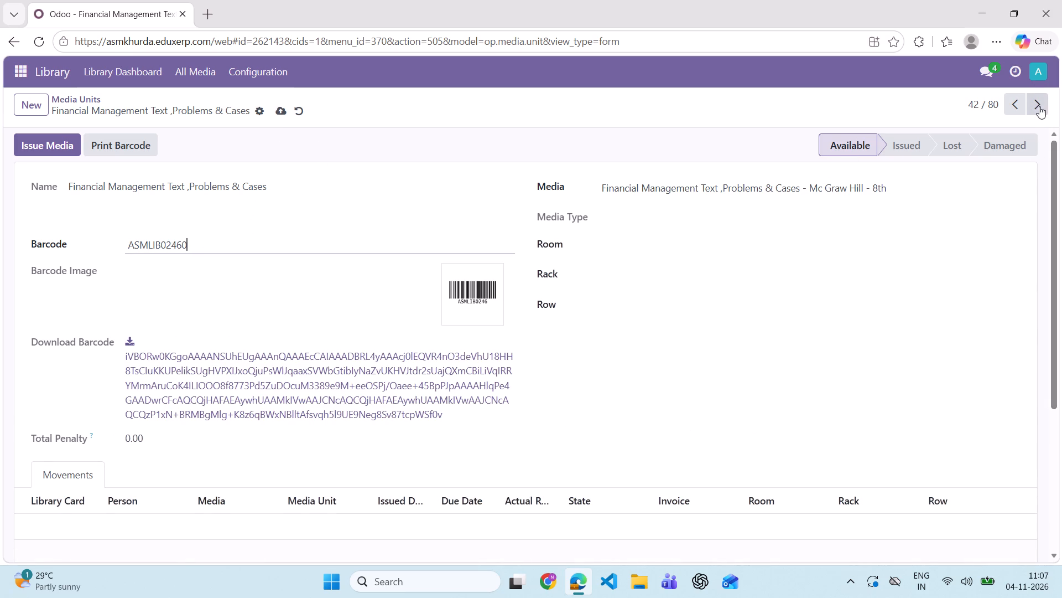
left_click(1039, 106)
Remove the last digit of this Financial Markets & Corporate Strategy unit's barcode, restore it to ASMLIB01014, and save by advancing to the following unit.
left_click(248, 246)
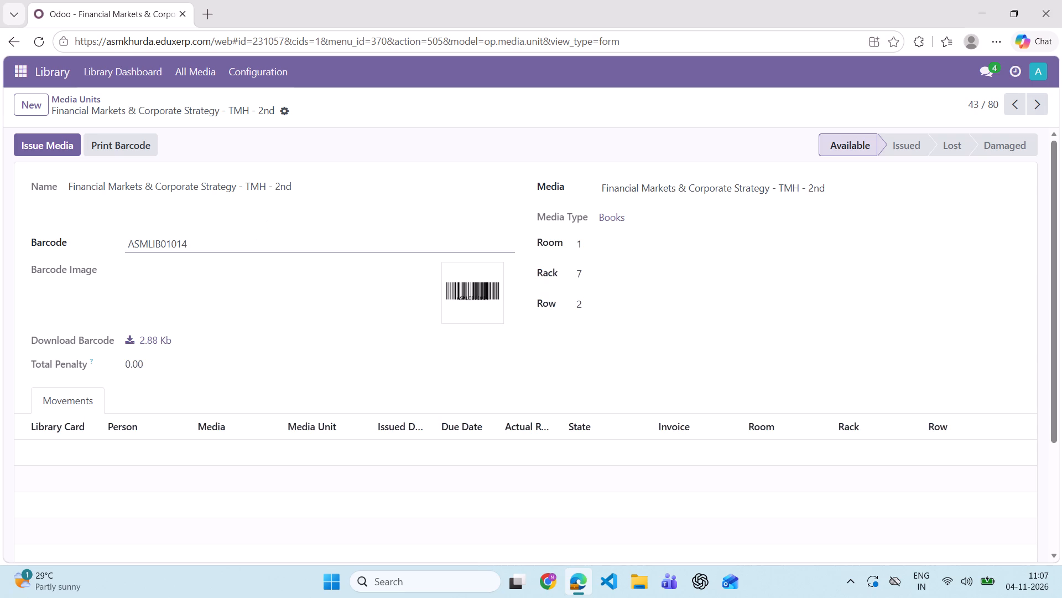
key("BackSpace")
left_click(252, 146)
left_click(205, 243)
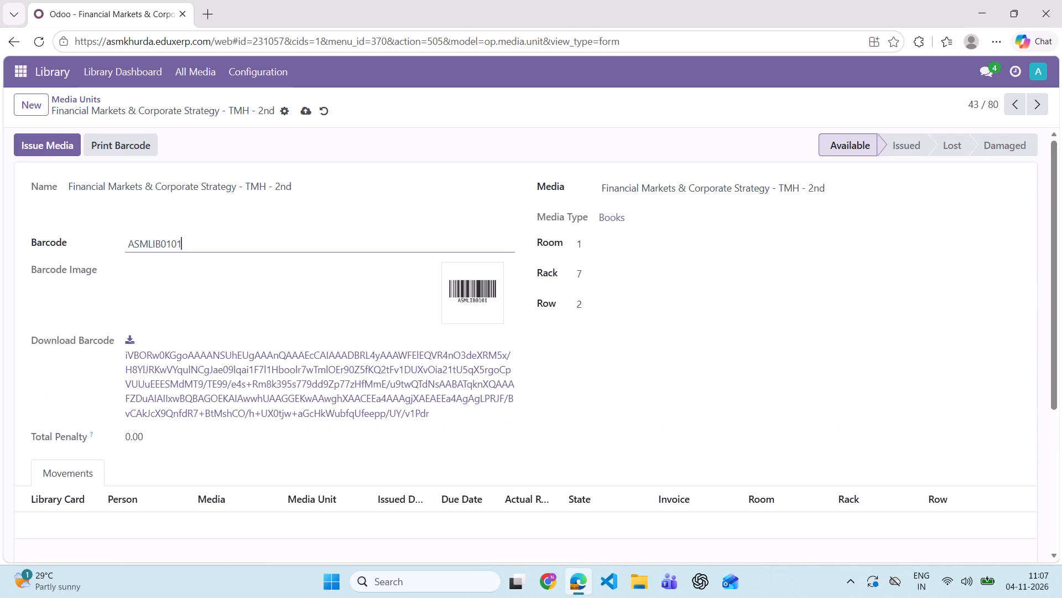
key("4")
left_click(1034, 106)
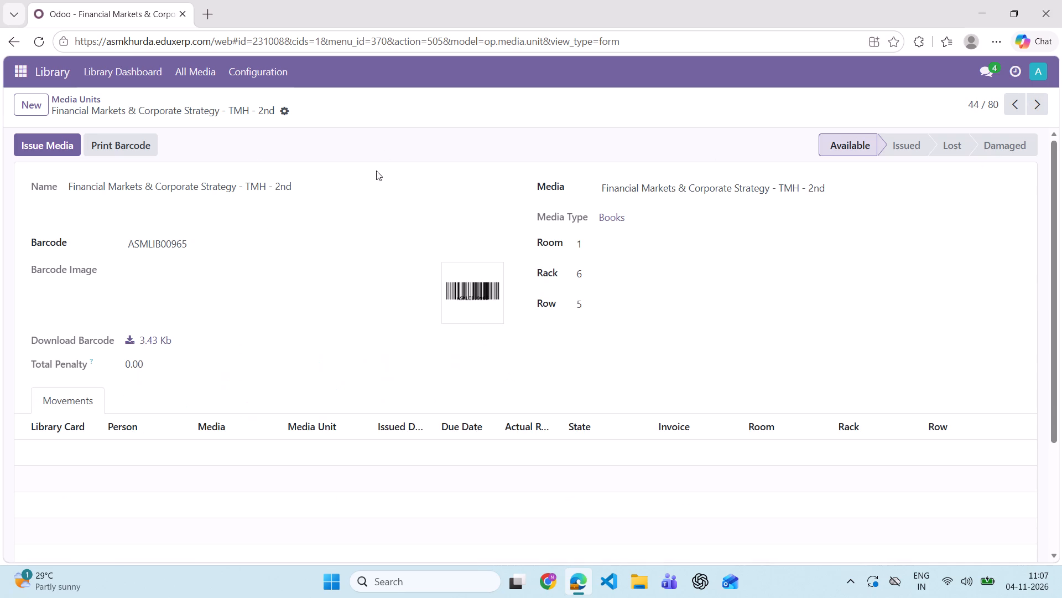
Regenerate this unit's barcode image by removing the barcode's last digit and restoring it to ASMLIB00965, saving by advancing to the following unit.
left_click(289, 242)
key("BackSpace")
left_click(278, 152)
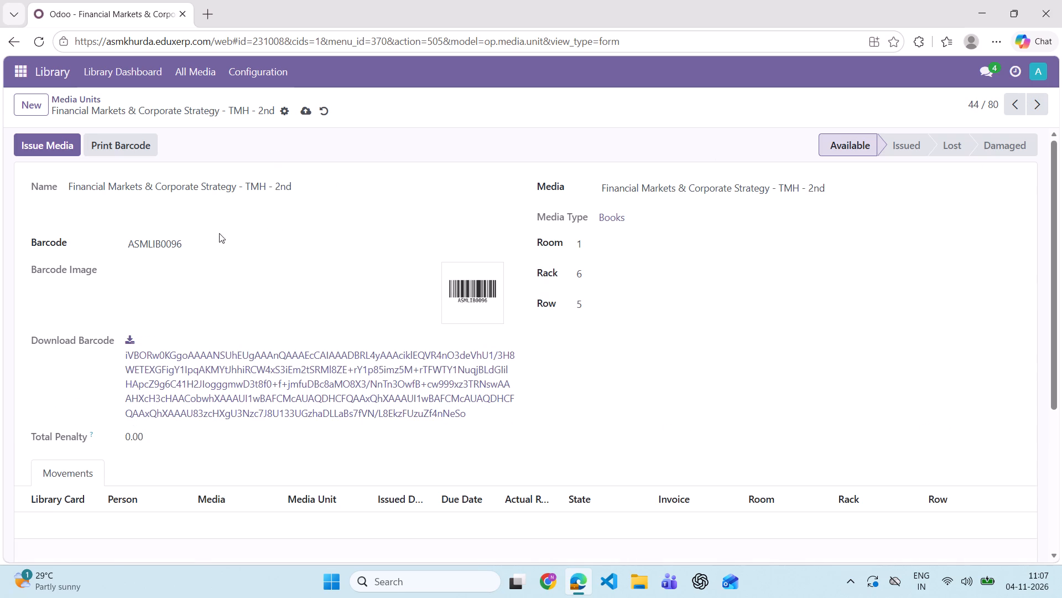
left_click(211, 243)
key("5")
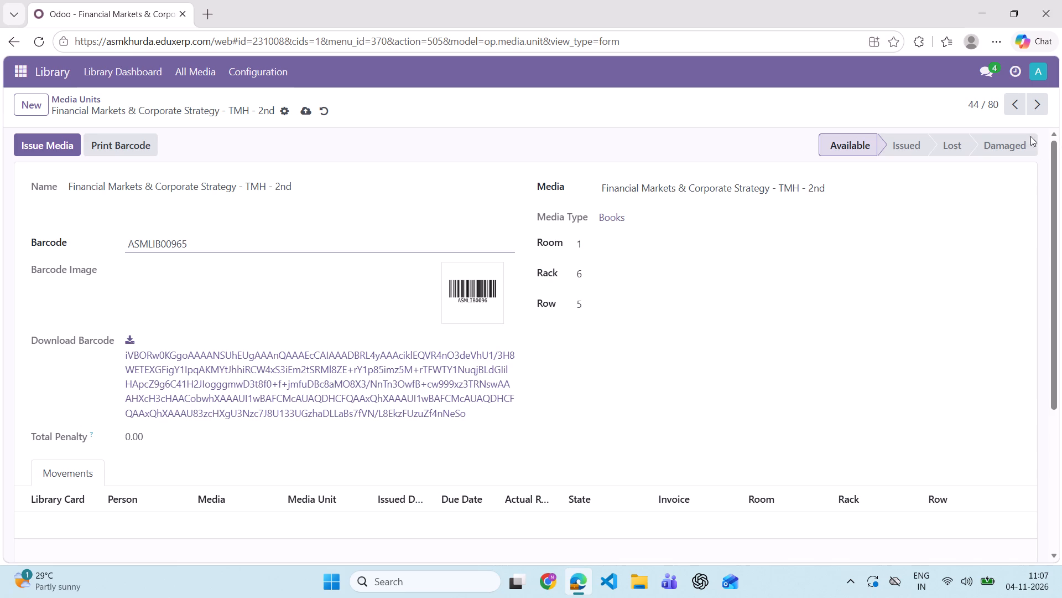
left_click(1043, 94)
Remove the last digit of this Financial Markets & Institution unit's barcode, restore it to ASMLIB00915, and save by advancing to the following unit.
left_click(243, 237)
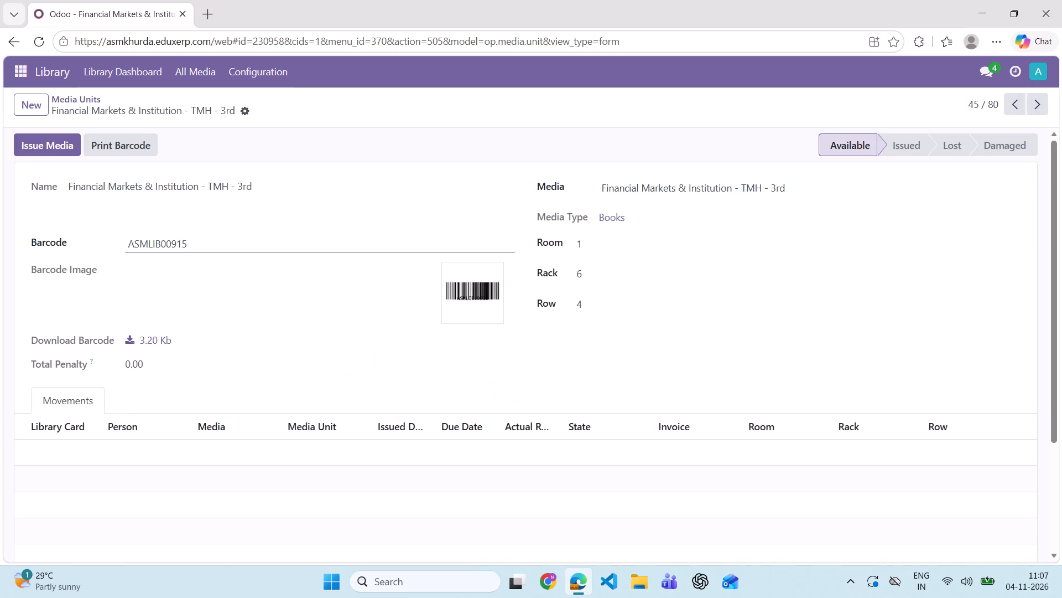
key("BackSpace")
left_click(306, 152)
left_click(213, 249)
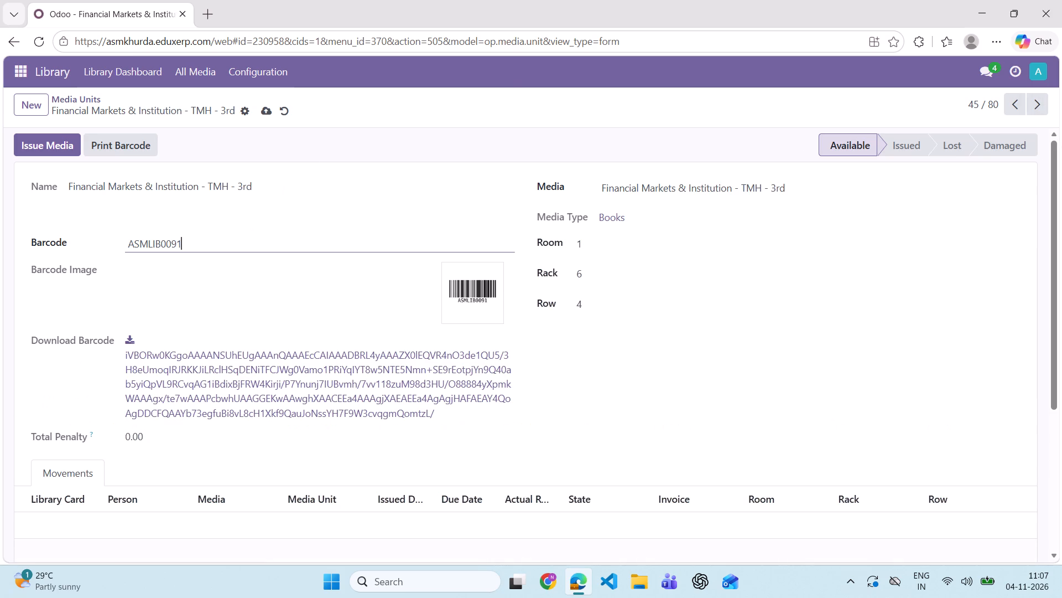
key("5")
left_click(1028, 100)
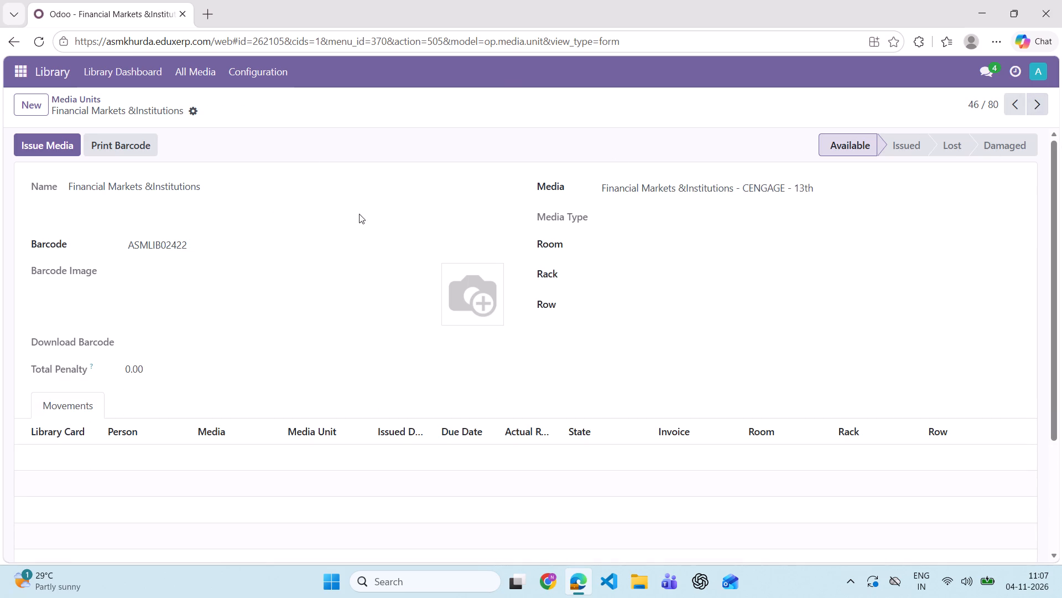
Regenerate this unit's barcode image by removing the barcode's last digit and restoring it to ASMLIB02422, saving by advancing to the following unit.
left_click(226, 250)
key("BackSpace")
left_click(222, 160)
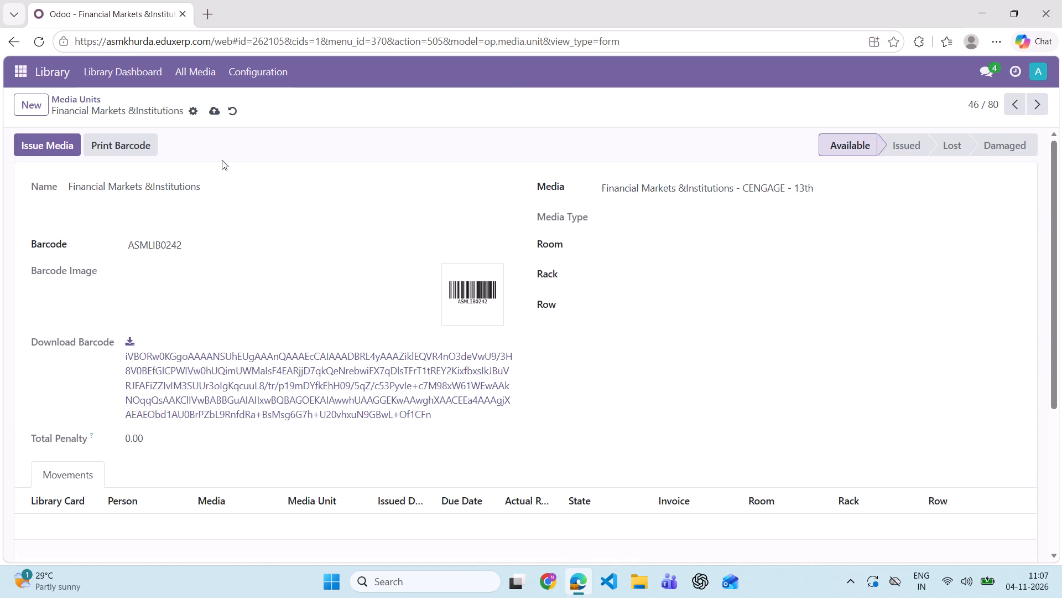
left_click(188, 241)
key("2")
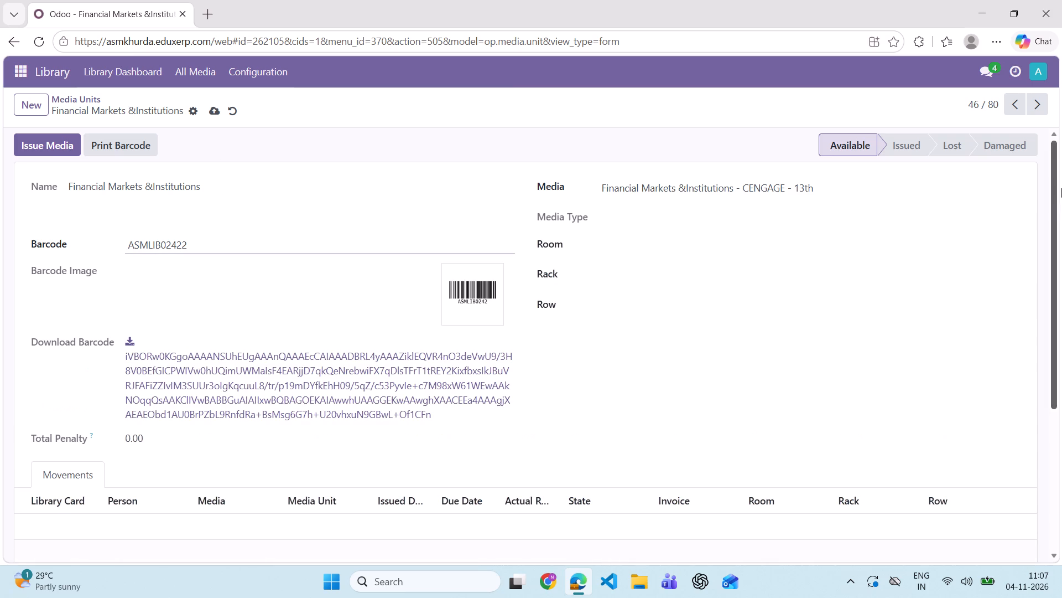
left_click(1035, 109)
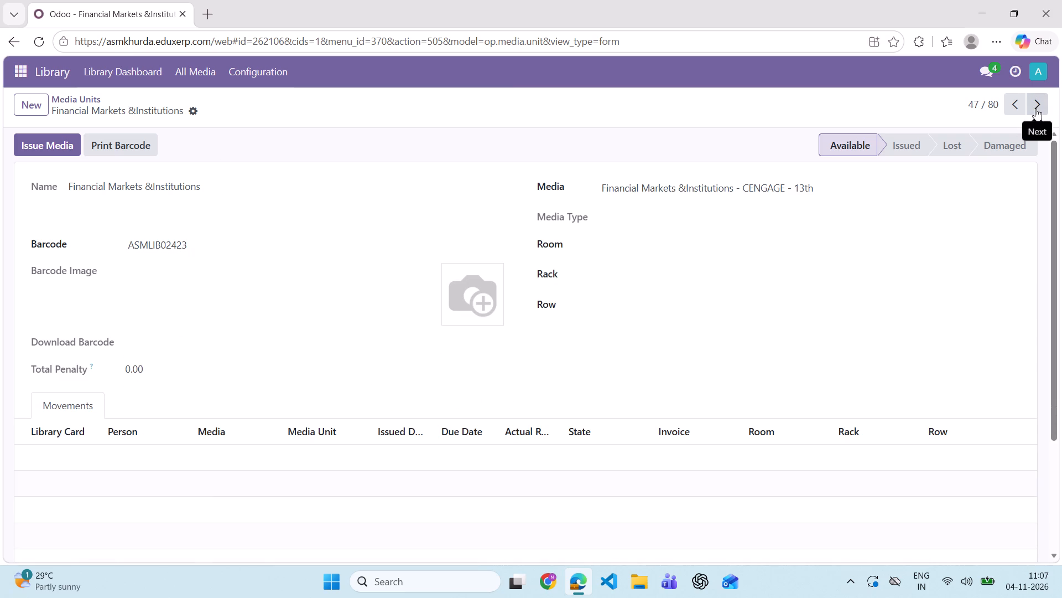
Regenerate this unit's barcode image by removing the barcode's last digit and restoring it to ASMLIB02423, saving by advancing to the following unit.
left_click(301, 248)
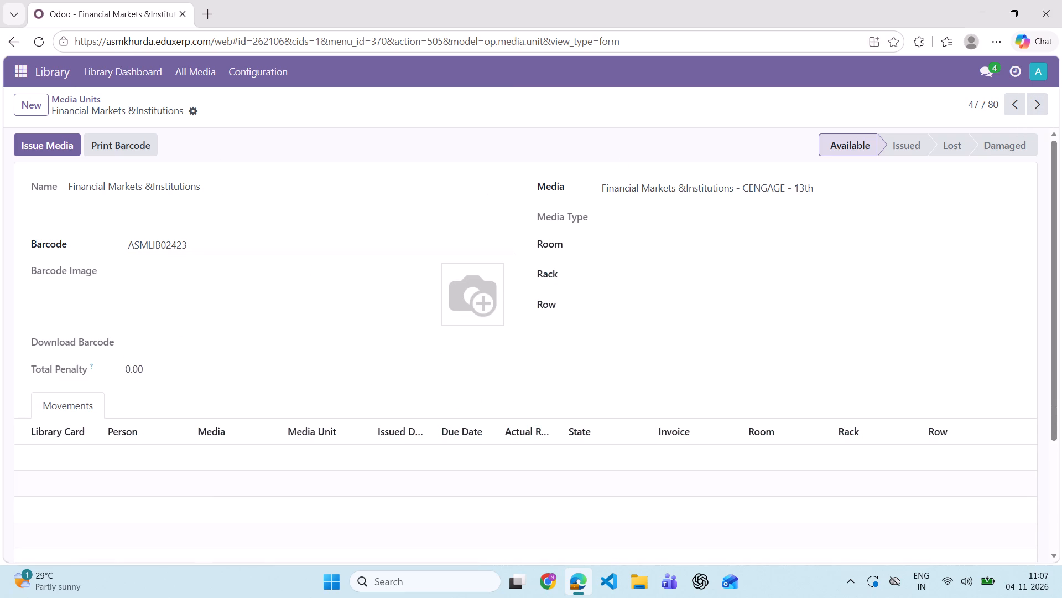
key("BackSpace")
left_click(298, 140)
left_click(239, 253)
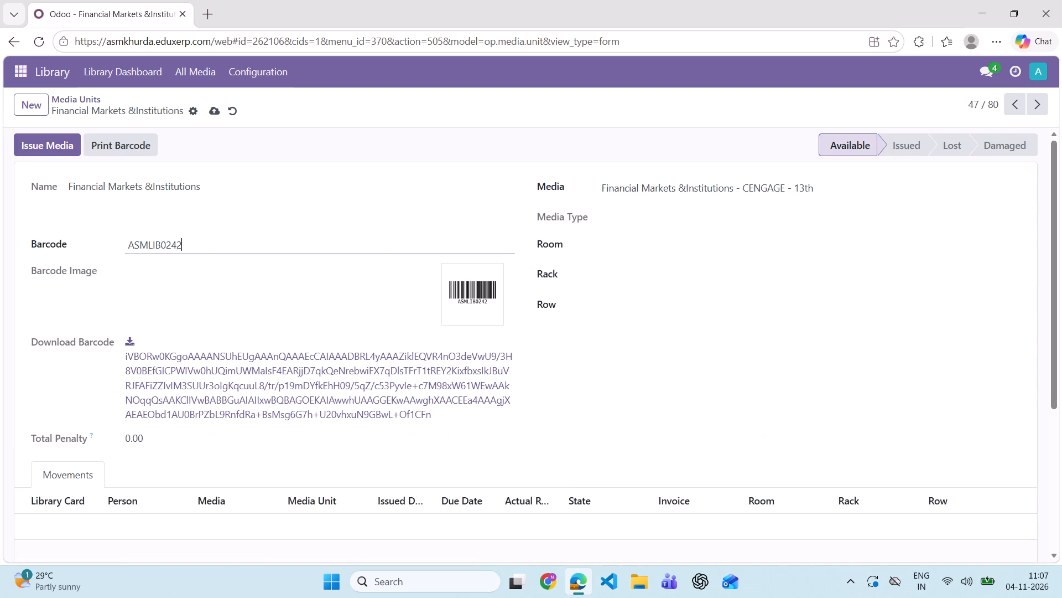
key("3")
left_click(1038, 102)
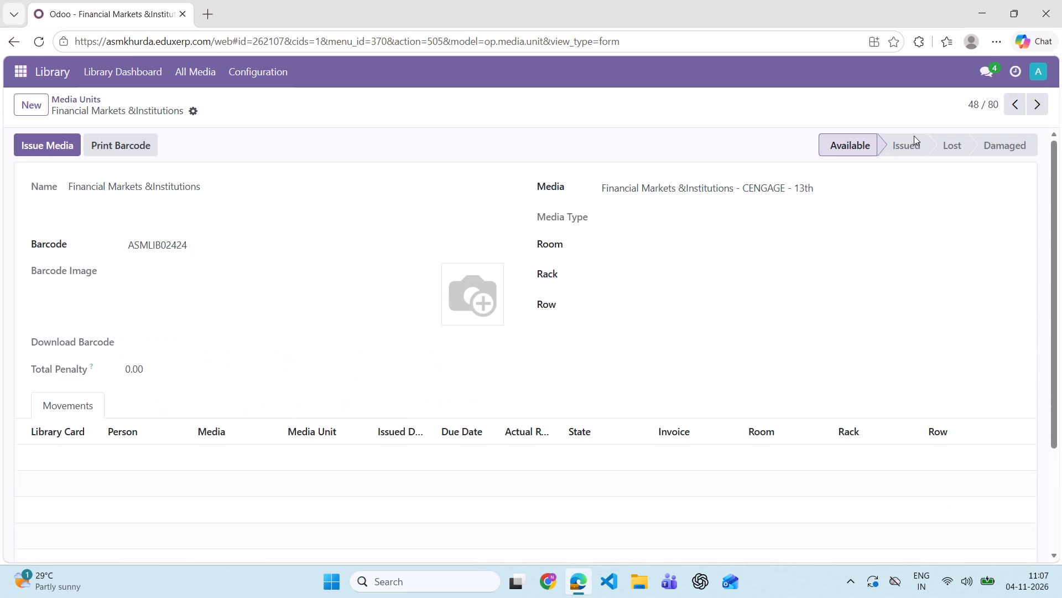
Remove the last digit of this unit's barcode and restore it to ASMLIB02424 to regenerate the image, saving by advancing to the following unit.
left_click(196, 249)
key("BackSpace")
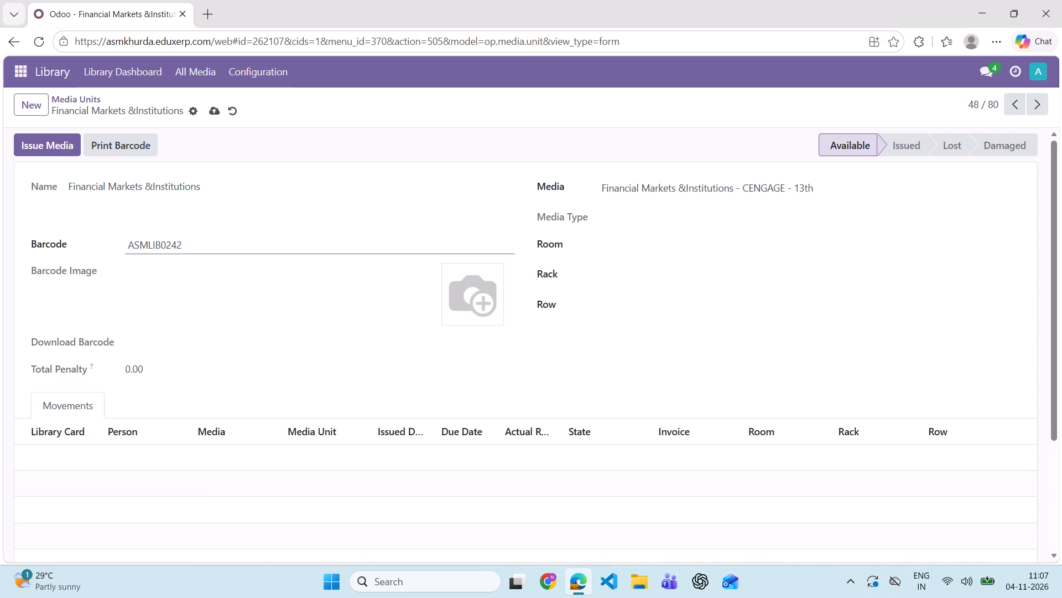
left_click(259, 152)
left_click(214, 248)
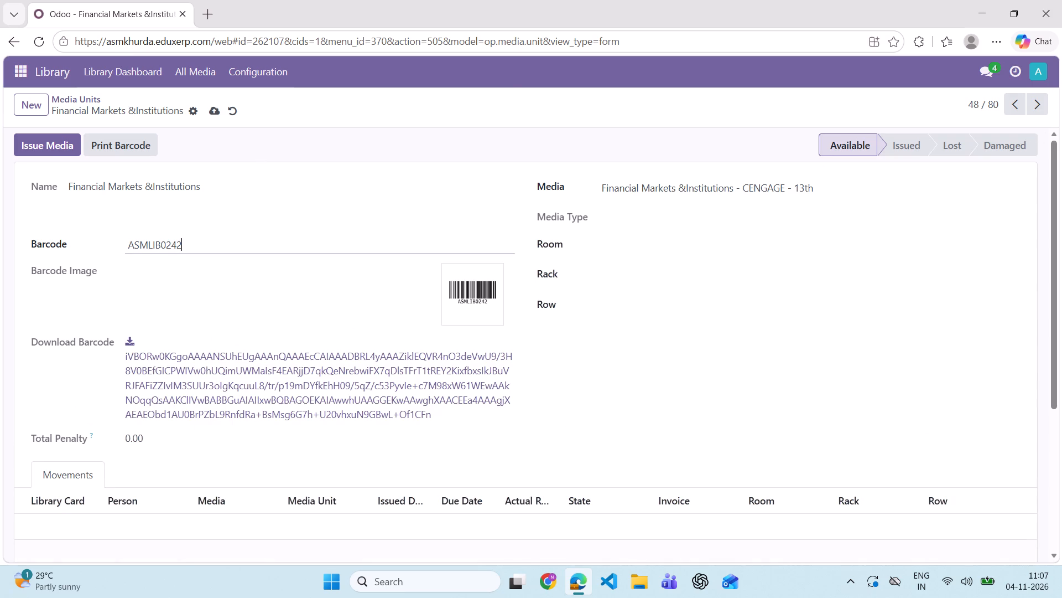
key("4")
left_click(1039, 109)
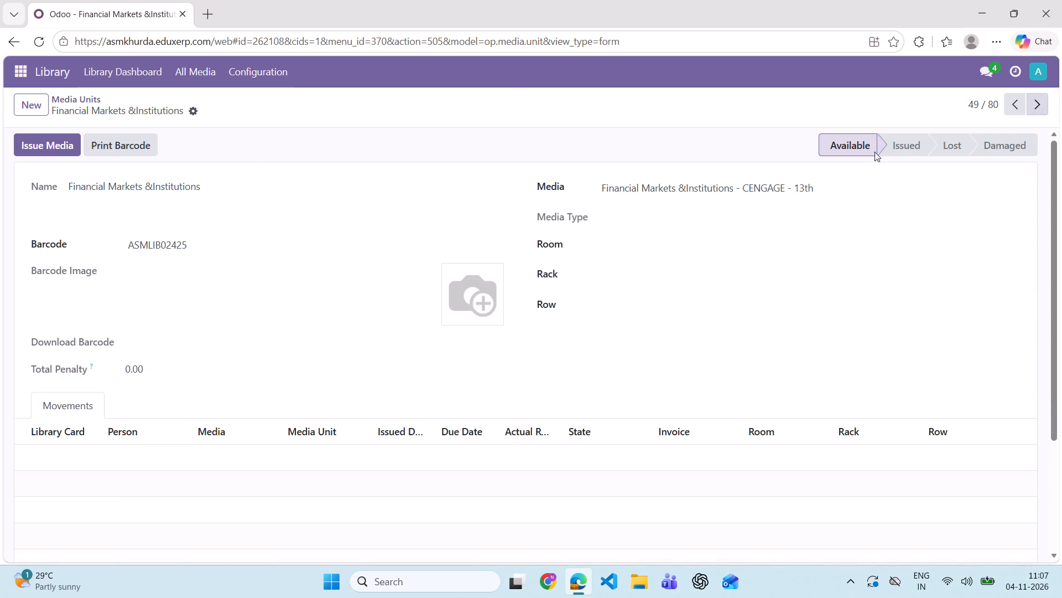
Regenerate this unit's barcode image by removing the barcode's last digit and restoring it to ASMLIB02425, saving by advancing to the following unit.
left_click(217, 239)
key("BackSpace")
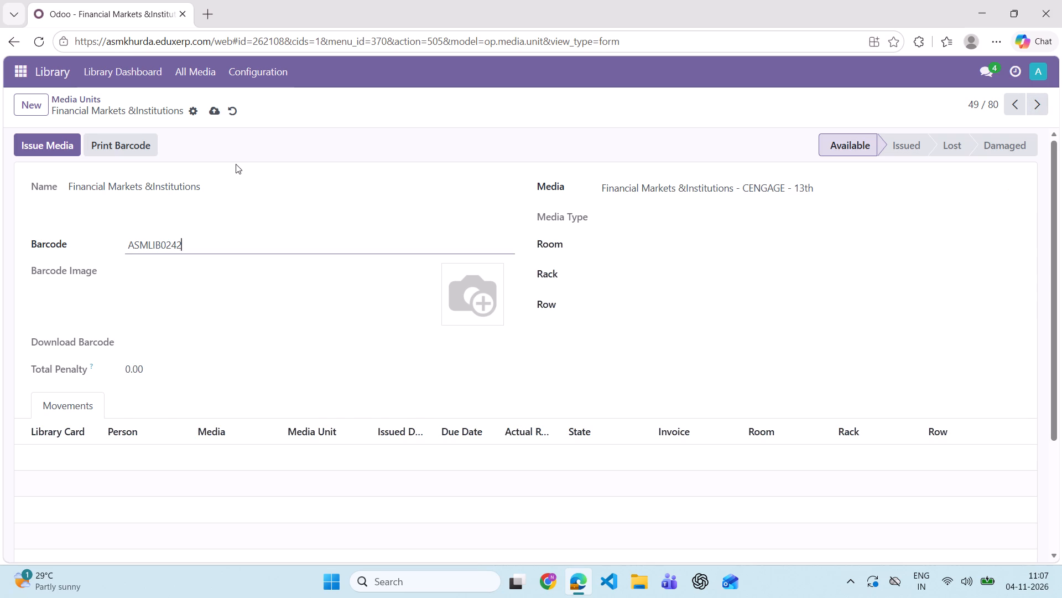
left_click(236, 164)
left_click(205, 240)
key("5")
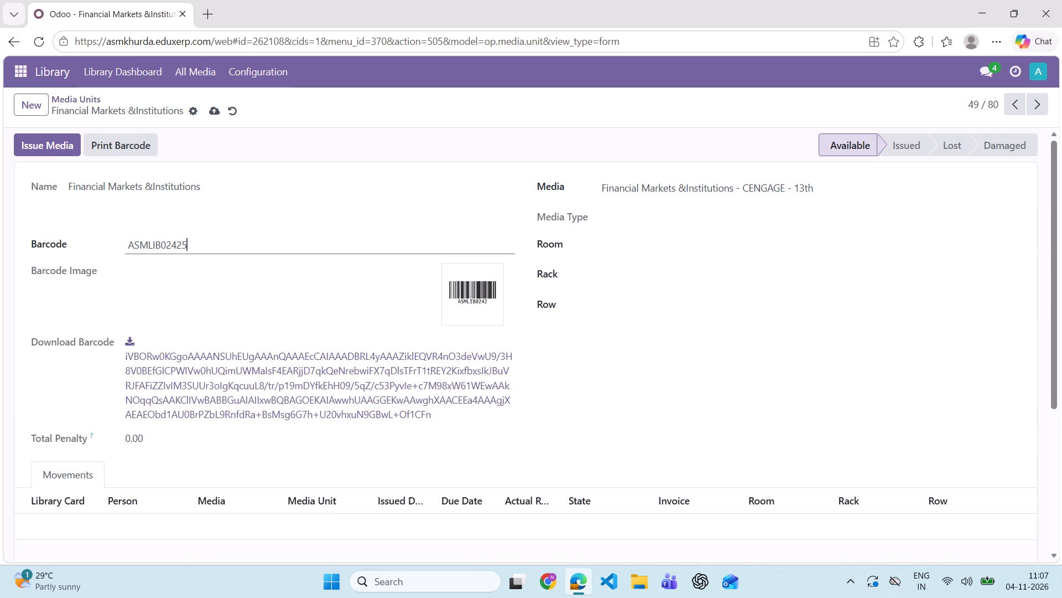
left_click(1044, 105)
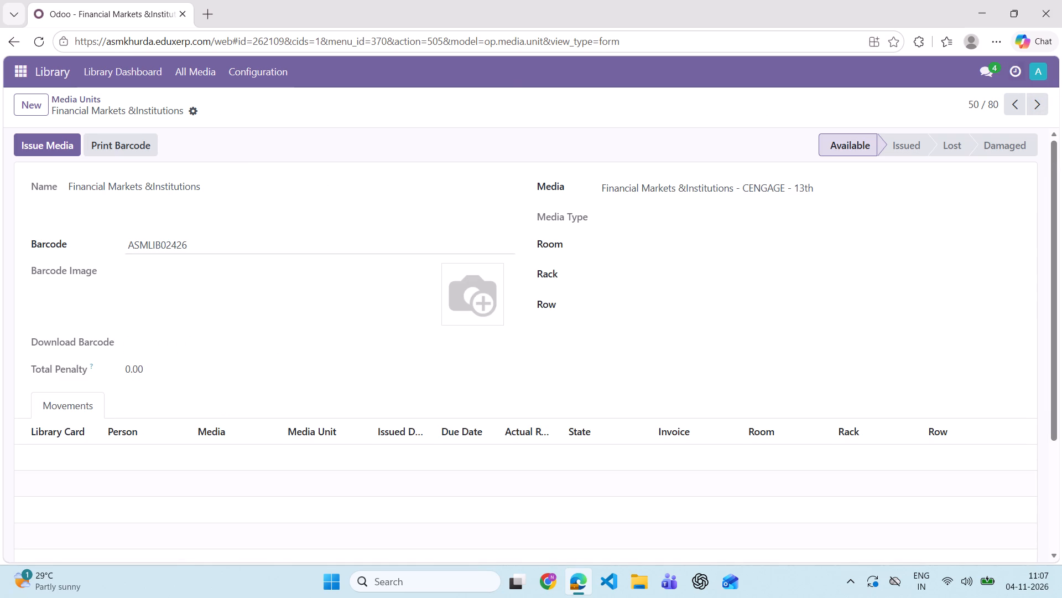
Regenerate this unit's barcode image by removing the barcode's last digit and restoring it to ASMLIB02426, saving by advancing to the following unit.
left_click(233, 258)
left_click(237, 251)
key("BackSpace")
left_click(240, 182)
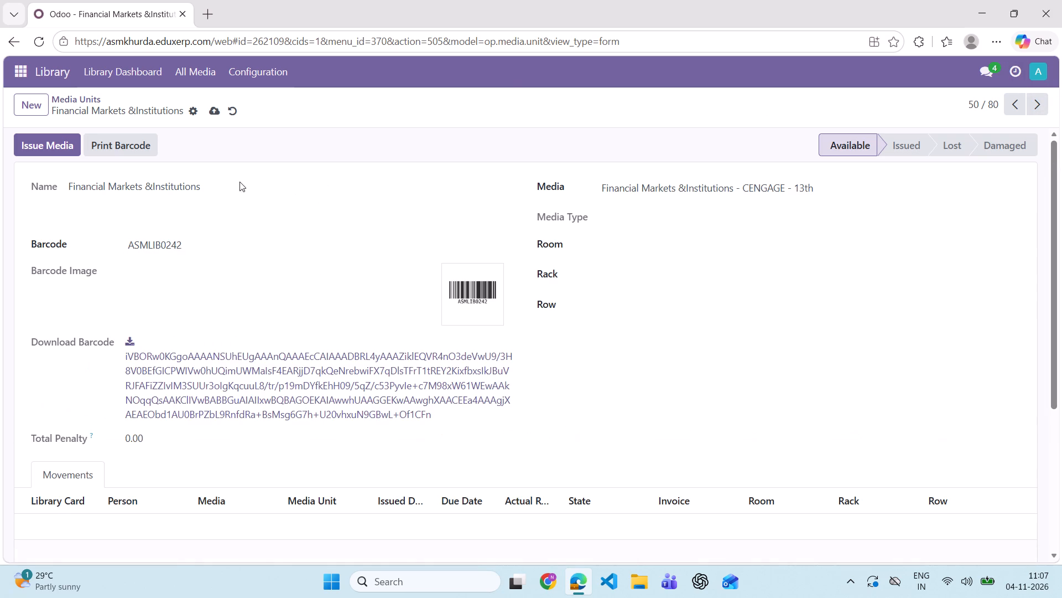
left_click(217, 239)
key("6")
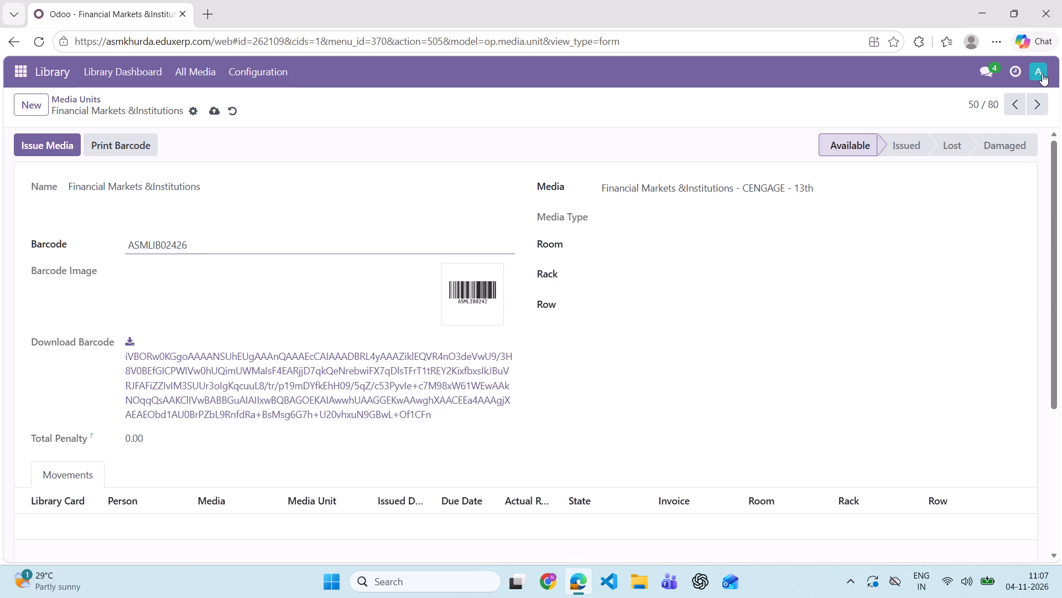
left_click(1033, 97)
Remove the last digit of this unit's barcode and restore it to ASMLIB02427 to regenerate the image, saving by advancing to the following unit.
left_click(223, 243)
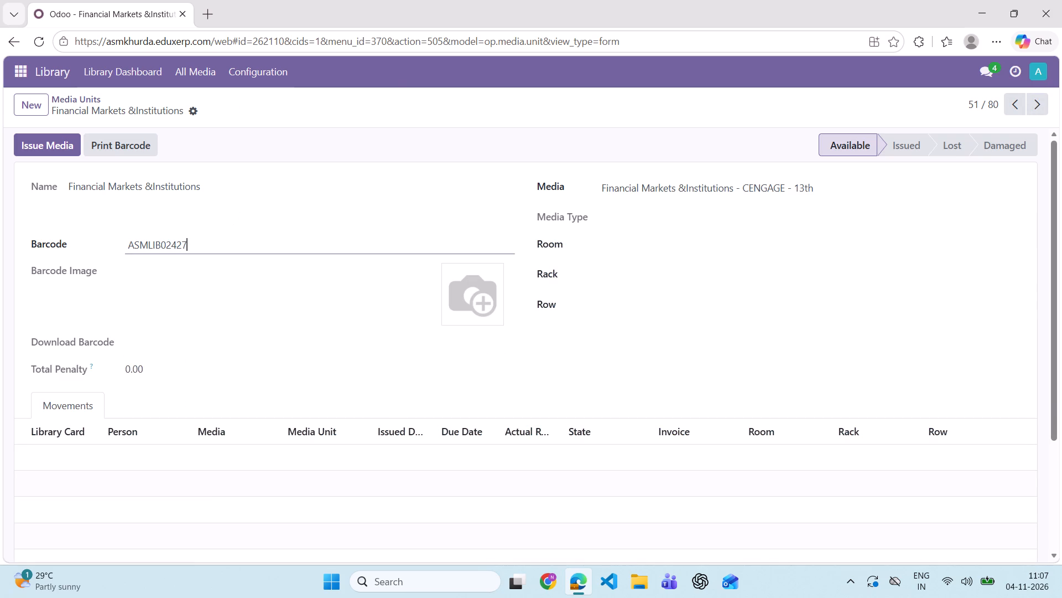
key("BackSpace")
left_click(237, 131)
left_click(209, 241)
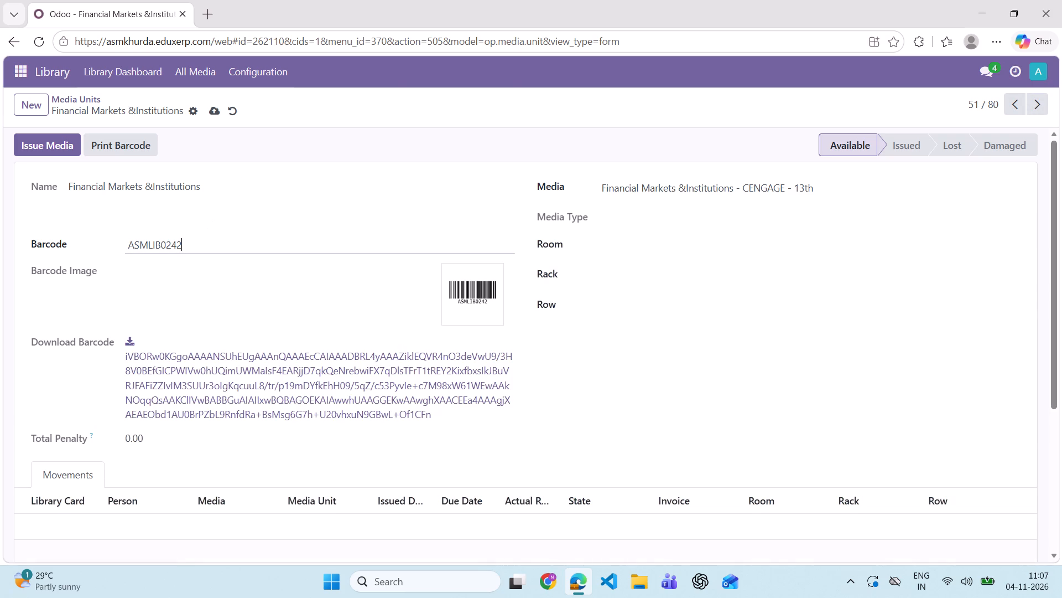
key("7")
left_click(1042, 111)
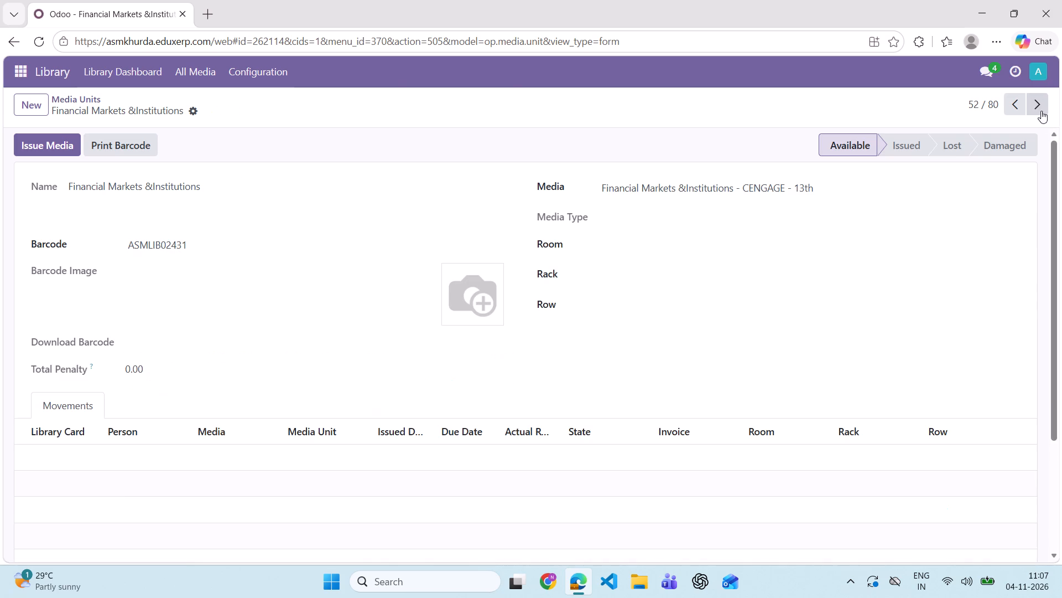
Regenerate this unit's barcode image by removing the barcode's last digit and restoring it to ASMLIB02431, saving by advancing to the following unit.
left_click(217, 248)
key("BackSpace")
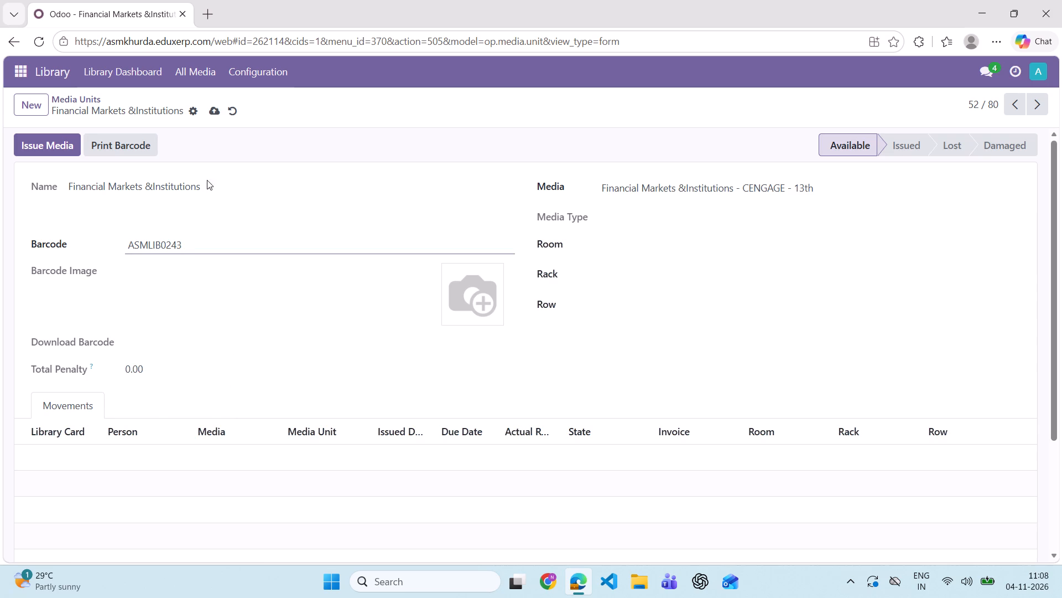
left_click(210, 153)
left_click(207, 249)
key("1")
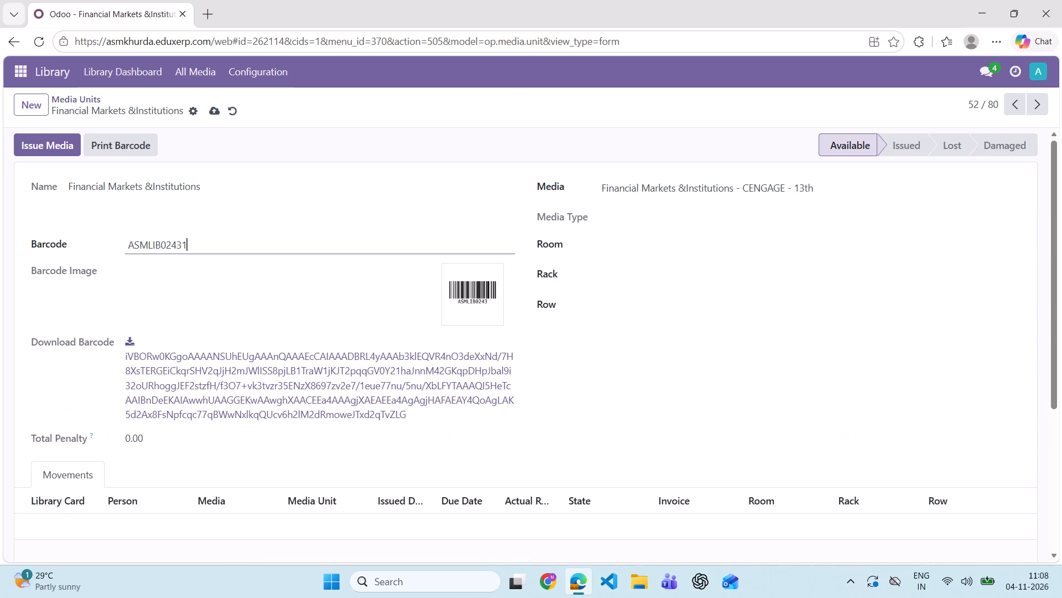
left_click(1034, 101)
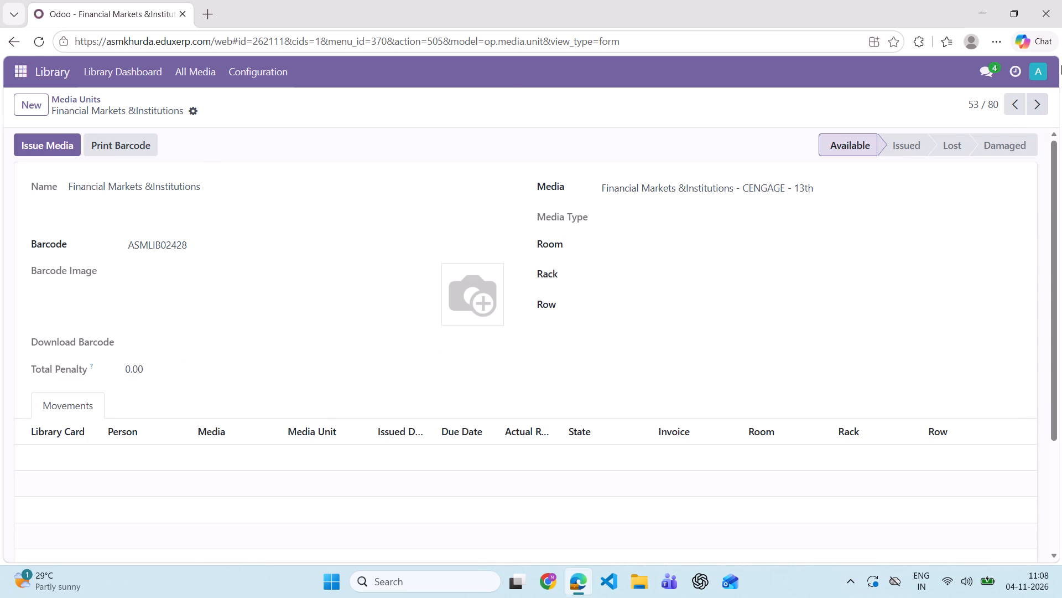
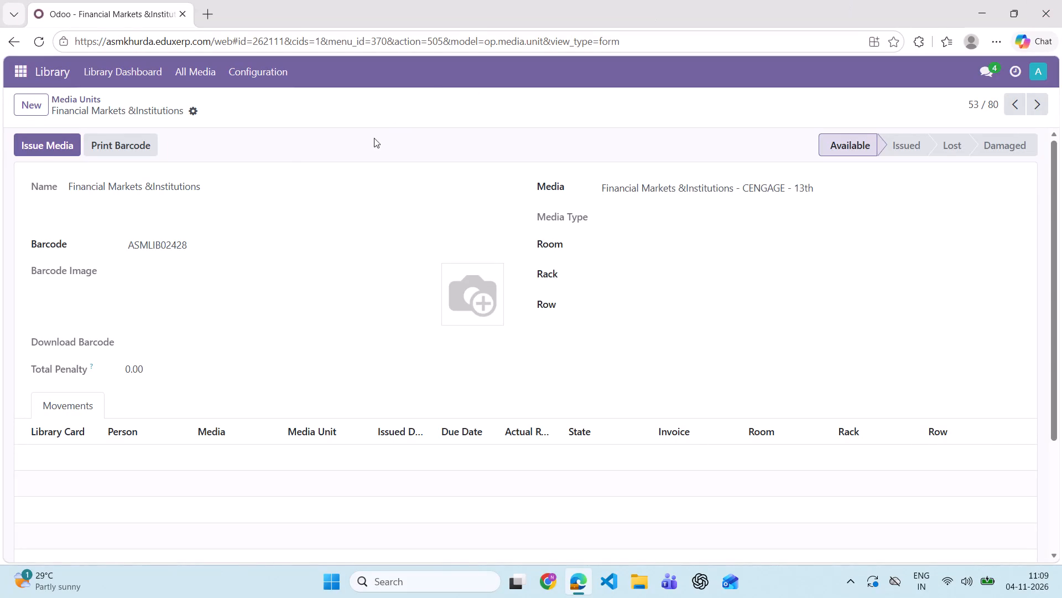
Regenerate this unit's barcode image by removing the barcode's last digit and restoring it to ASMLIB02428, saving by advancing to the following unit.
left_click(221, 245)
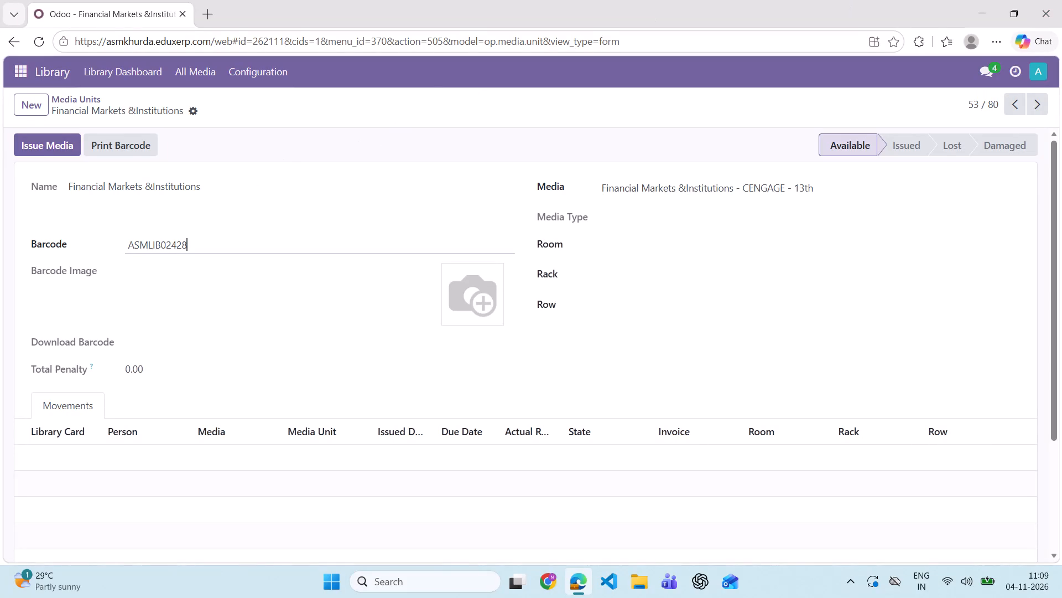
key("BackSpace")
left_click(233, 145)
left_click(241, 239)
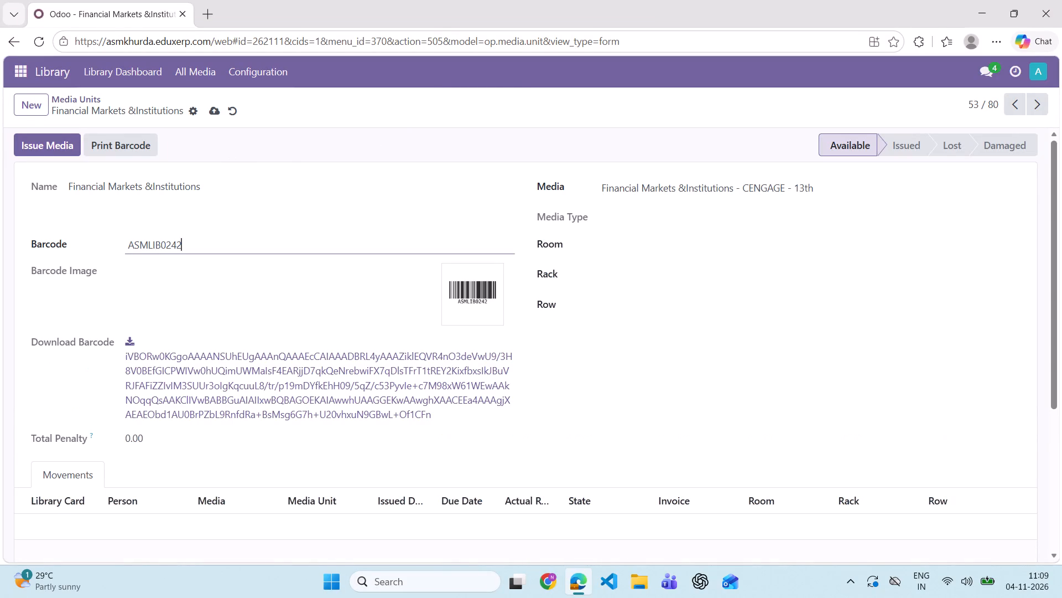
key("8")
left_click(1035, 103)
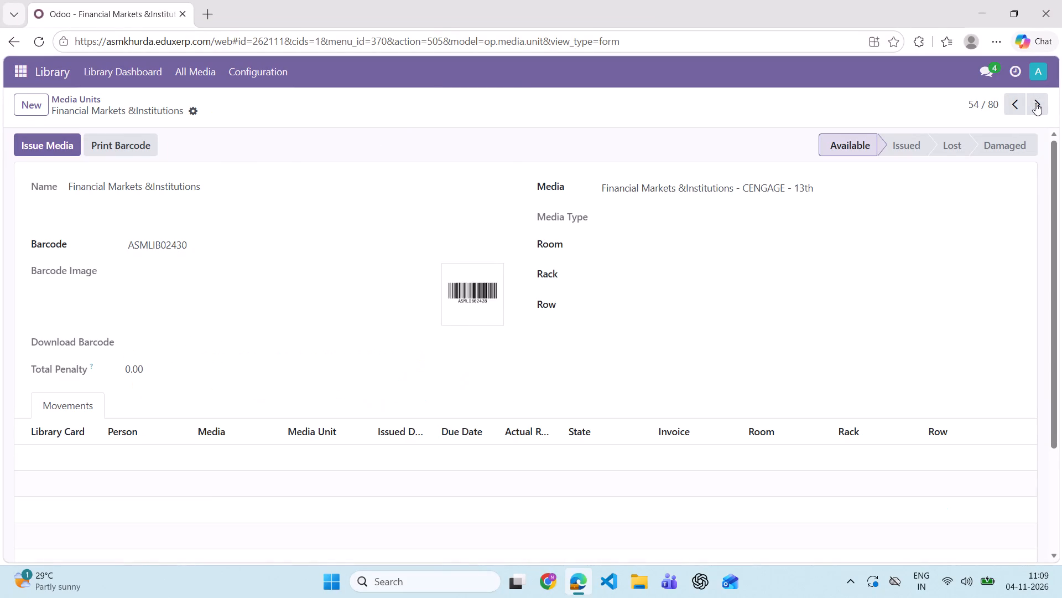
Regenerate this unit's barcode image by removing the barcode's last digit and restoring it to ASMLIB02430, saving by advancing to the following unit.
left_click(202, 246)
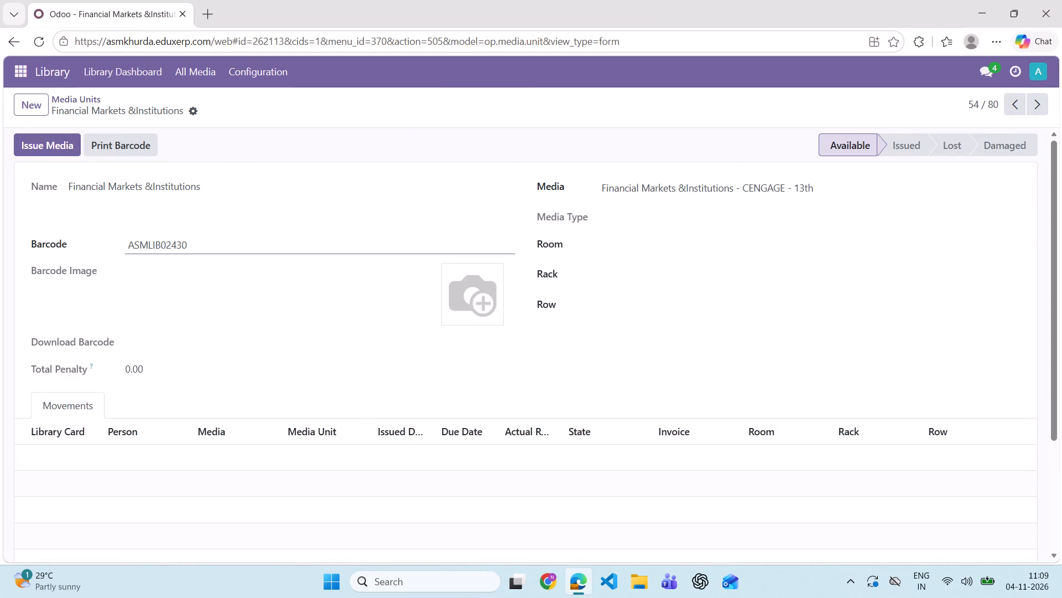
key("BackSpace")
left_click(225, 140)
left_click(207, 242)
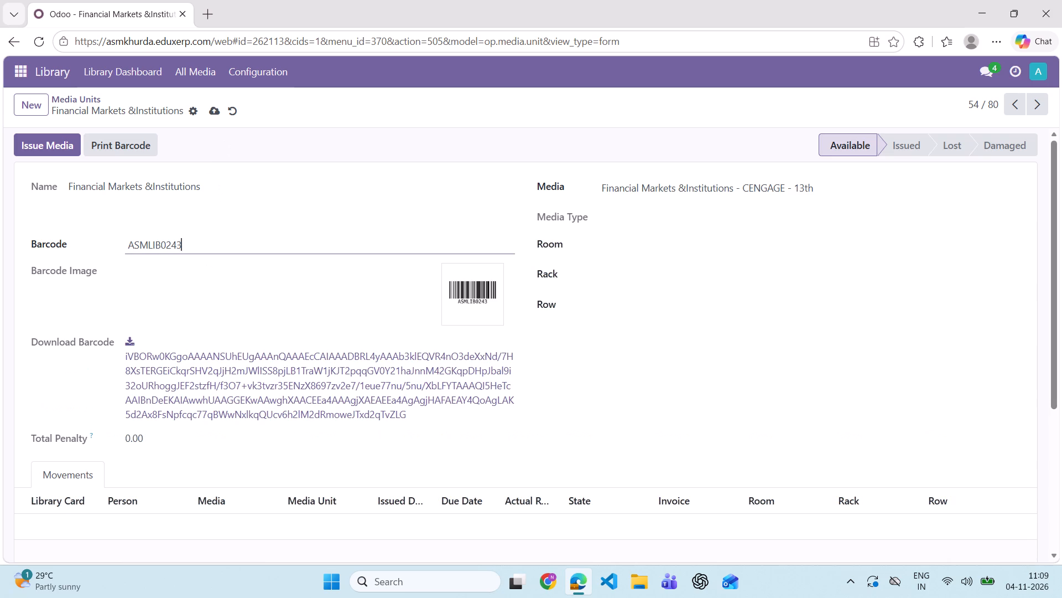
key("0")
left_click(1039, 100)
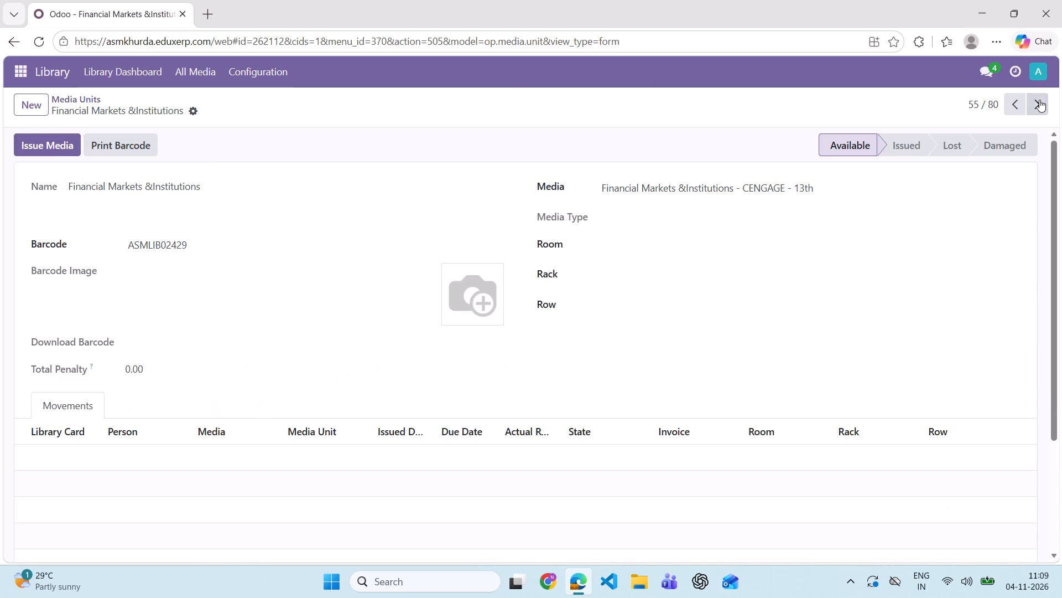
Remove the last digit of this unit's barcode and restore it to ASMLIB02429 to regenerate the image, saving by advancing to the following unit.
left_click(230, 239)
key("BackSpace")
left_click(234, 162)
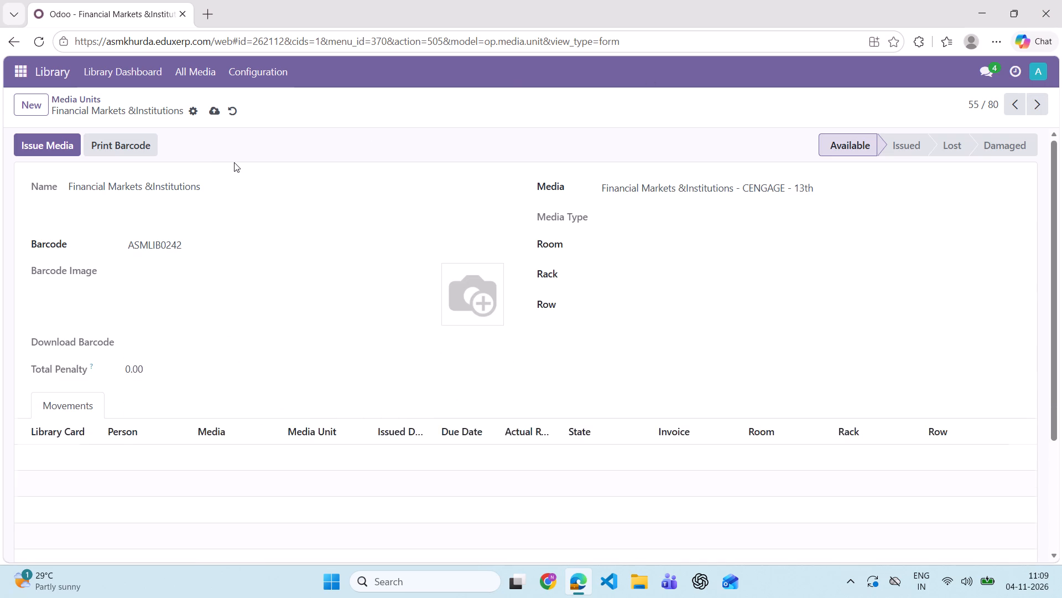
left_click(213, 244)
key("9")
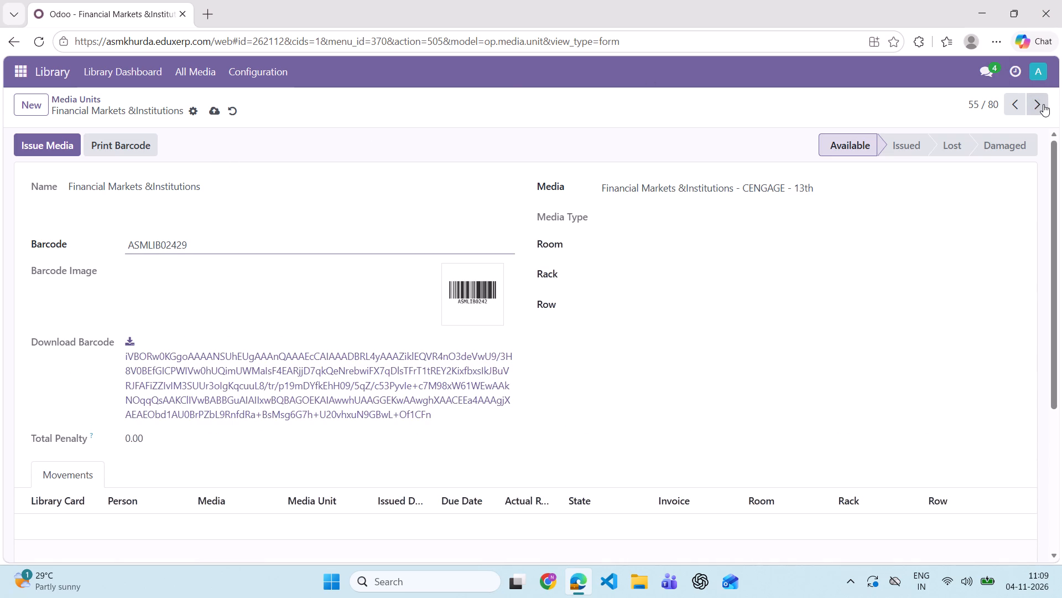
left_click(1043, 104)
Regenerate the Pearson 6th edition unit's barcode image by removing the last digit and restoring it to ASMLIB00453, saving by advancing to the following unit.
left_click(202, 249)
key("BackSpace")
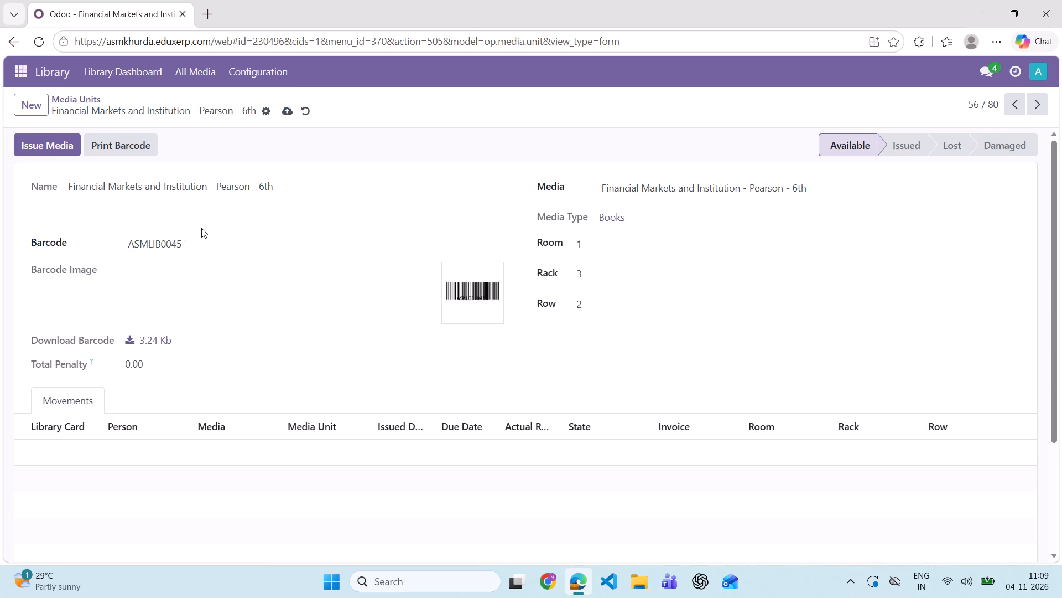
left_click(220, 152)
left_click(185, 237)
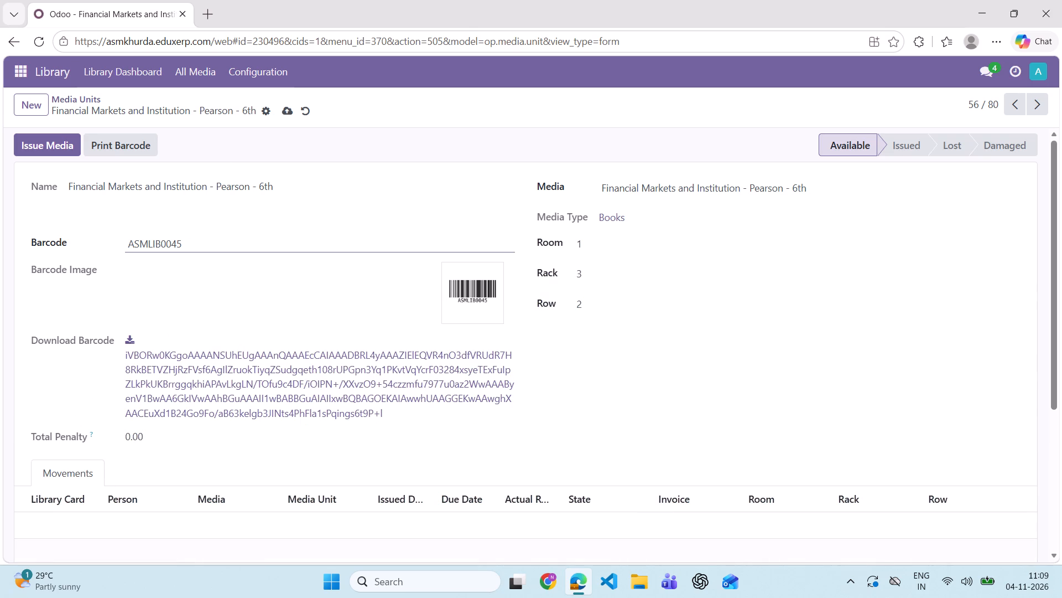
key("3")
left_click(1035, 105)
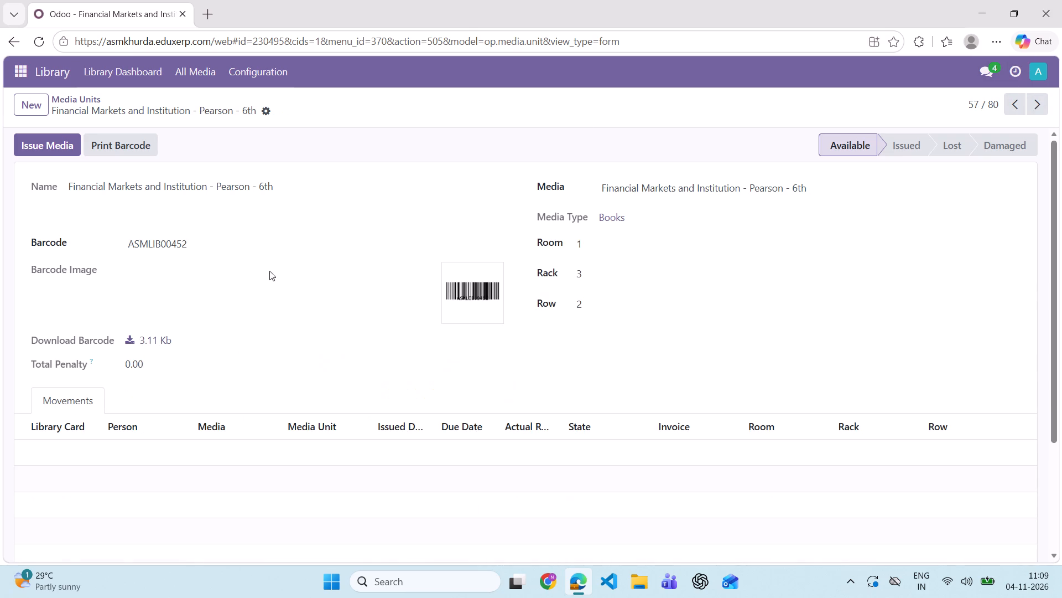
Regenerate this unit's barcode image by removing the barcode's last digit and restoring it to ASMLIB00452, saving by advancing to the following unit.
left_click(260, 246)
key("BackSpace")
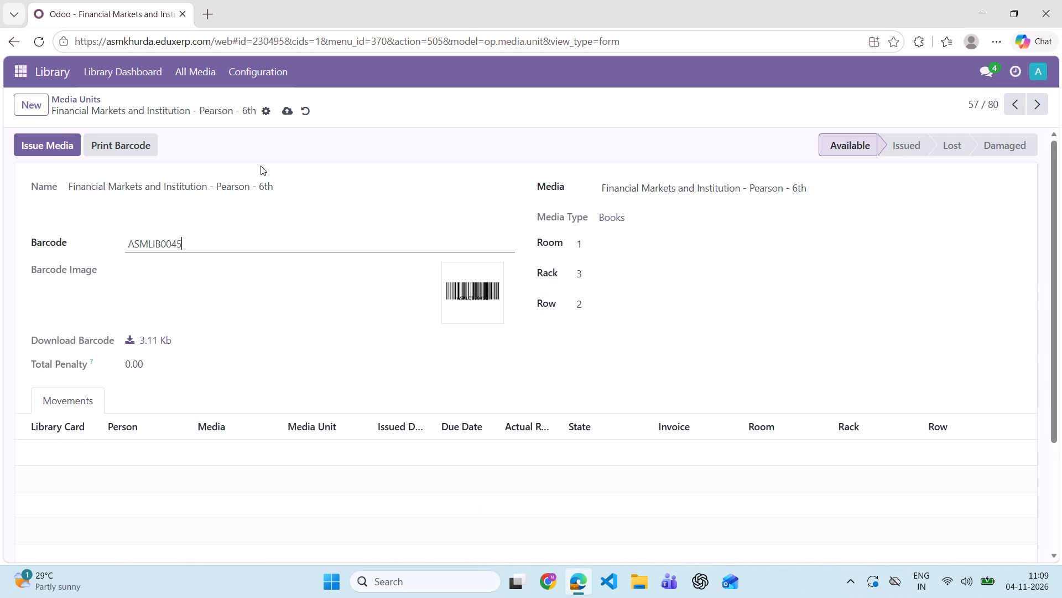
left_click(289, 158)
left_click(243, 238)
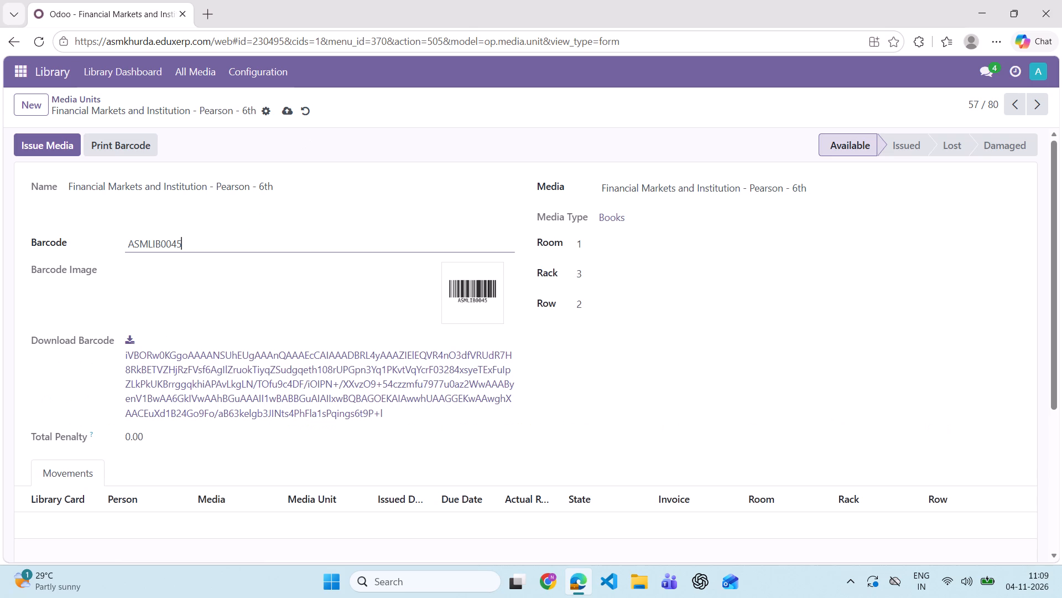
key("2")
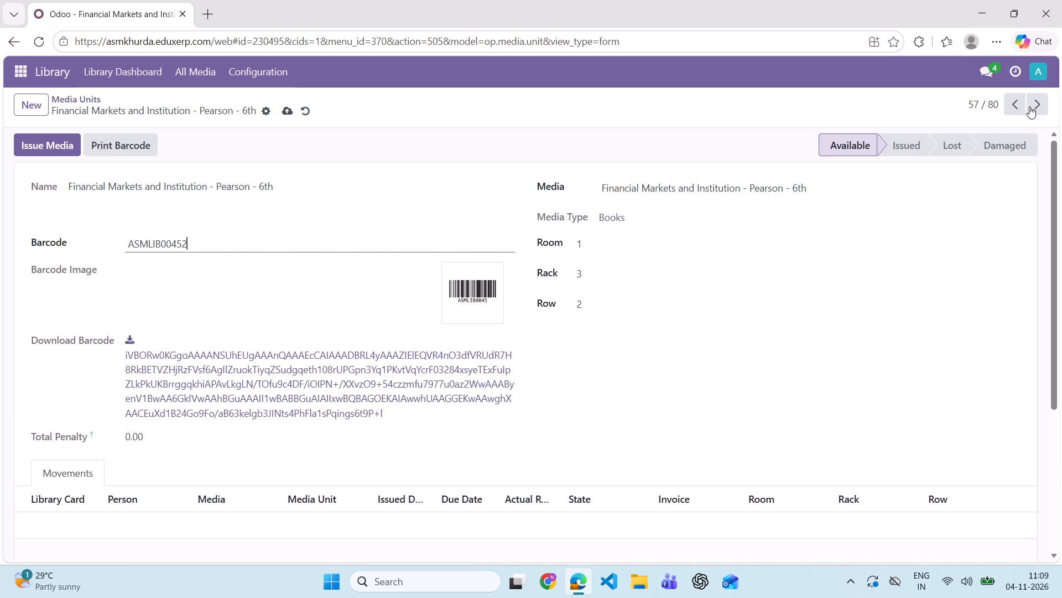
left_click(1032, 104)
Remove the last digit of this unit's barcode and restore it to ASMLIB00451 to regenerate the image, saving by advancing to the following unit.
left_click(205, 249)
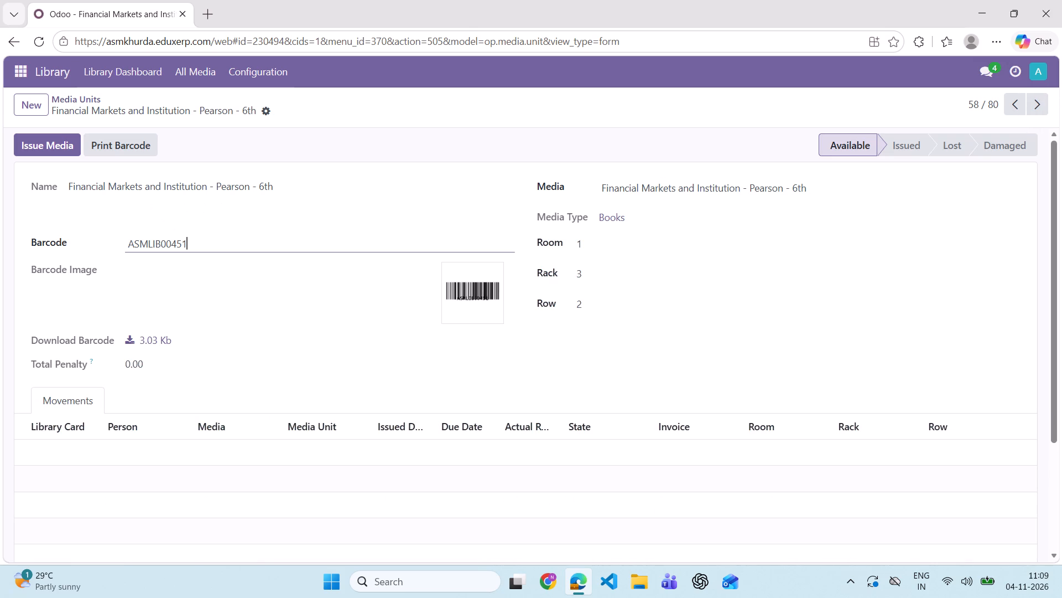
key("BackSpace")
left_click(222, 145)
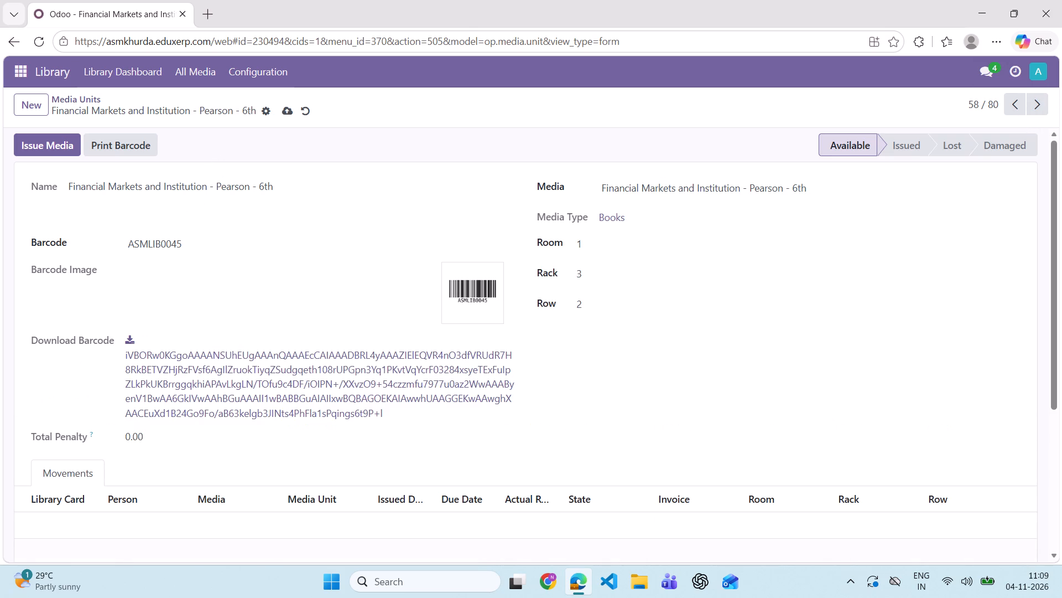
left_click(218, 236)
key("1")
left_click(1046, 107)
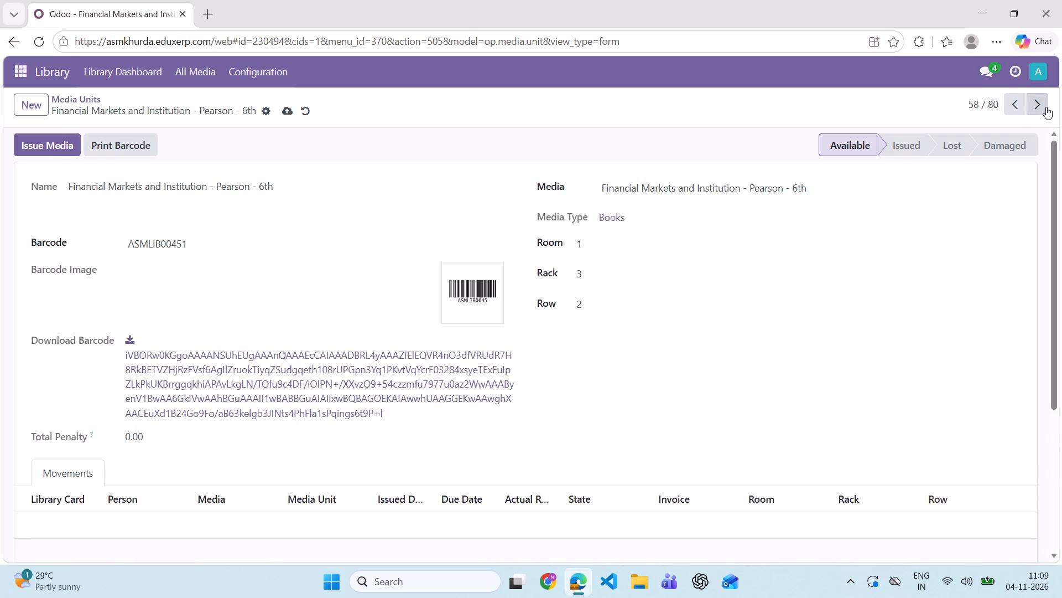
Regenerate this unit's barcode image by removing the barcode's last digit and restoring it to ASMLIB00450, saving by advancing to the following unit.
left_click(281, 241)
key("BackSpace")
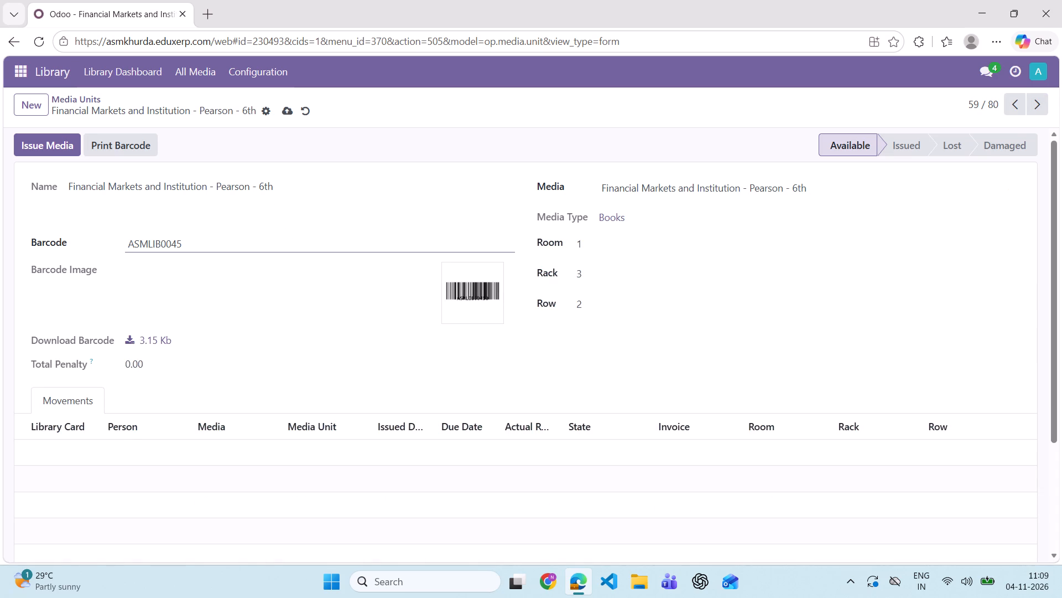
left_click(266, 143)
left_click(248, 243)
key("0")
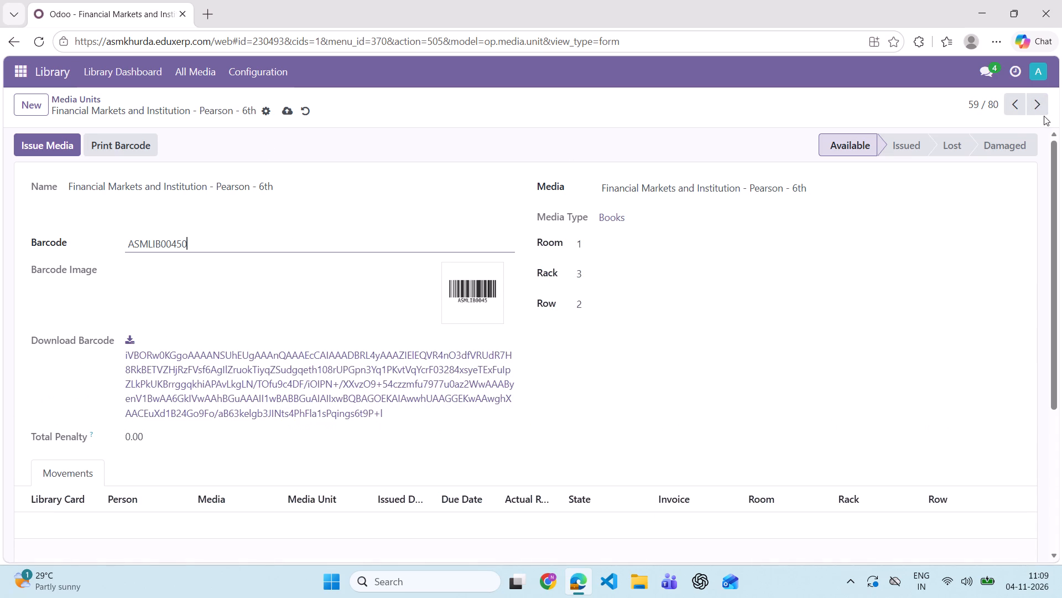
left_click(1040, 103)
Regenerate this unit's barcode image by removing the barcode's last digit and restoring it to ASMLIB00449, saving by advancing to the following unit.
left_click(294, 239)
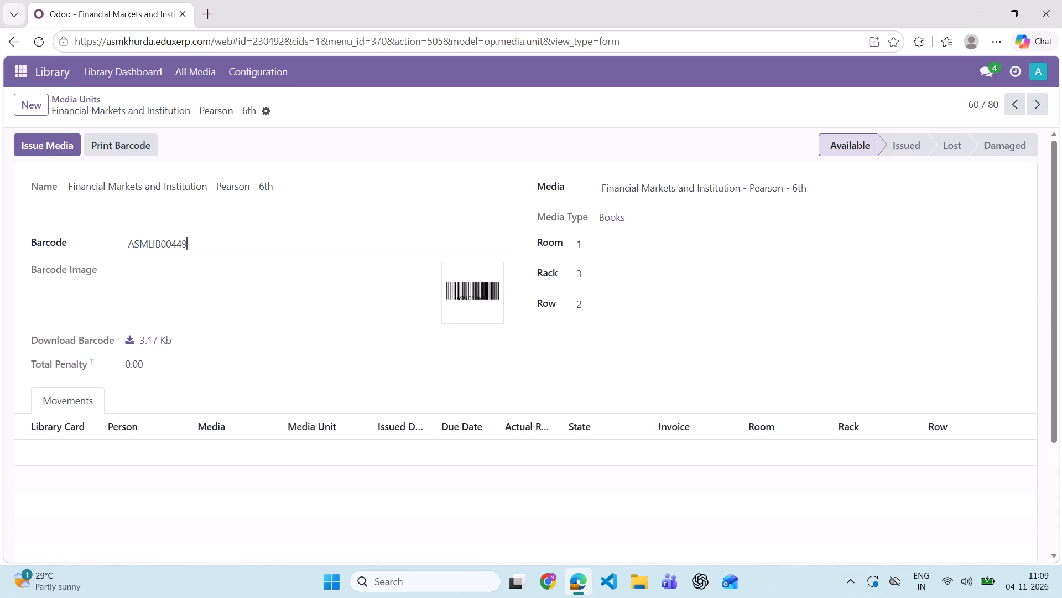
key("BackSpace")
left_click(300, 138)
left_click(261, 234)
left_click(258, 245)
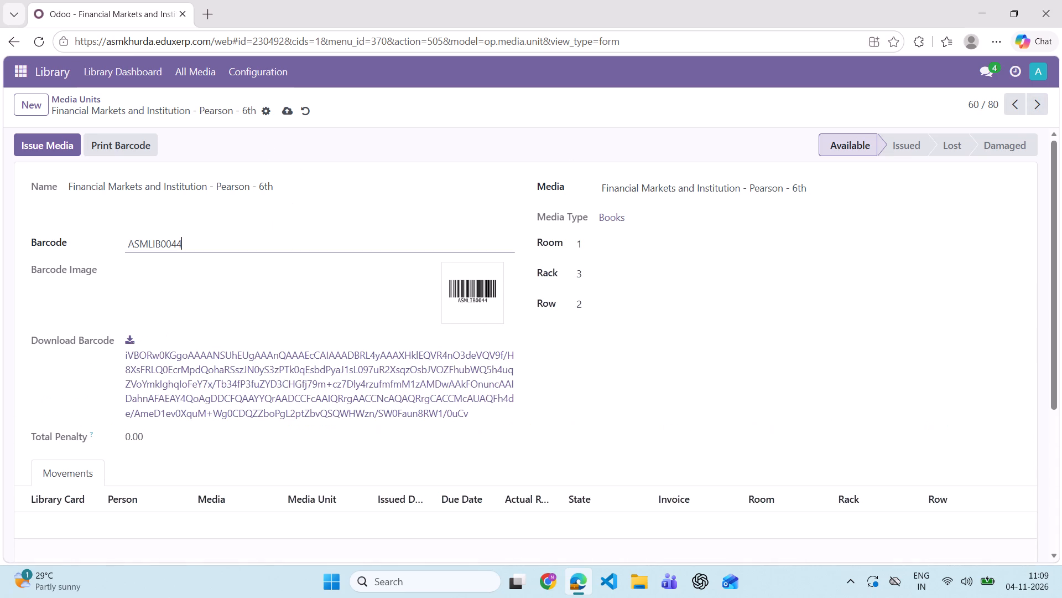
key("9")
left_click(1037, 106)
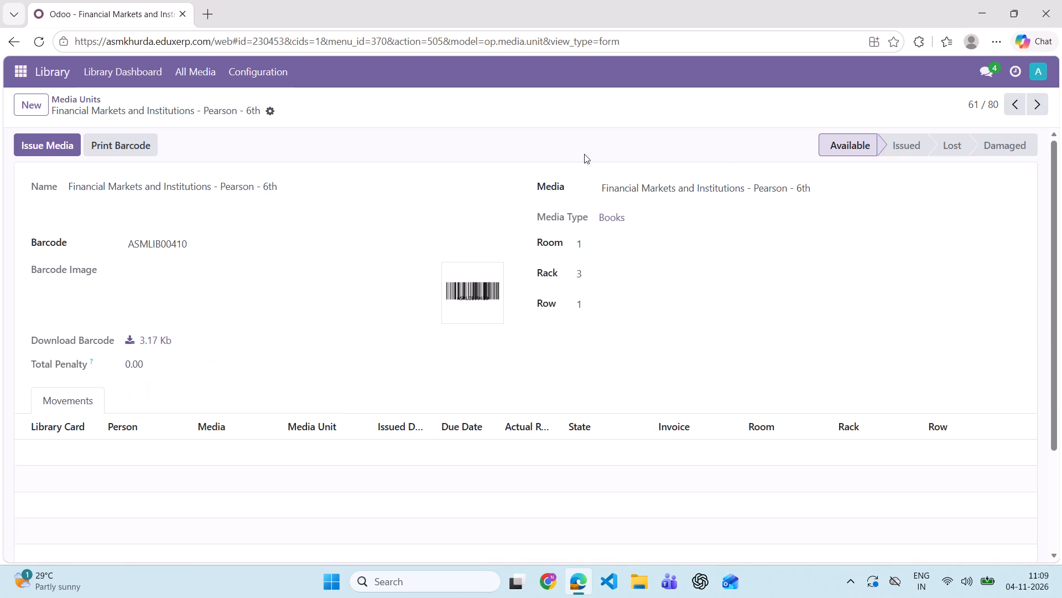
Remove the last digit of this unit's barcode and restore it to ASMLIB00410 to regenerate the image, saving by advancing to the following unit.
left_click(315, 241)
key("BackSpace")
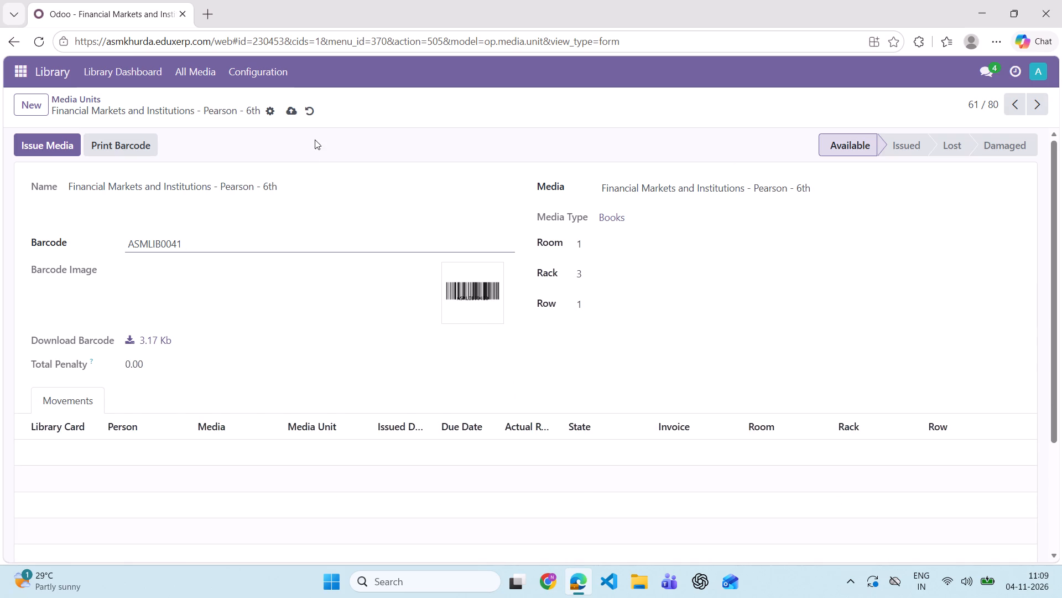
left_click(315, 140)
left_click(269, 246)
key("0")
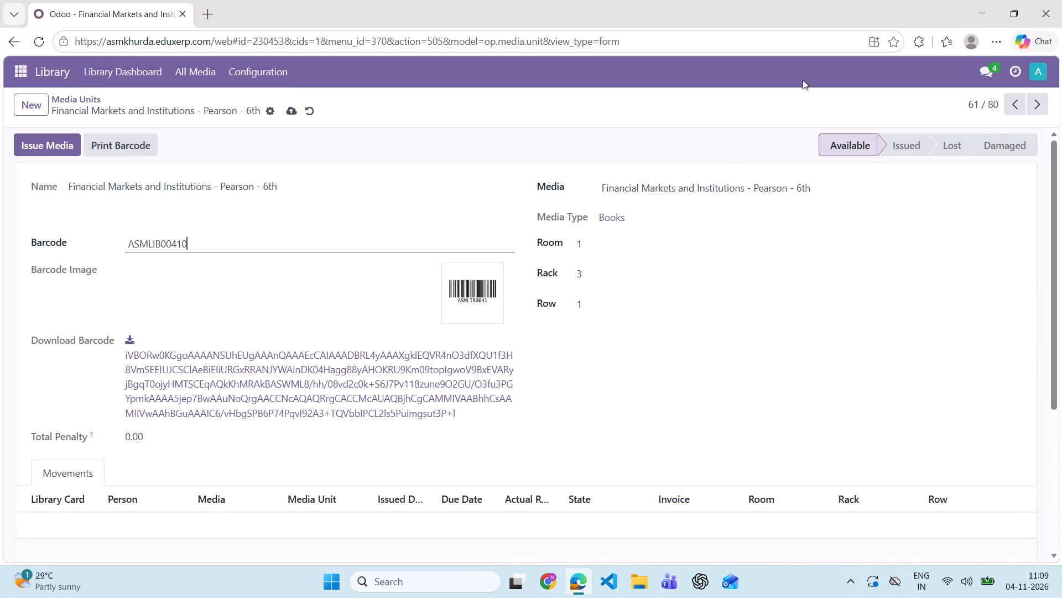
left_click(1033, 99)
Regenerate the TMH 2nd edition unit's barcode image by removing the last digit and restoring it to ASMLIB01213, saving by advancing to the following unit.
left_click(194, 239)
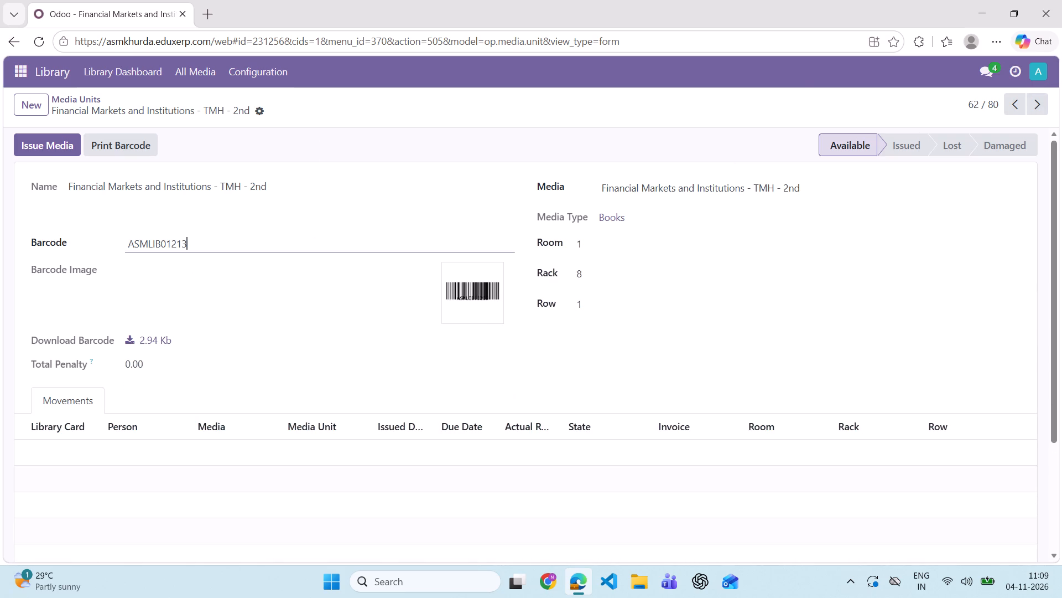
key("BackSpace")
left_click(253, 147)
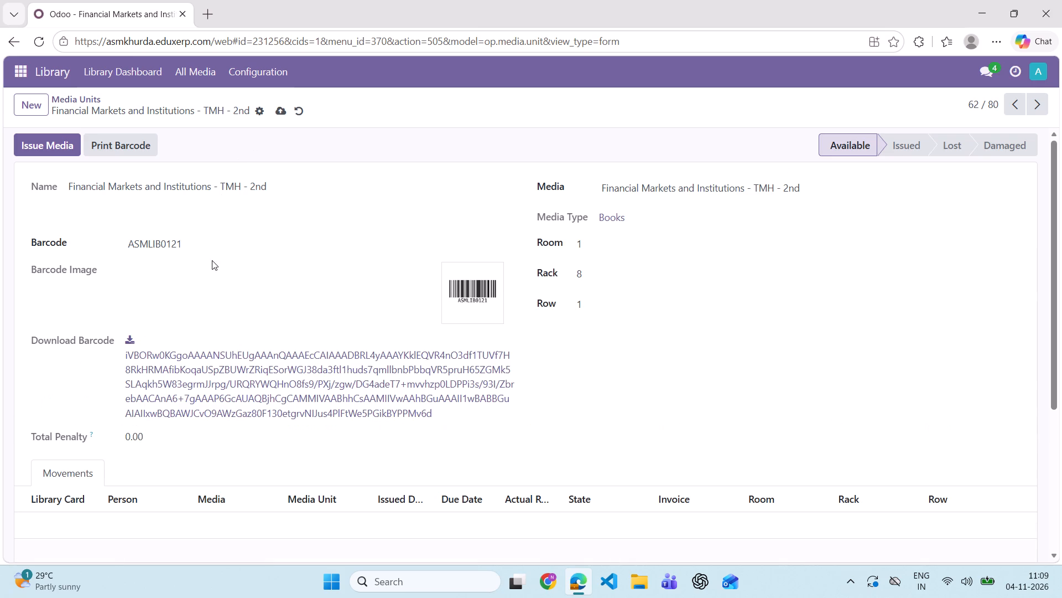
left_click(212, 260)
left_click(218, 247)
key("3")
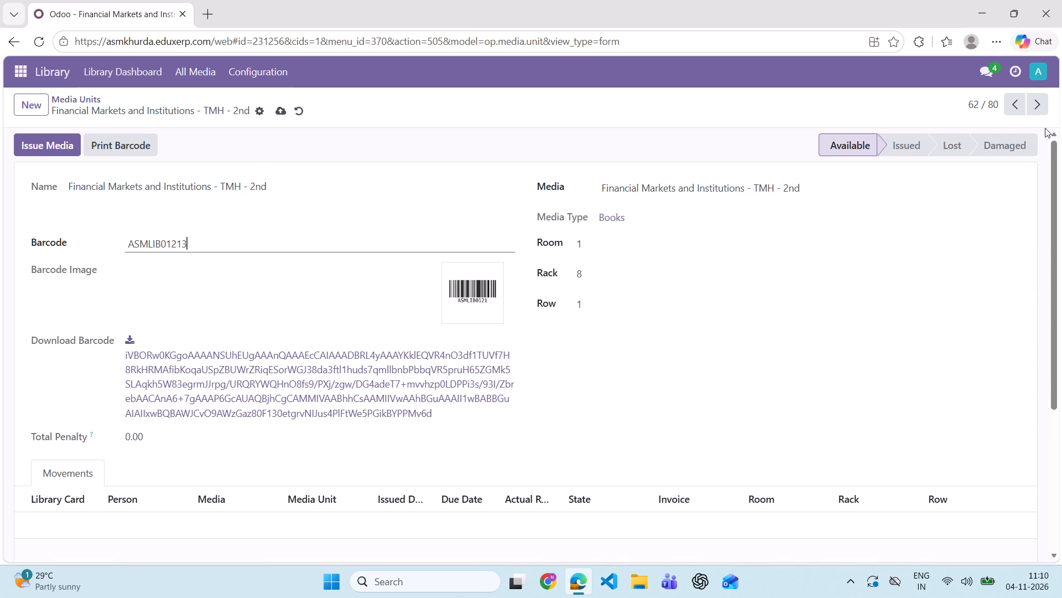
left_click(1042, 104)
Regenerate the TMH 3rd edition unit's barcode image by removing the last digit and restoring it to ASMLIB00468, saving by advancing to the following unit.
left_click(272, 250)
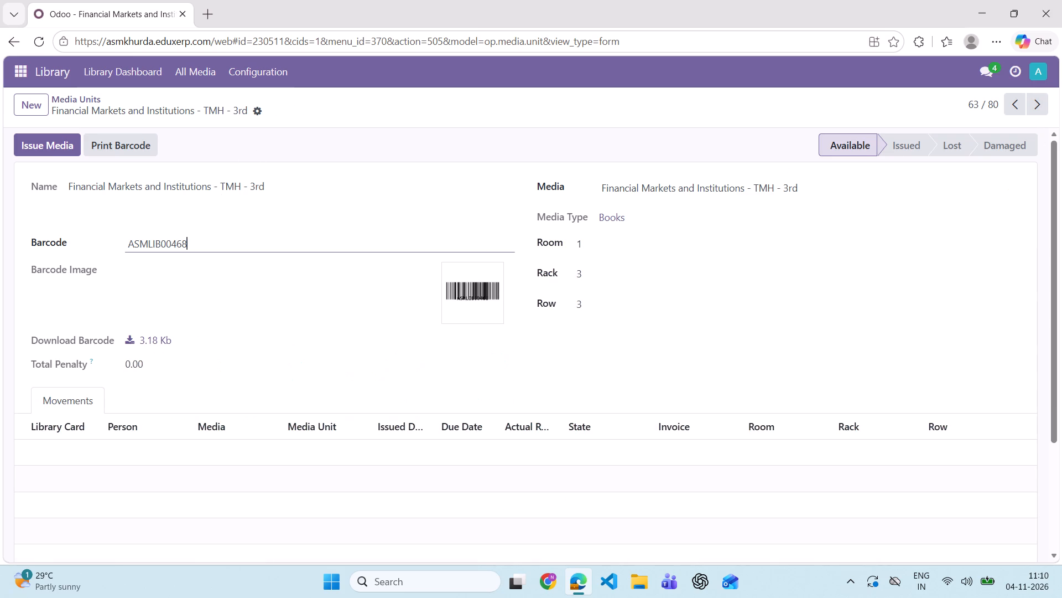
key("BackSpace")
left_click(302, 147)
left_click(253, 256)
left_click(256, 247)
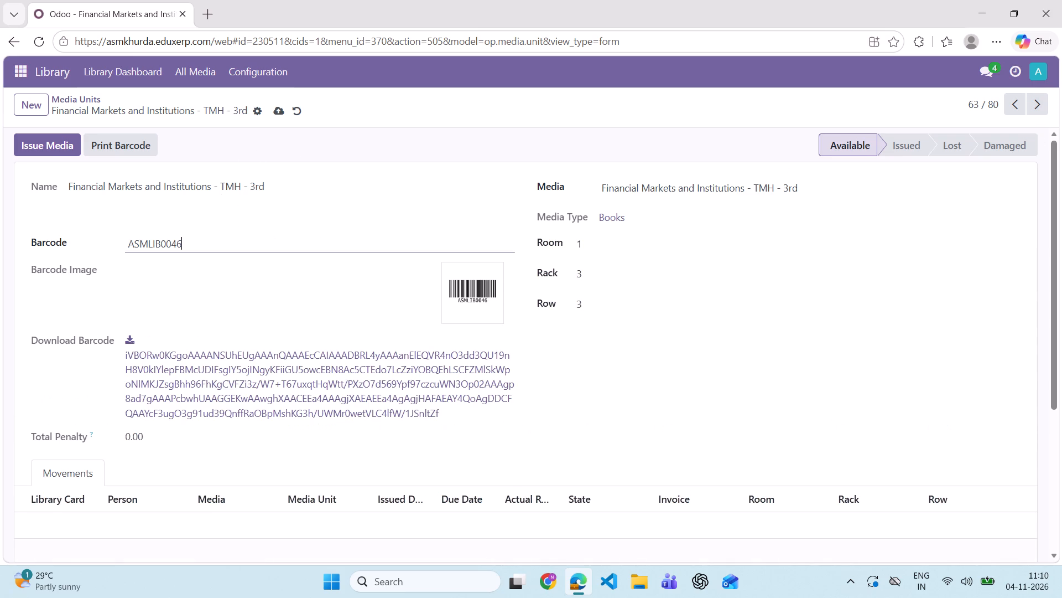
key("8")
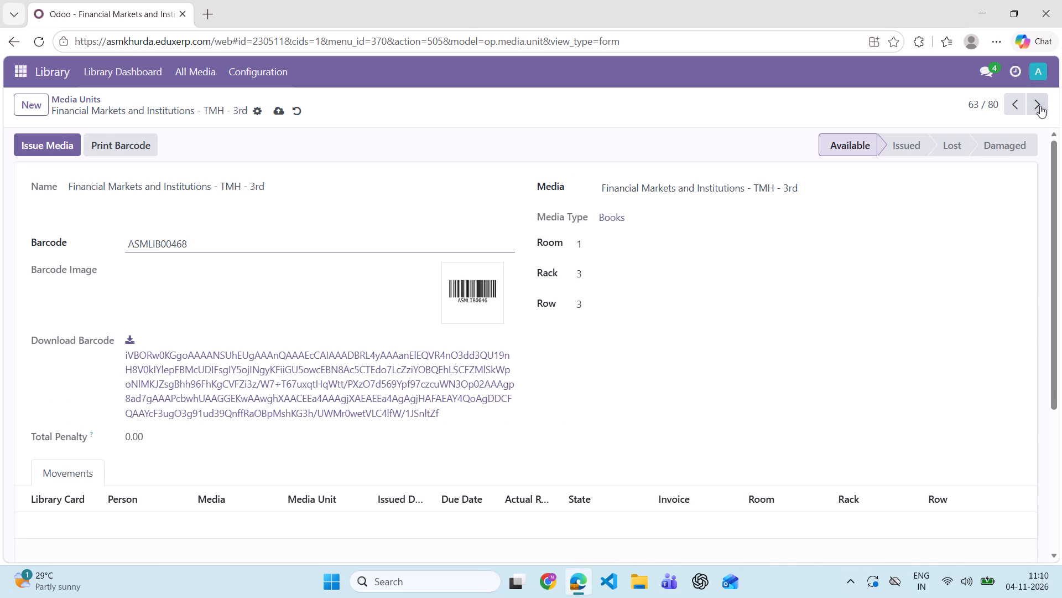
left_click(1040, 105)
Regenerate the Financial Services Pearson unit's barcode image by removing the last digit and restoring it to ASMLIB00588, saving by advancing to the following unit.
left_click(246, 247)
key("BackSpace")
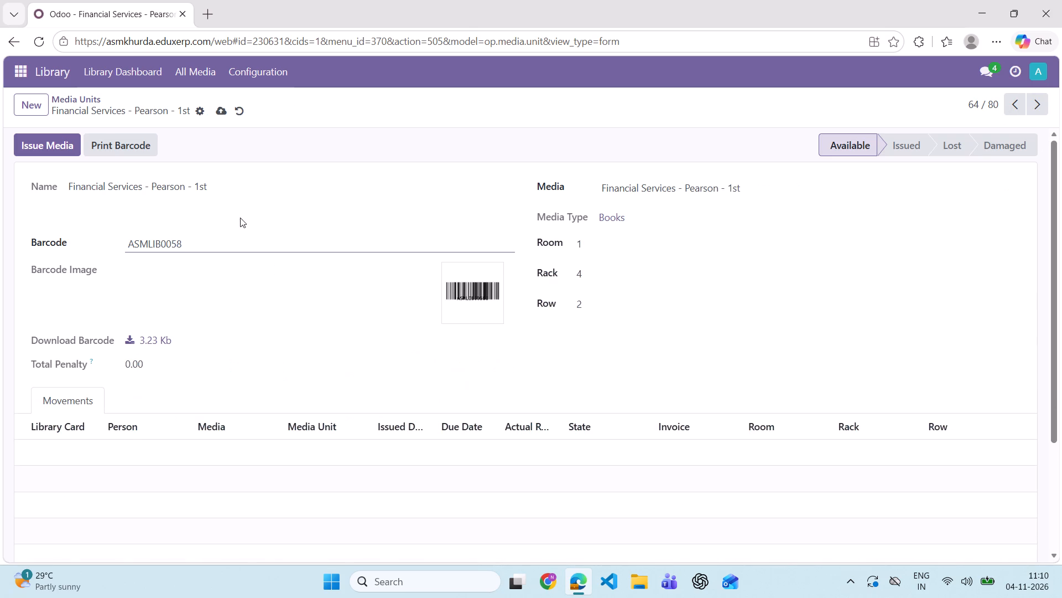
left_click(249, 144)
left_click(232, 255)
left_click(238, 245)
key("8")
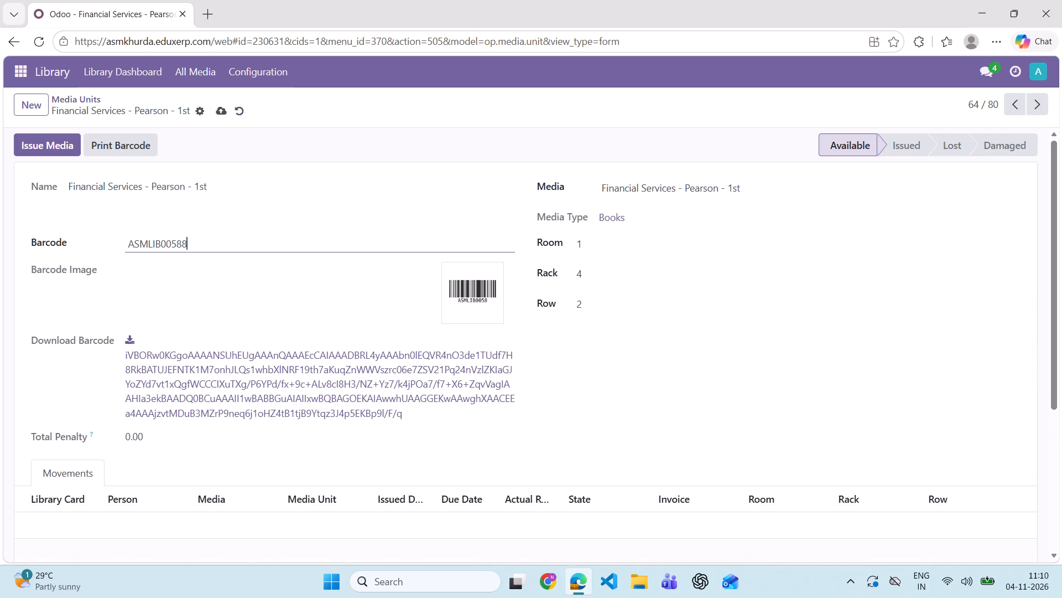
left_click(1038, 104)
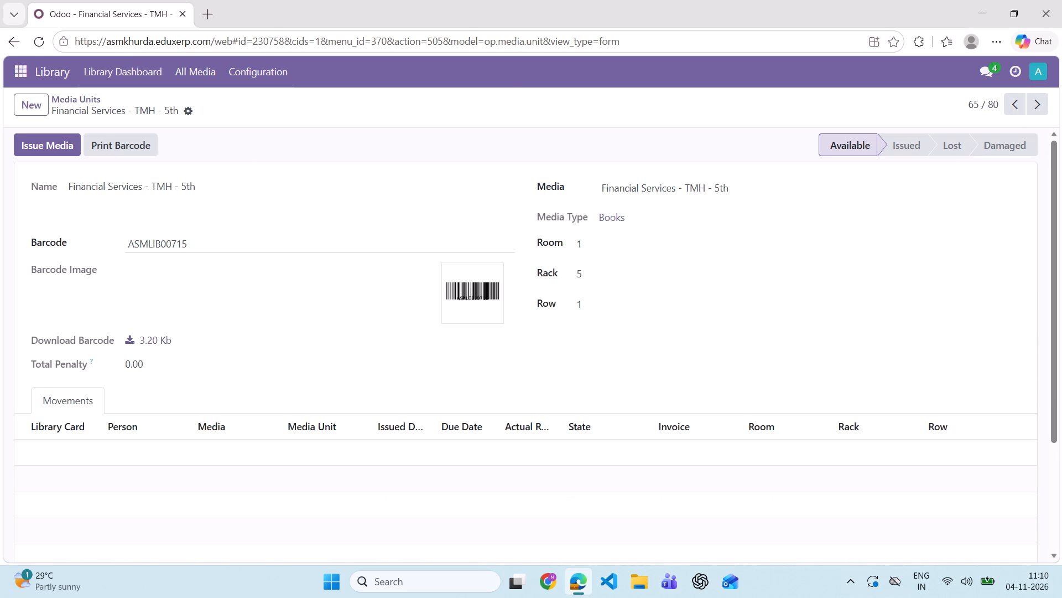
Regenerate the Financial Services TMH 5th edition unit's barcode image by removing the last digit and restoring it to ASMLIB00715, saving by advancing to the following unit.
left_click(297, 250)
key("BackSpace")
left_click(305, 143)
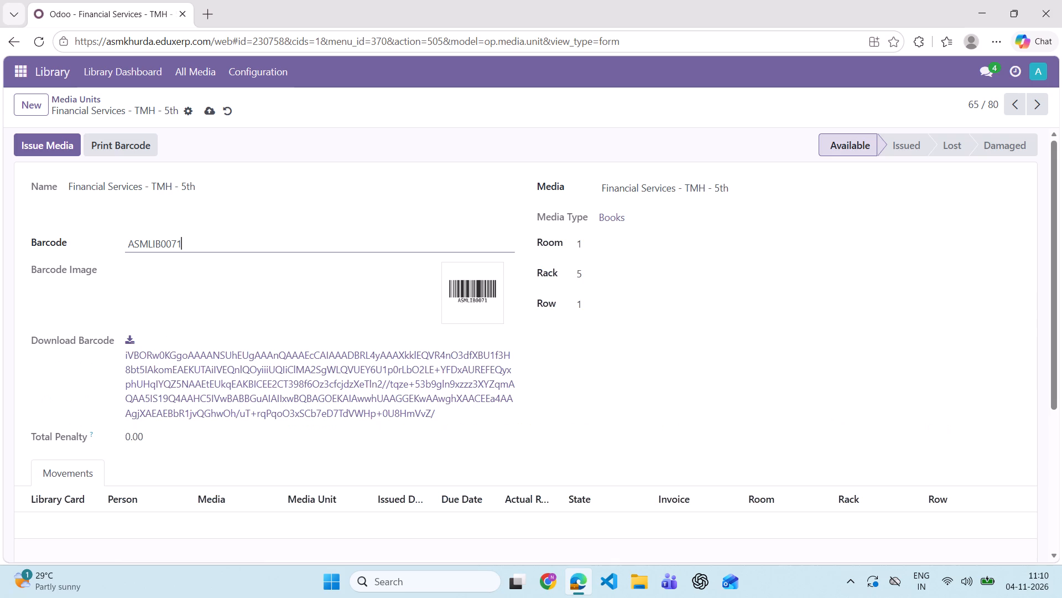
left_click(235, 244)
key("5")
left_click(1034, 110)
Generate this Financial Statement Analysis unit's barcode image by removing the last digit and restoring it to ASMLIB03317, saving by advancing to the following unit.
left_click(299, 250)
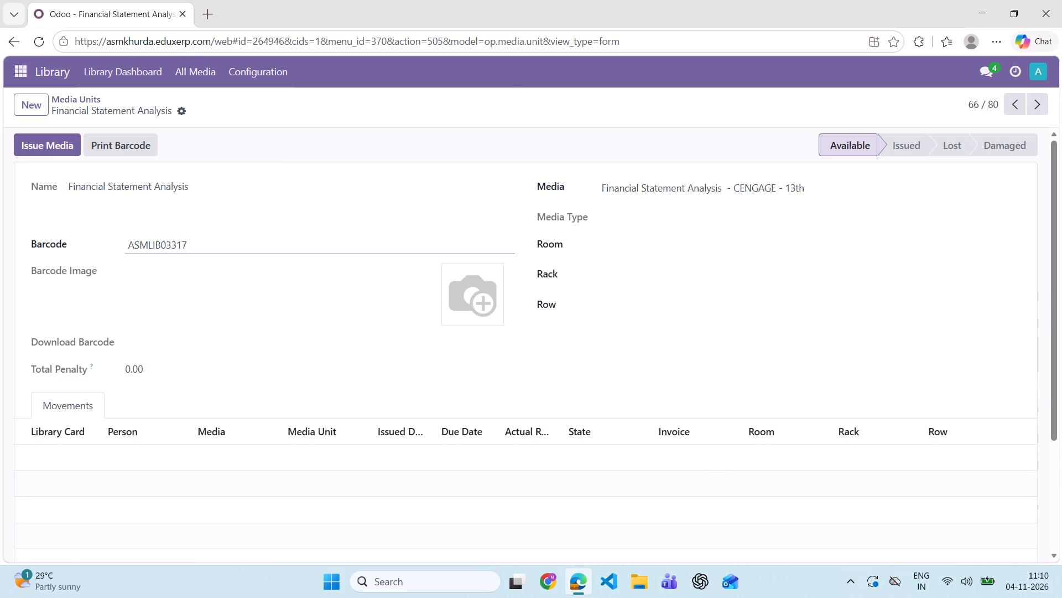
key("BackSpace")
left_click(332, 154)
left_click(284, 237)
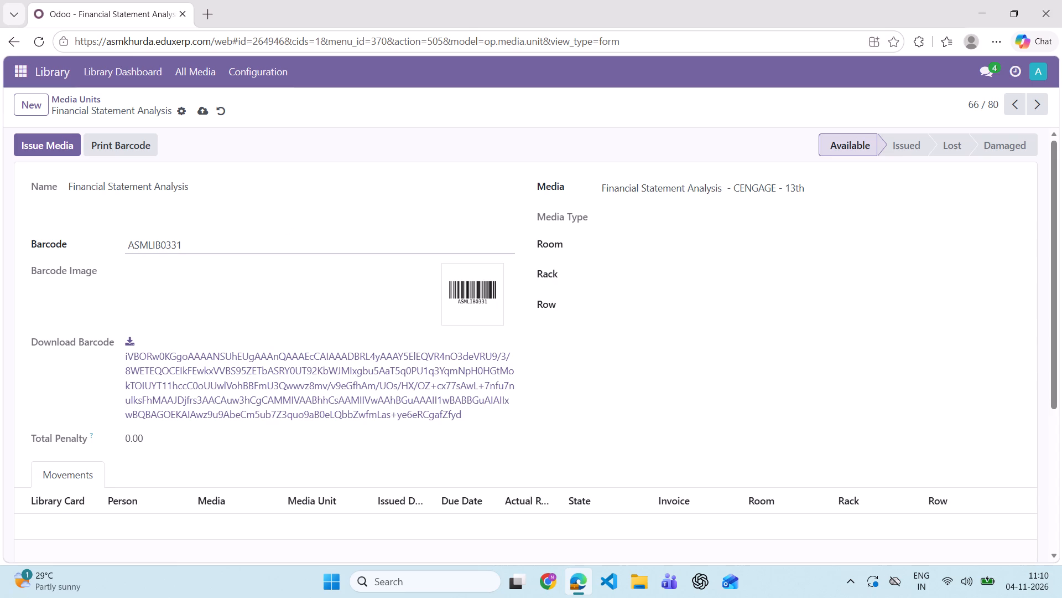
key("7")
left_click(1045, 109)
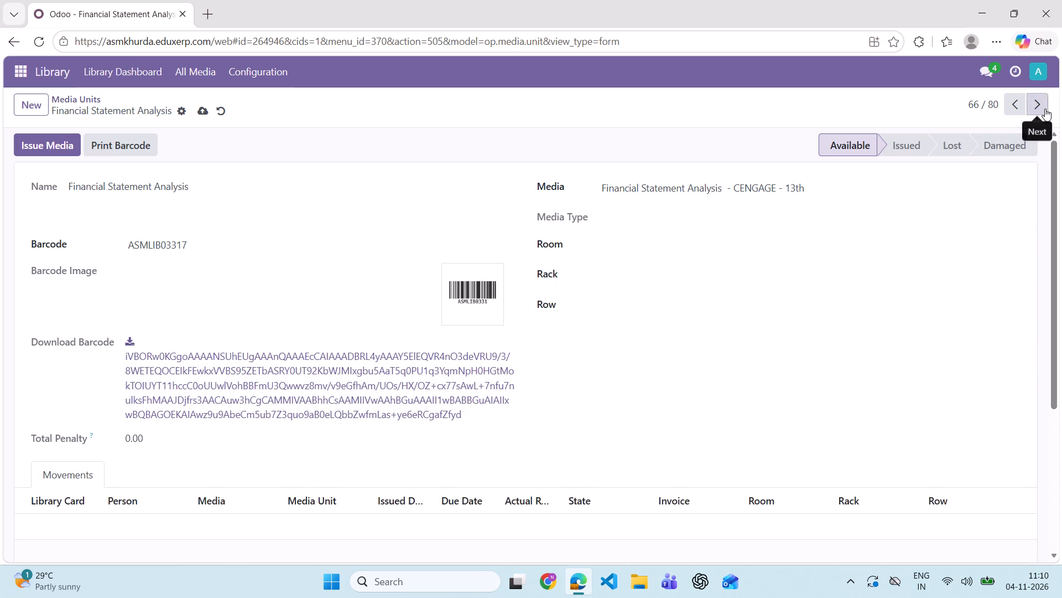
Generate this CENGAGE 13th edition unit's barcode image by removing the last digit and restoring it to ASMLIB03318, saving by advancing to the following unit.
left_click(295, 242)
key("BackSpace")
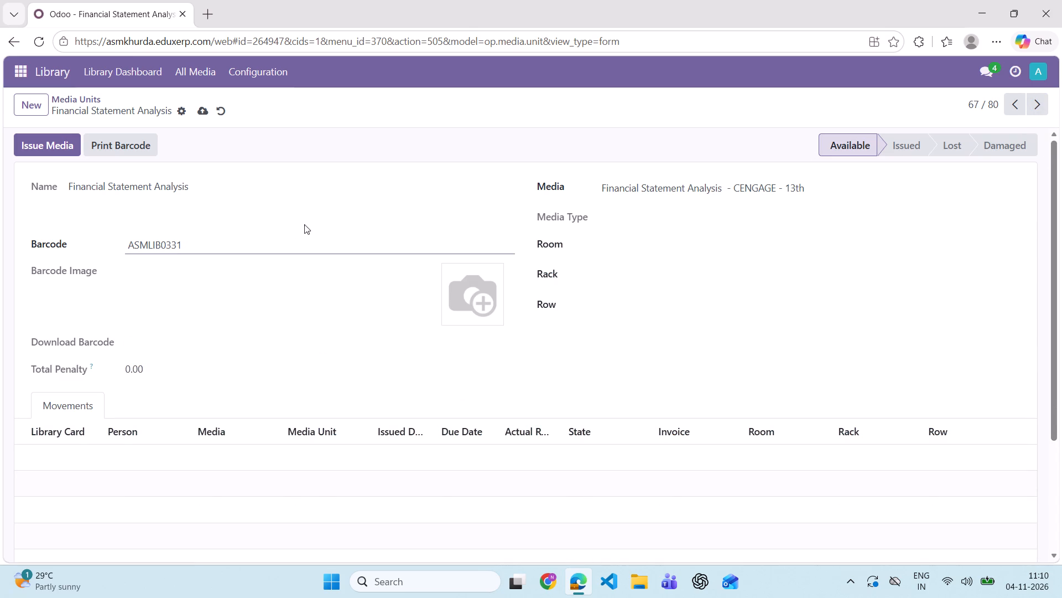
left_click(302, 142)
left_click(233, 255)
left_click(236, 247)
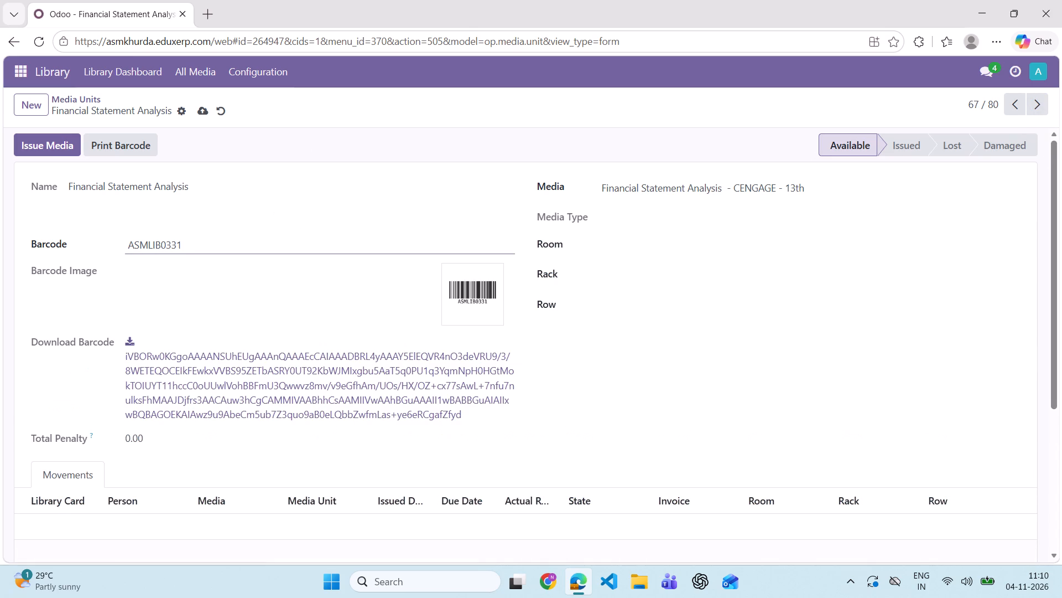
key("8")
left_click(1039, 101)
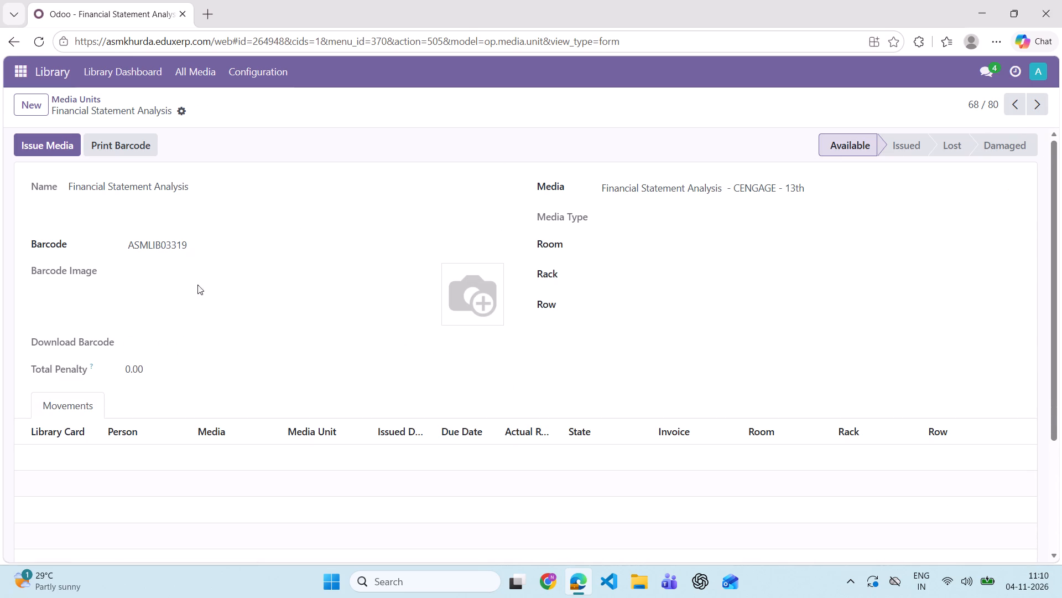
Remove the last digit of this unit's barcode and restore it to ASMLIB03319 to generate the image, saving by advancing to the following unit.
left_click(224, 246)
key("BackSpace")
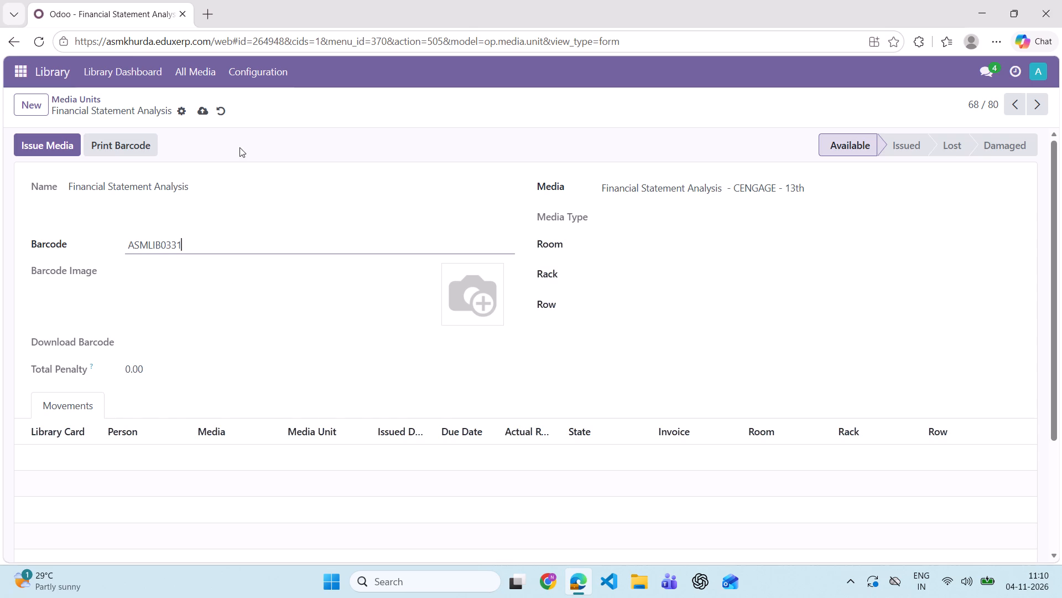
left_click(240, 146)
left_click(211, 249)
key("9")
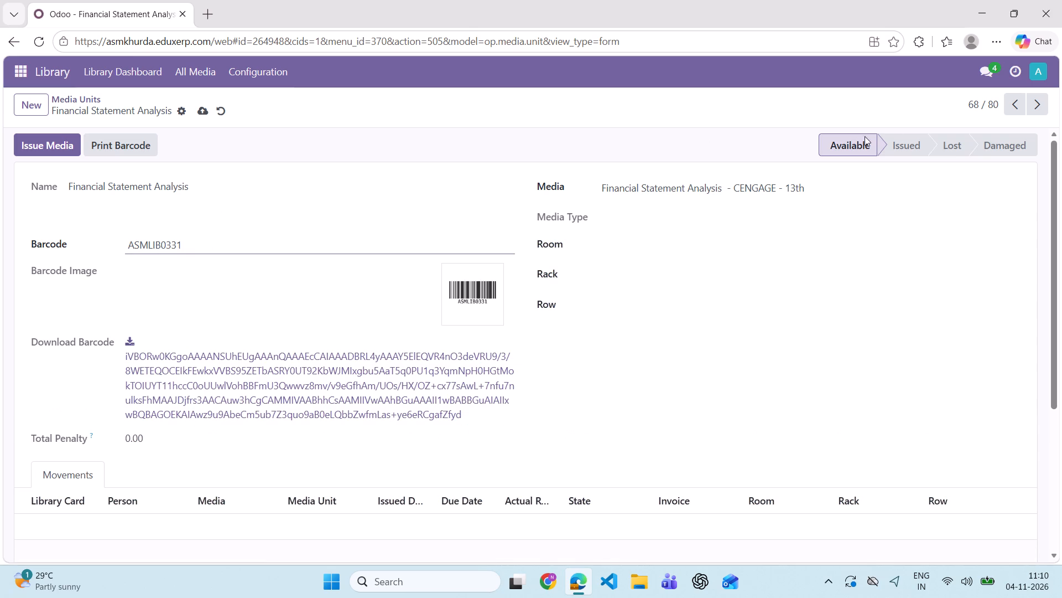
left_click(1036, 104)
Remove the last digit of this unit's barcode and restore it to ASMLIB03320 to generate the image, saving by advancing to the following unit.
left_click(192, 249)
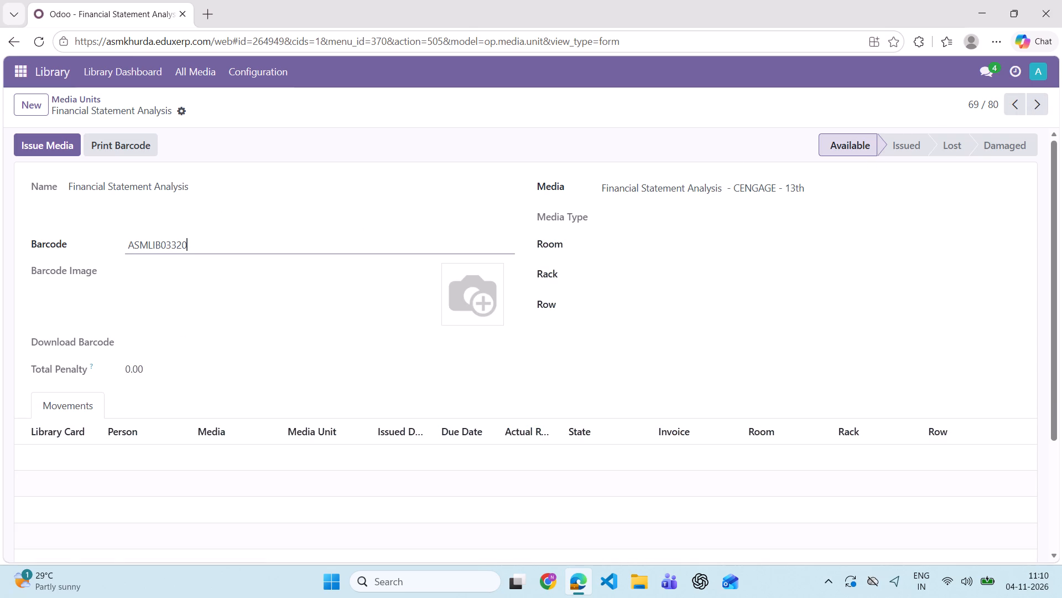
key("BackSpace")
left_click(230, 156)
left_click(215, 246)
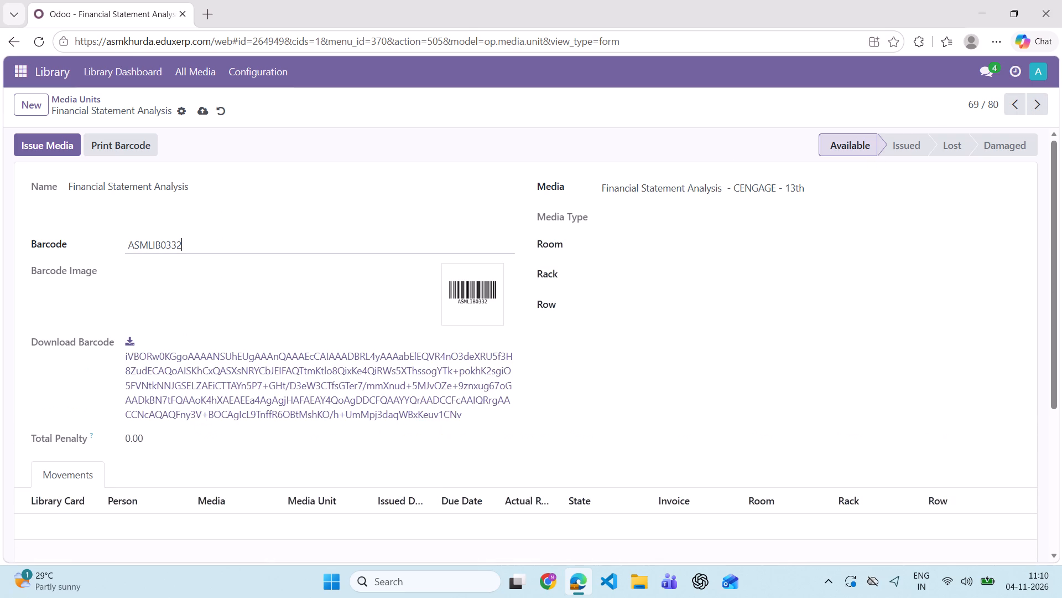
key("0")
left_click(1035, 109)
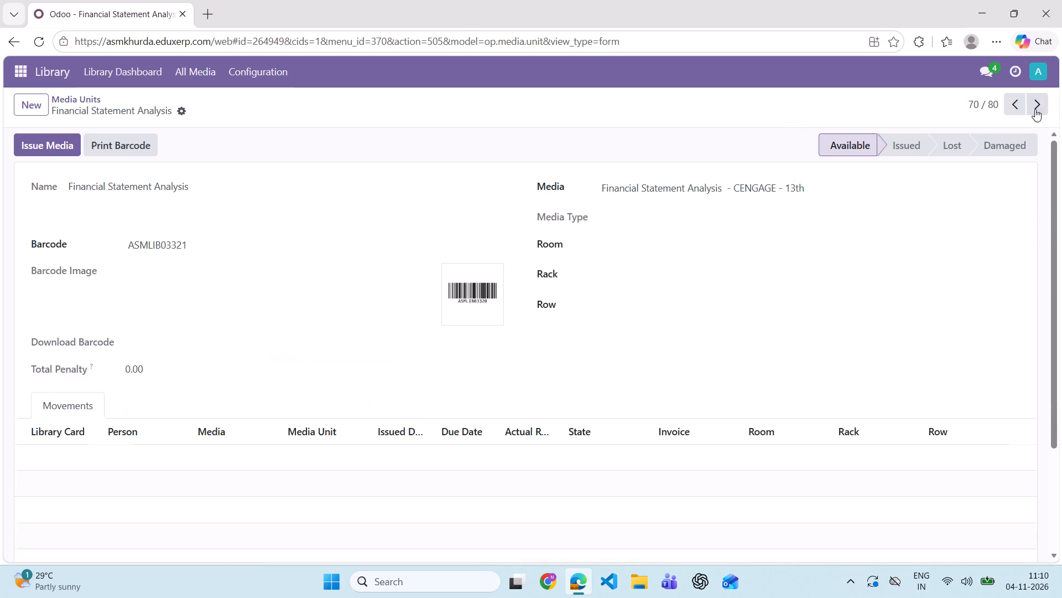
Remove the last digit of this unit's barcode and restore it to ASMLIB03321 to generate the image, saving by advancing to the following unit.
left_click(250, 249)
key("BackSpace")
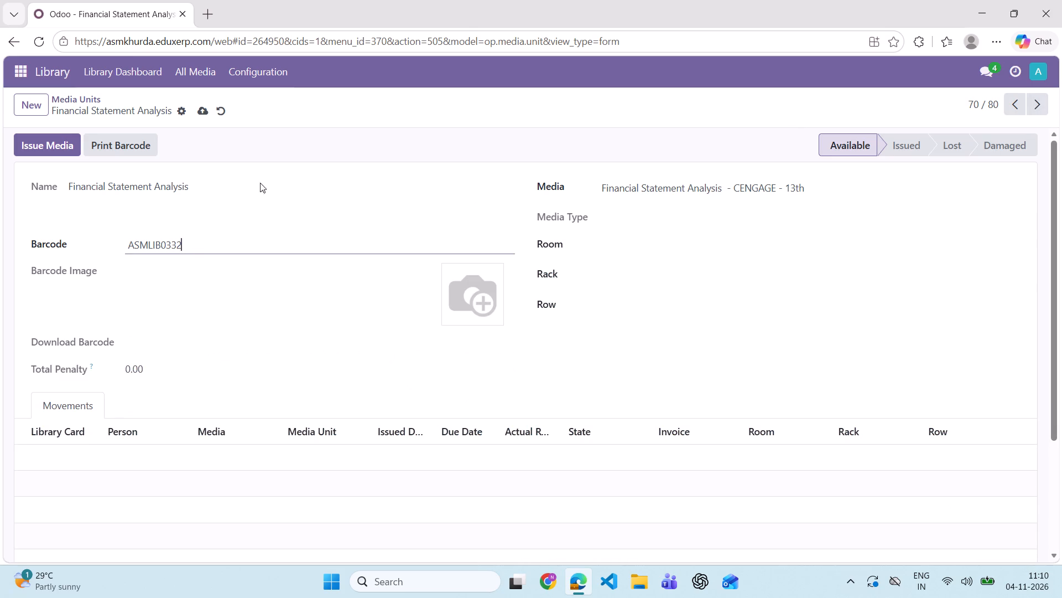
left_click(257, 145)
left_click(220, 257)
left_click(227, 246)
key("1")
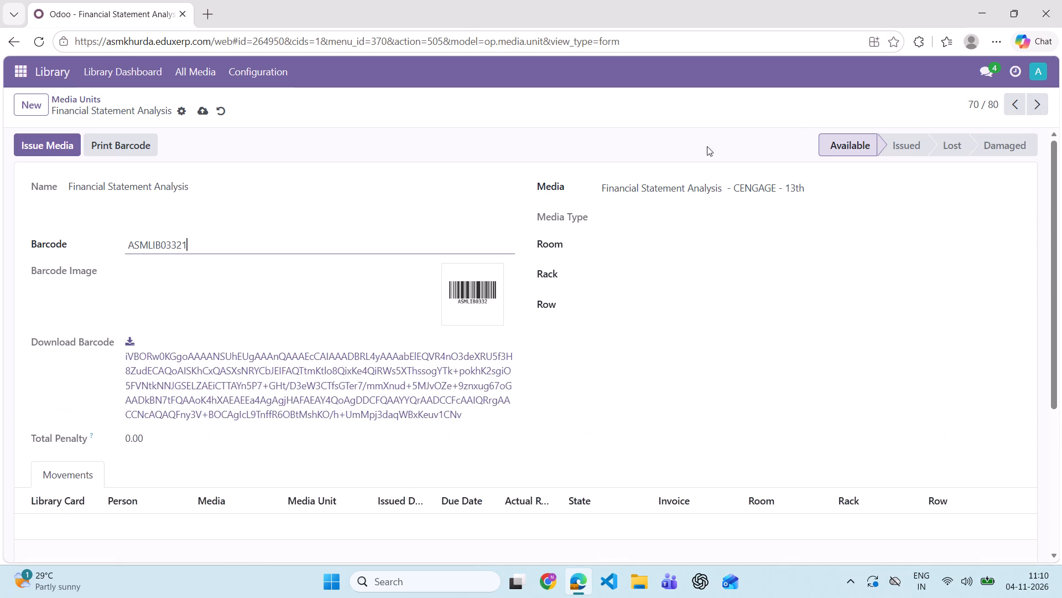
left_click(1036, 97)
Remove the last digit of this unit's barcode and restore it to ASMLIB03316 to generate the image, saving by advancing to the following unit.
left_click(197, 249)
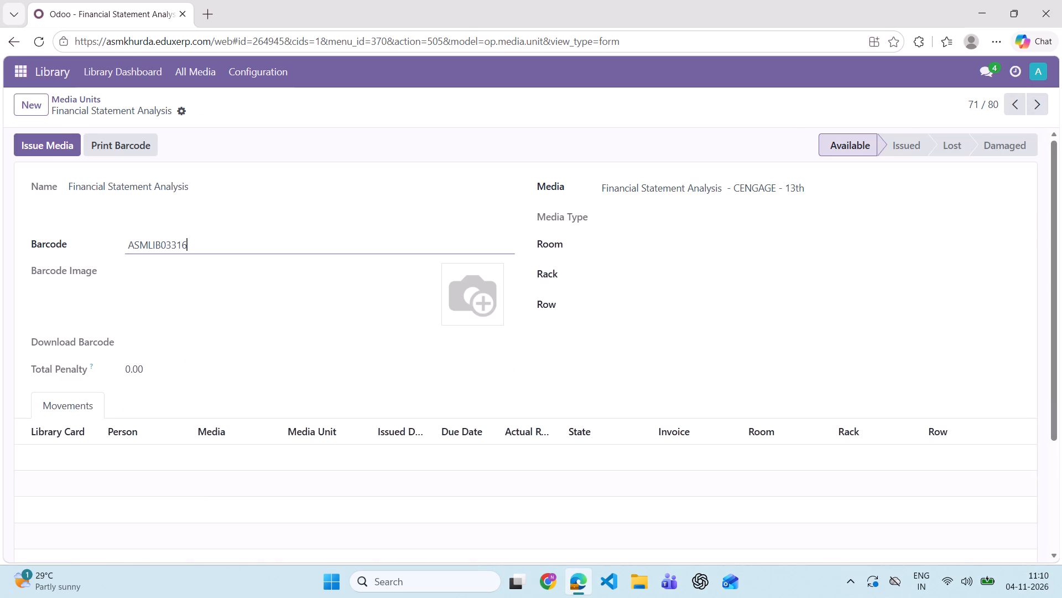
key("BackSpace")
left_click(268, 154)
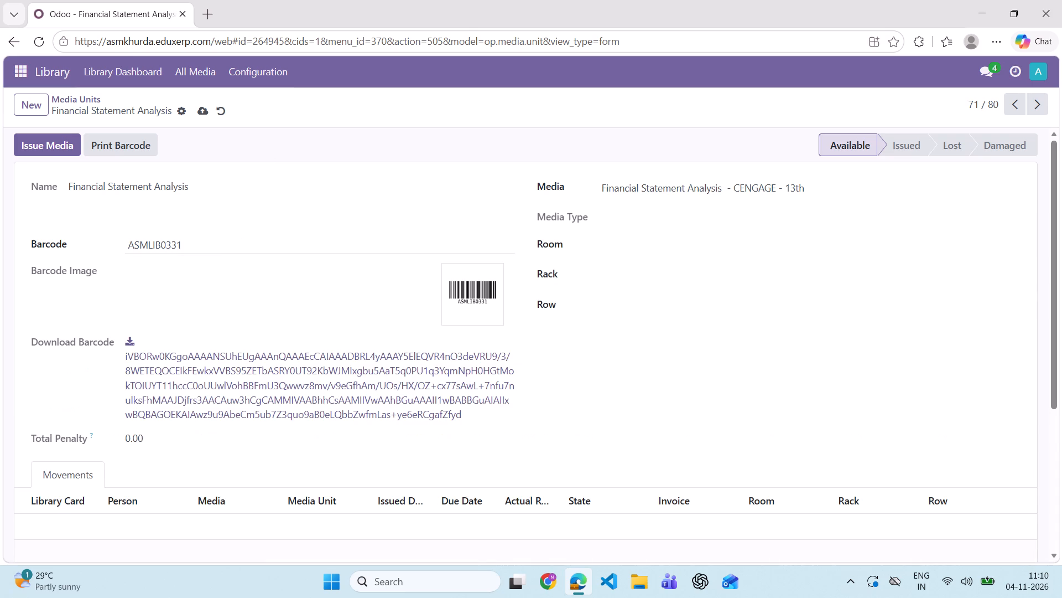
left_click(230, 244)
key("6")
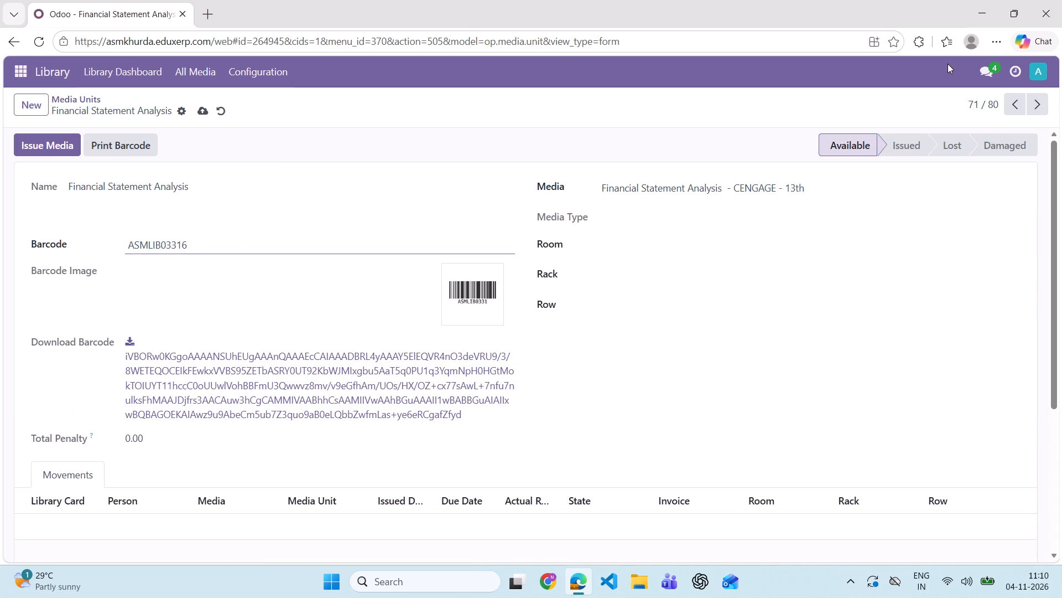
left_click(1039, 110)
Remove the last digit of this unit's barcode and restore it to ASMLIB03322 to regenerate the image, saving by advancing to the following unit.
left_click(212, 244)
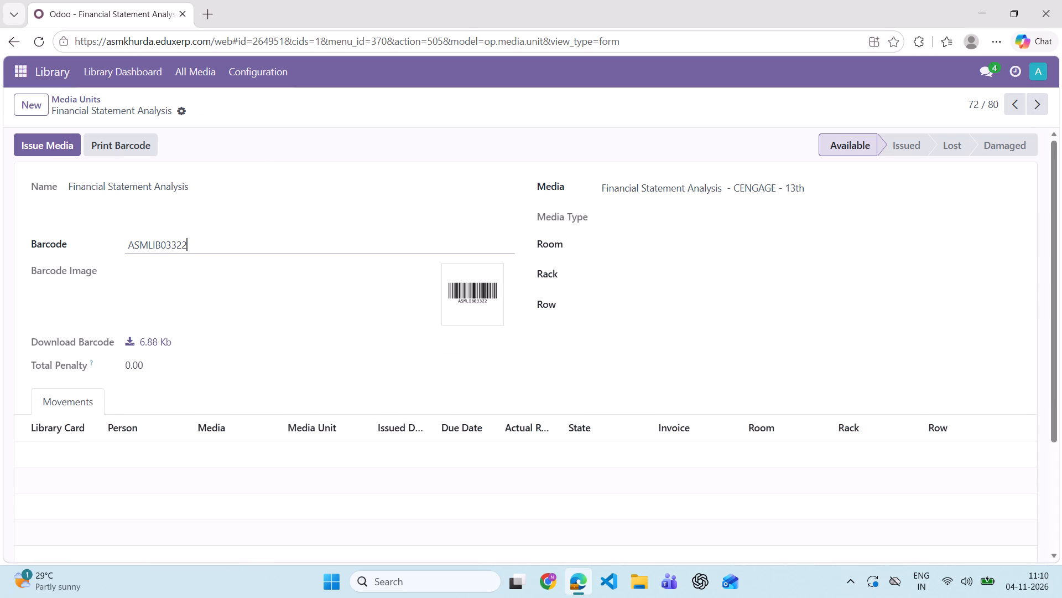
key("BackSpace")
left_click(218, 153)
left_click(216, 252)
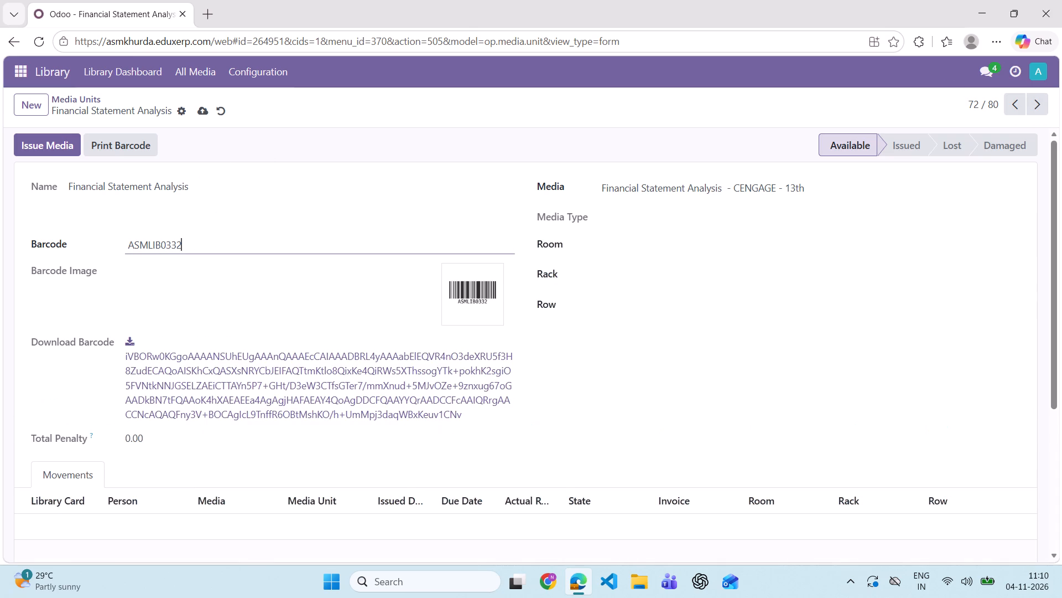
key("2")
left_click(1042, 102)
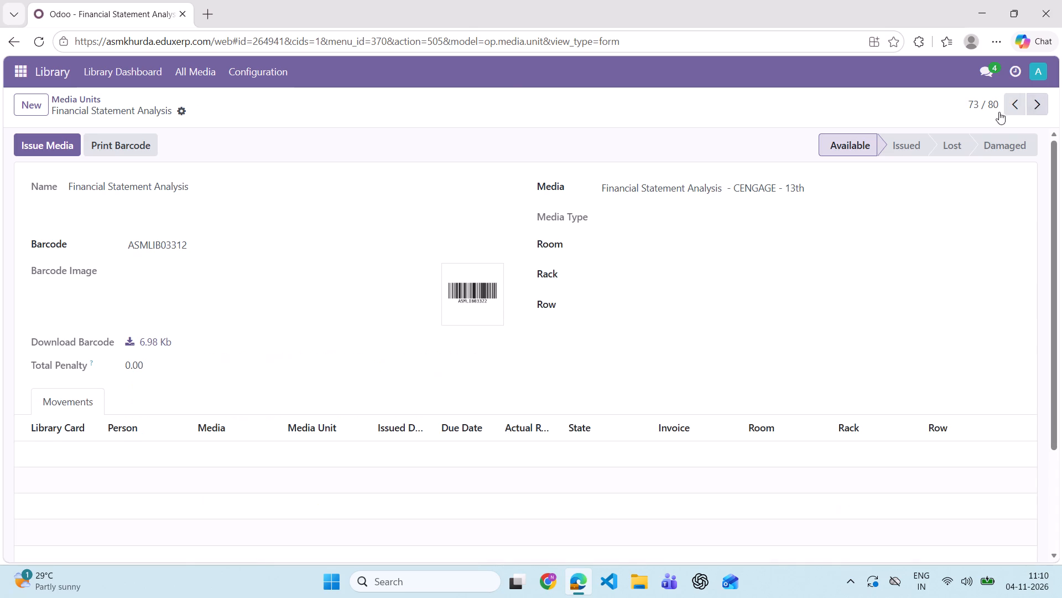
Remove the last digit of this unit's barcode and restore it to ASMLIB03312 to regenerate the image, saving by advancing to the following unit.
left_click(228, 248)
key("BackSpace")
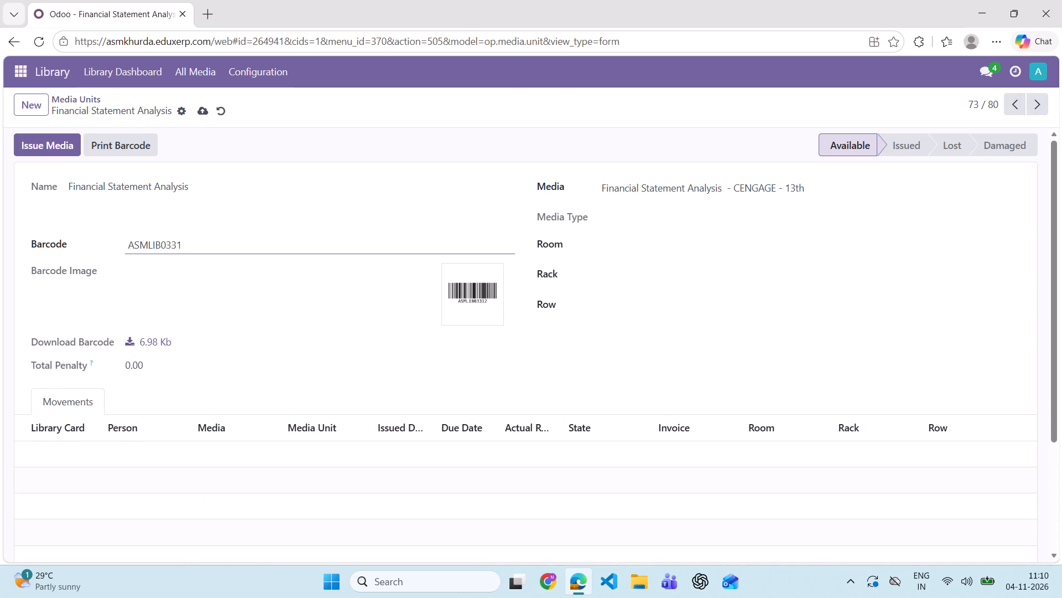
left_click(272, 156)
left_click(217, 255)
left_click(224, 245)
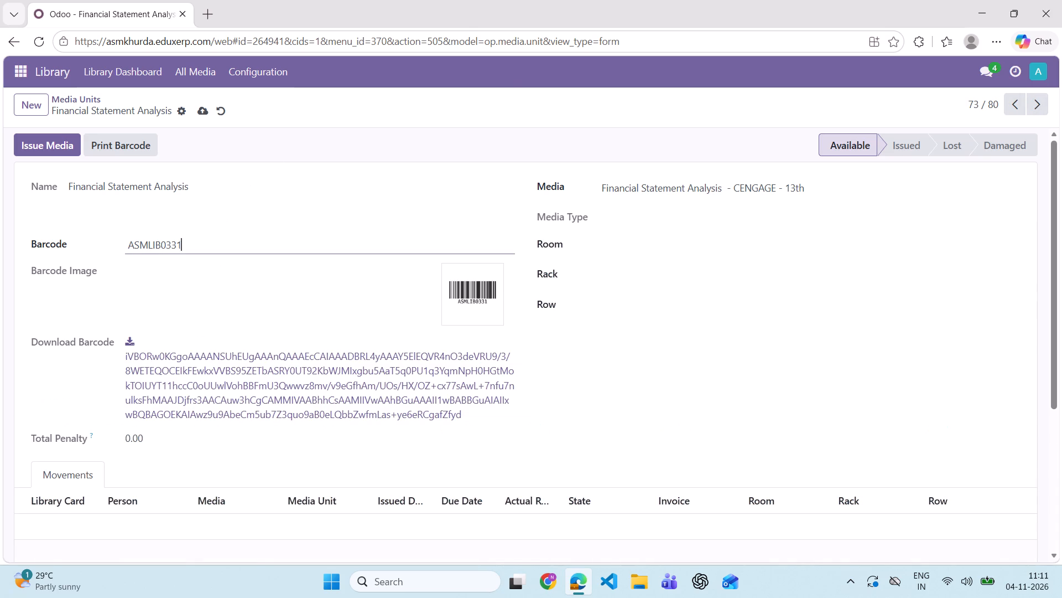
key("2")
left_click(1040, 100)
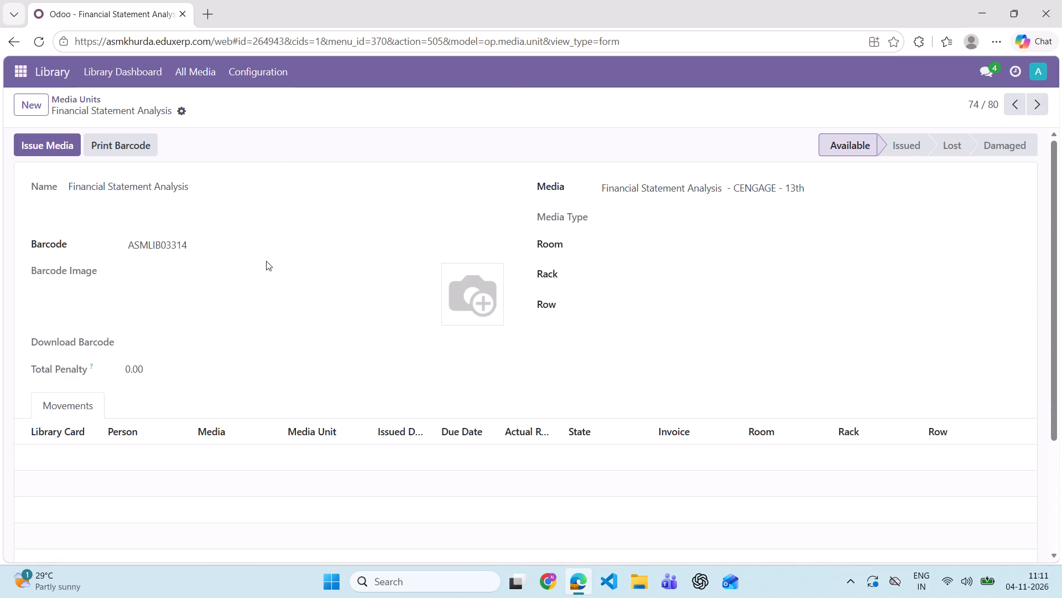
Remove the last digit of this unit's barcode and restore it to ASMLIB03314 to generate the image, saving by advancing to the following unit.
left_click(259, 241)
key("BackSpace")
left_click(257, 143)
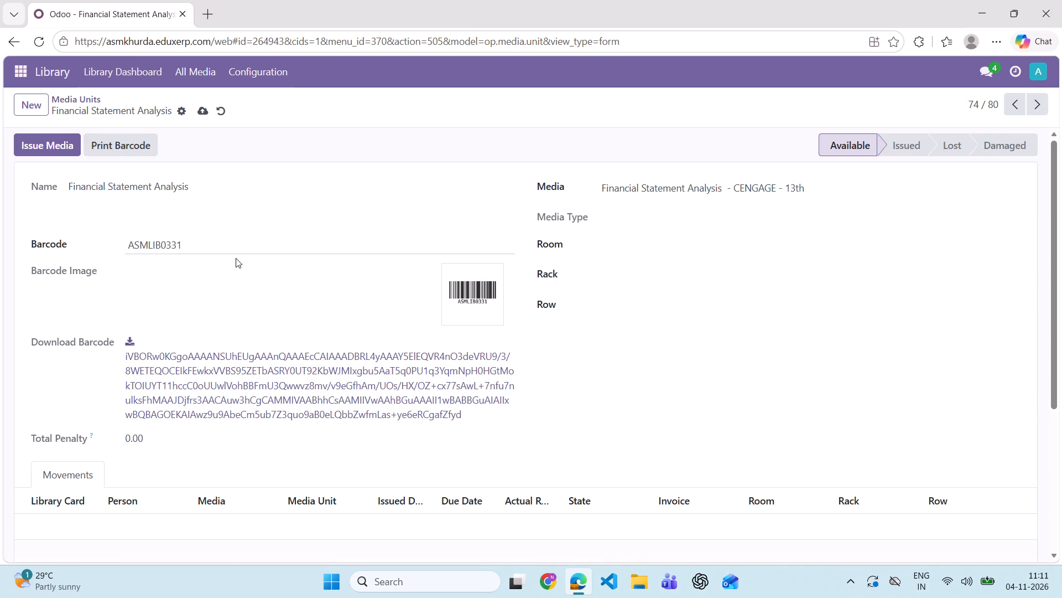
left_click(242, 241)
key("4")
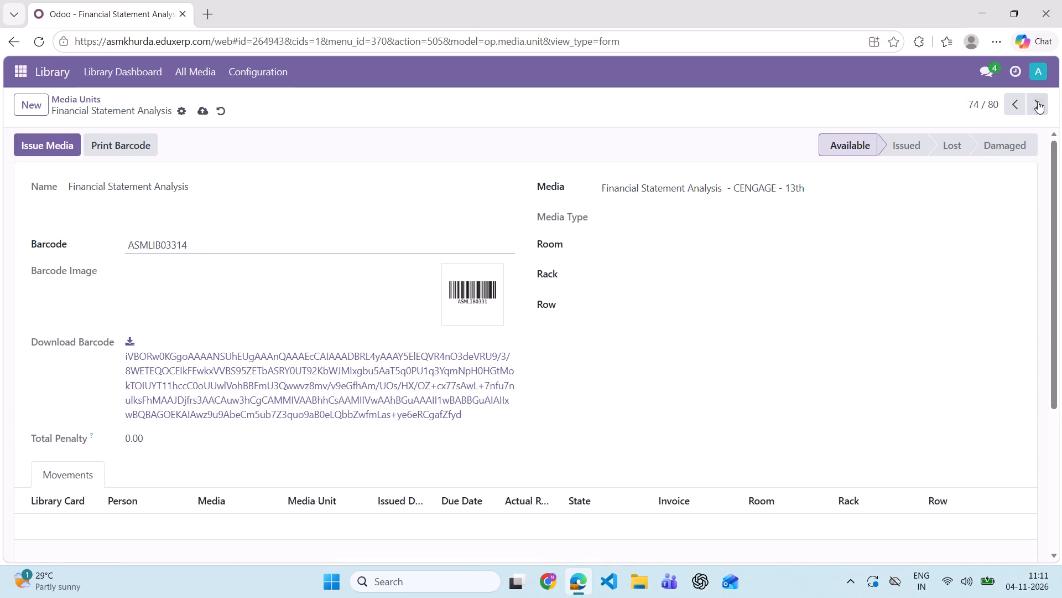
left_click(1040, 106)
Remove the last digit of this unit's barcode and restore it to ASMLIB03313 to regenerate the image, saving by advancing to the following unit.
left_click(241, 246)
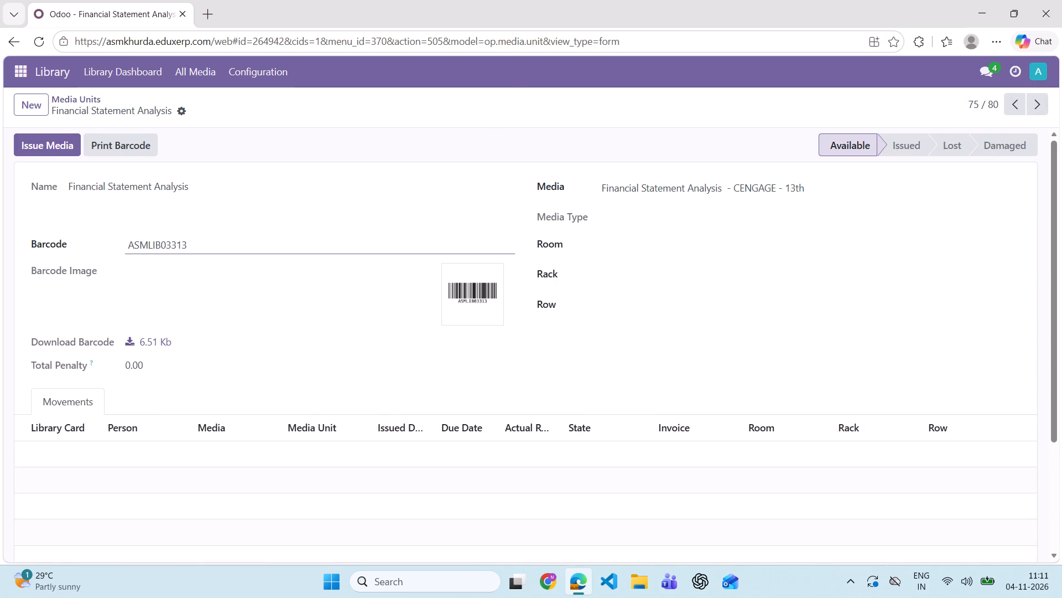
key("BackSpace")
left_click(230, 170)
left_click(214, 240)
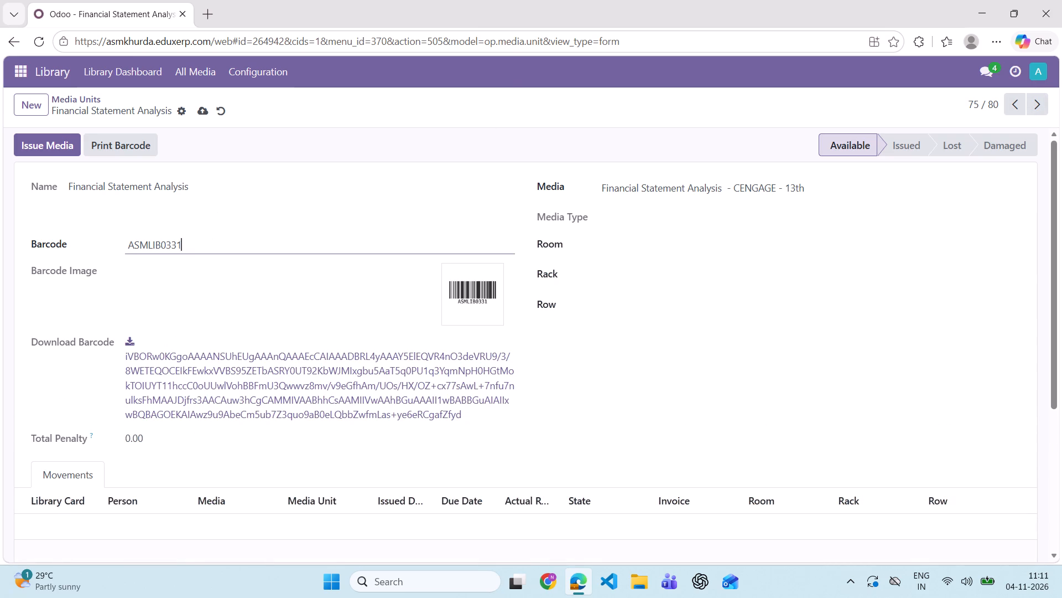
key("3")
left_click(1040, 107)
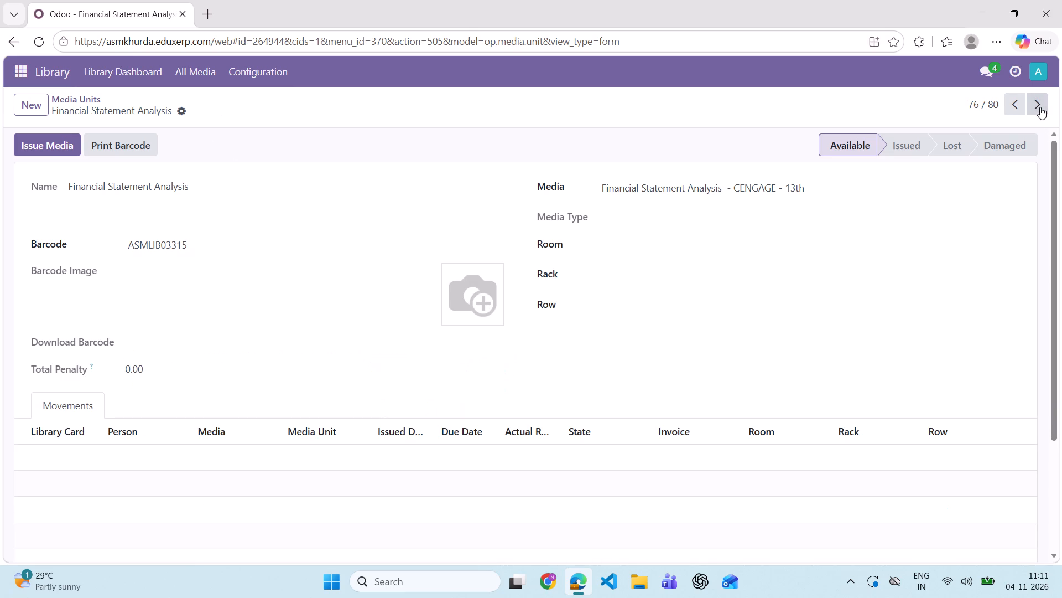
Remove the last digit of this unit's barcode and restore it to ASMLIB03315 to generate the image, saving by advancing to the following unit.
left_click(268, 247)
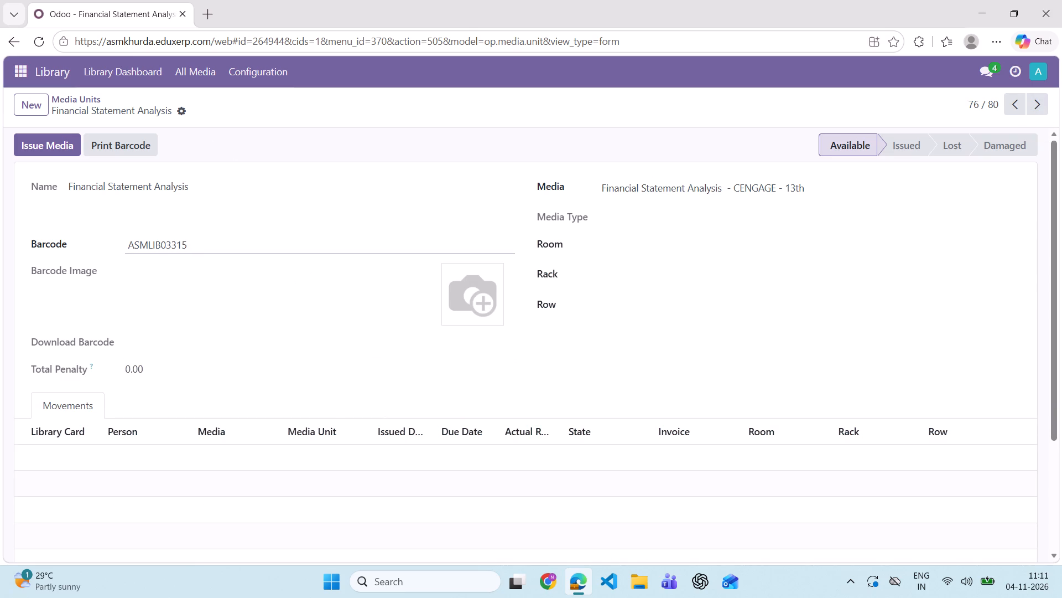
key("BackSpace")
left_click(301, 152)
left_click(235, 250)
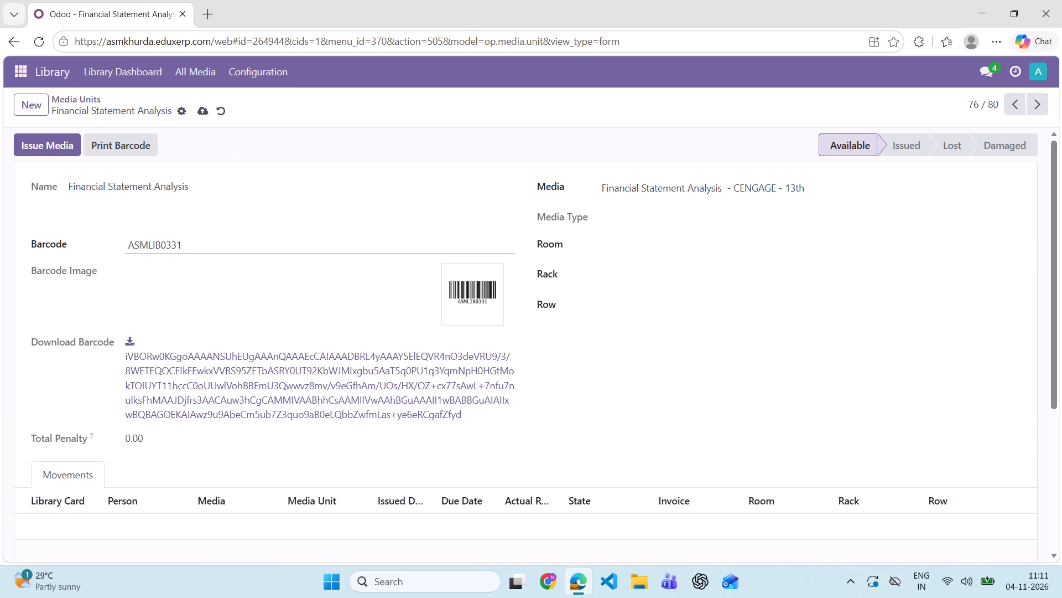
key("5")
left_click(1032, 102)
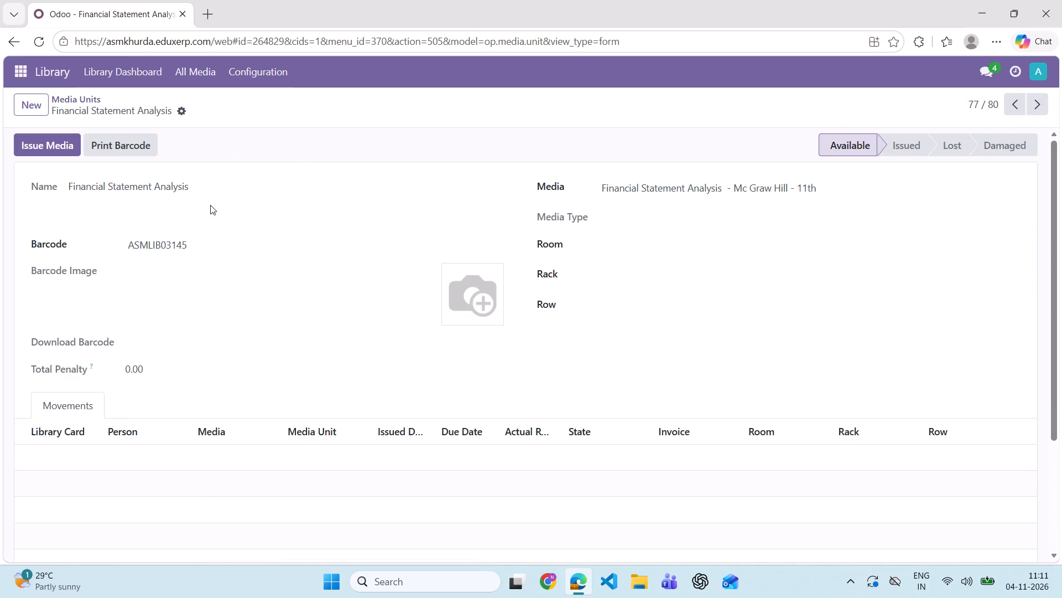
Remove the last digit of this unit's barcode and restore it to ASMLIB03145 to generate the image, saving by advancing to the following unit.
left_click(224, 252)
key("BackSpace")
left_click(206, 161)
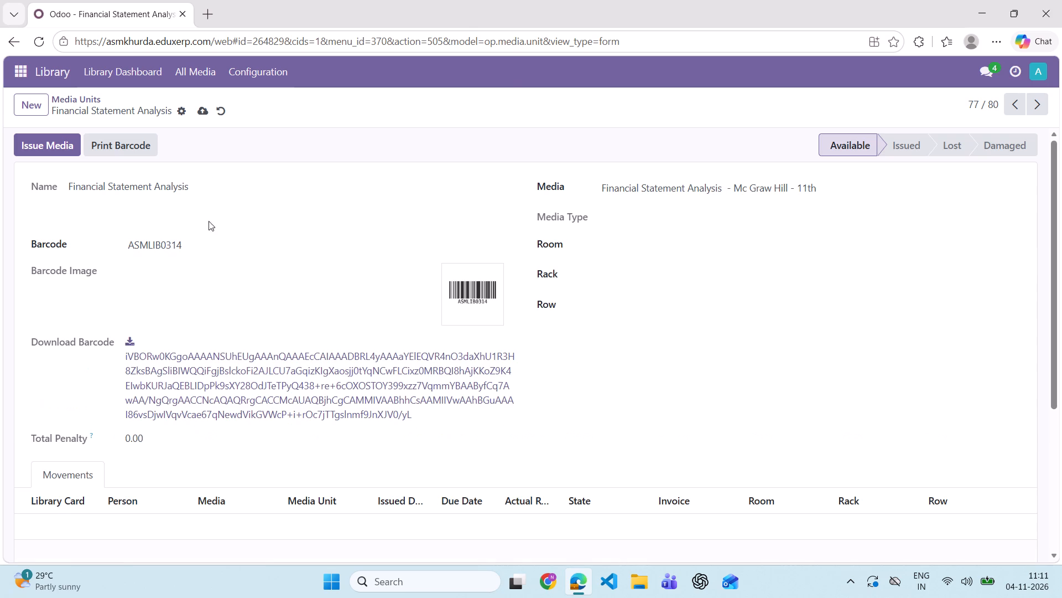
left_click(206, 248)
key("5")
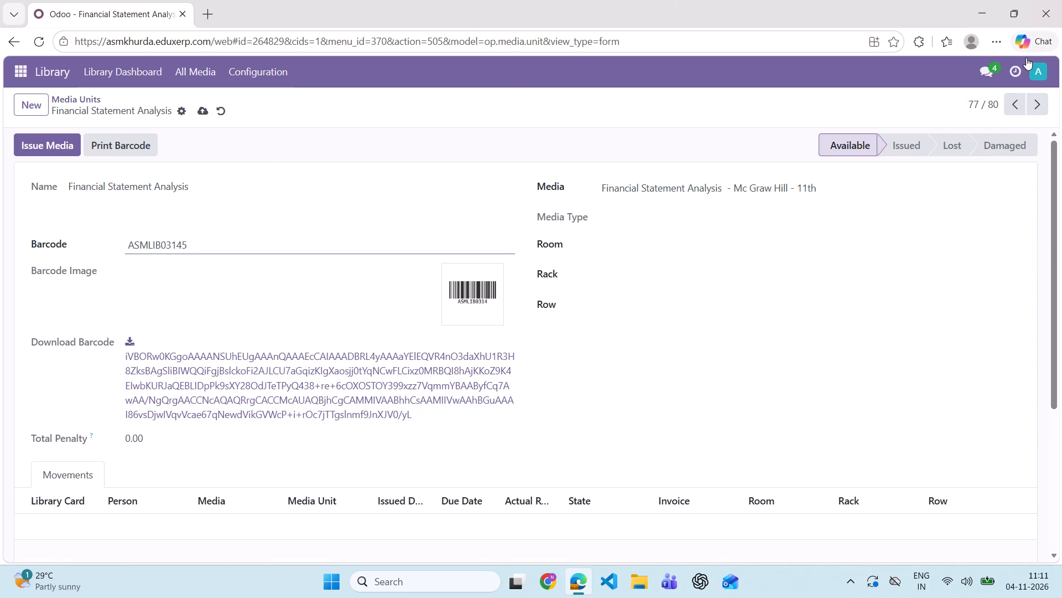
left_click(1034, 105)
Remove the last digit of this unit's barcode and restore it to ASMLIB03142 to generate the image, saving by advancing to the following unit.
left_click(229, 250)
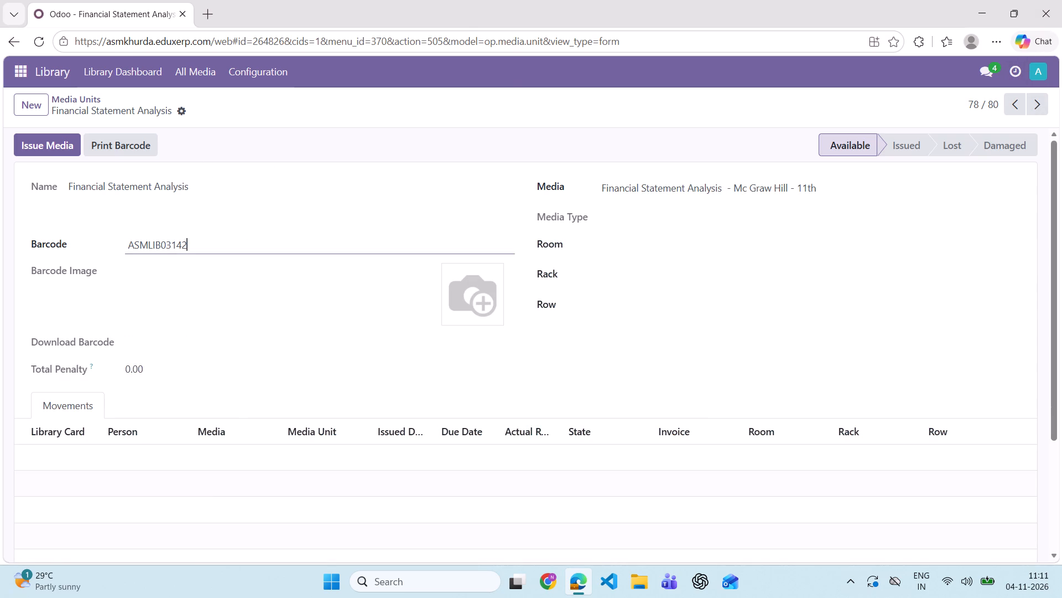
key("BackSpace")
left_click(226, 148)
left_click(212, 244)
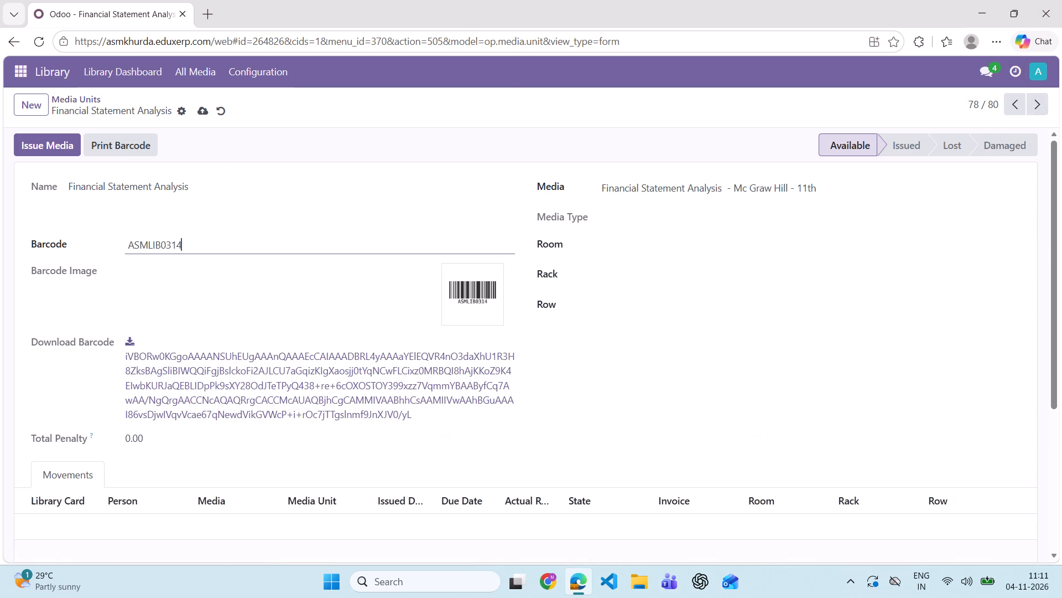
key("2")
left_click(1036, 106)
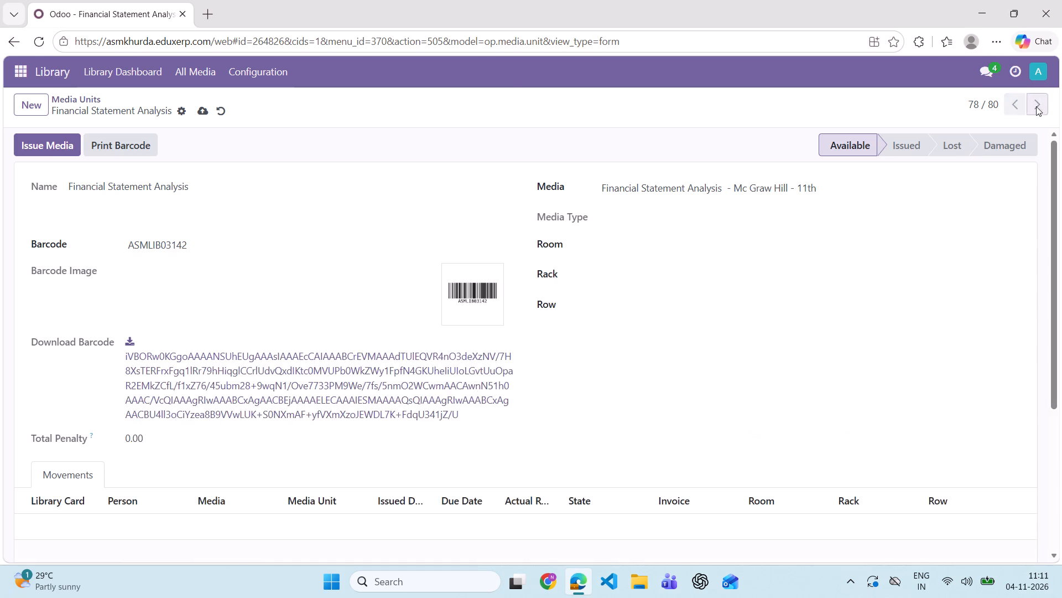
Remove the last digit of this unit's barcode and restore it to ASMLIB03306 to generate the image, saving by advancing to the following unit.
left_click(245, 246)
key("BackSpace")
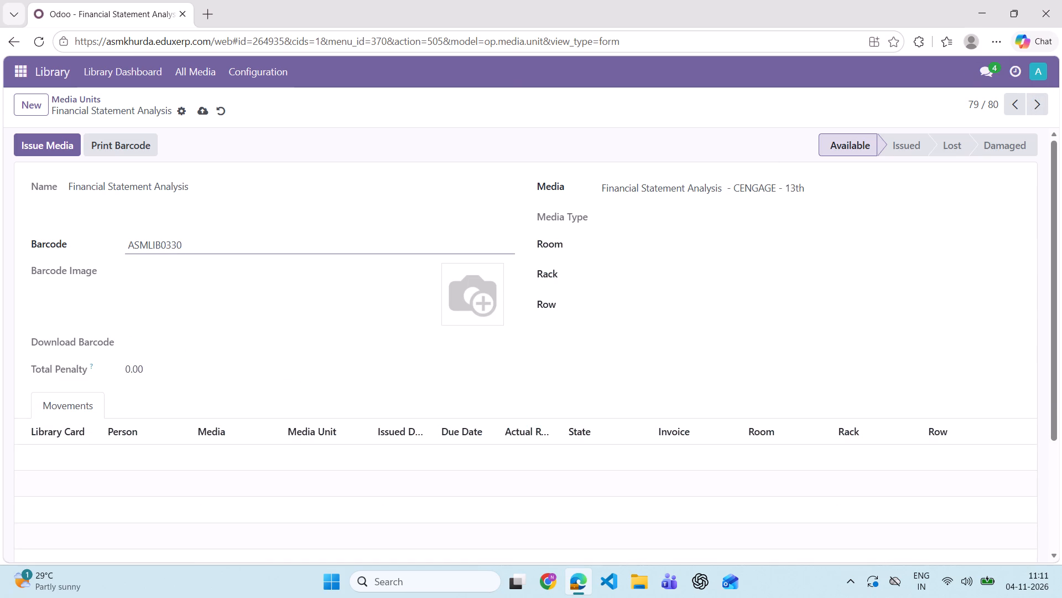
left_click(241, 143)
left_click(222, 243)
key("6")
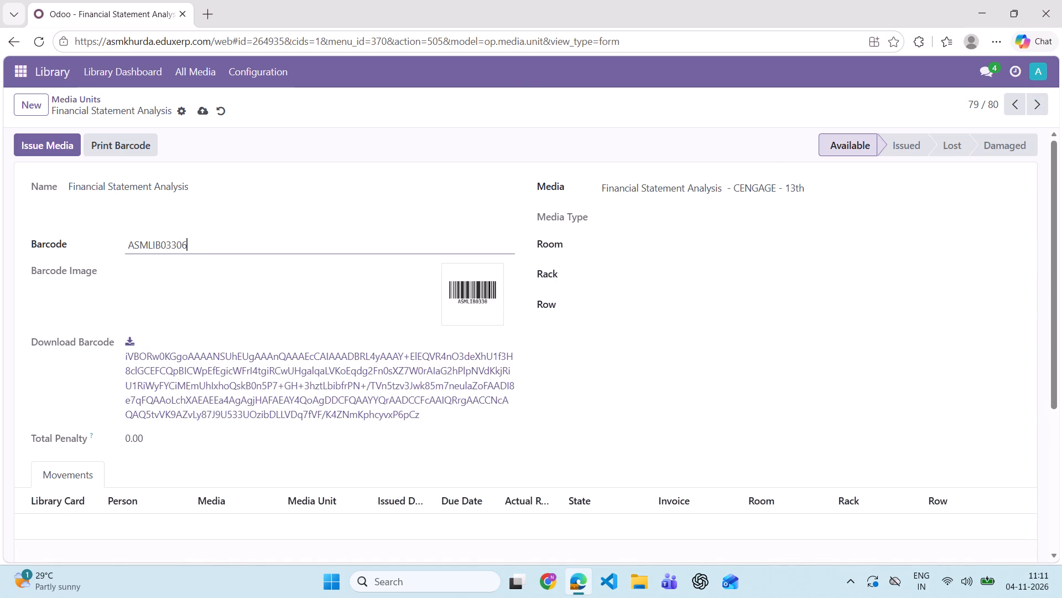
left_click(1038, 98)
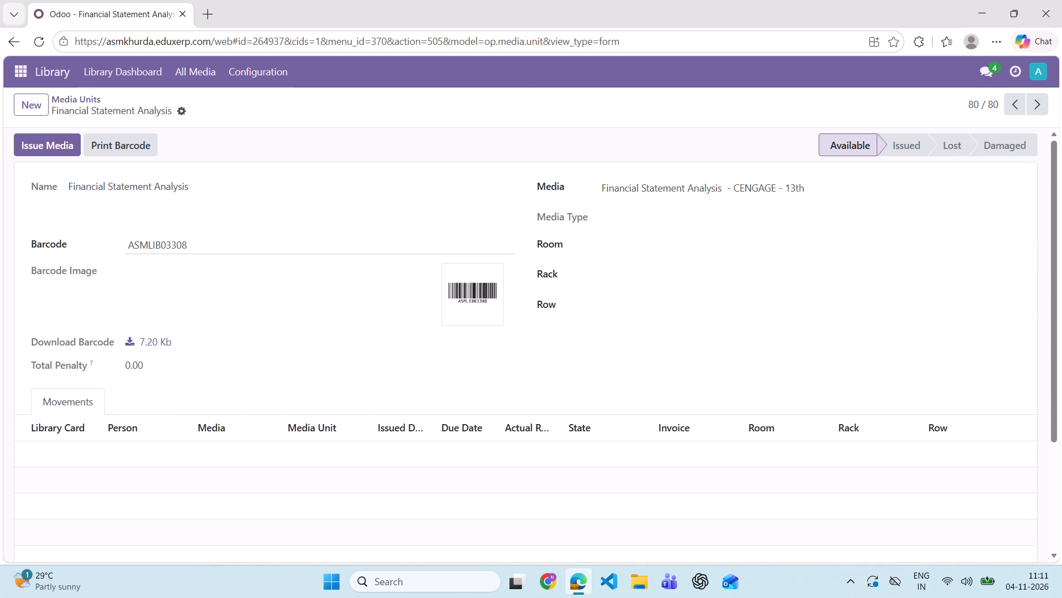
Check the last unit's barcode image, return to the media units list and look through it for units without a barcode image.
left_click(223, 244)
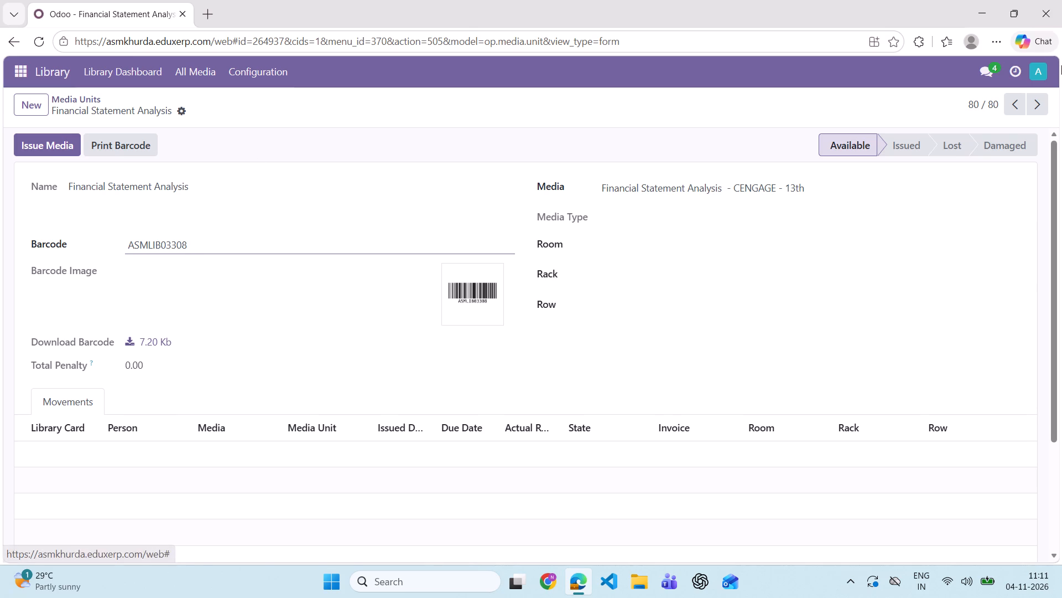
left_click(1032, 99)
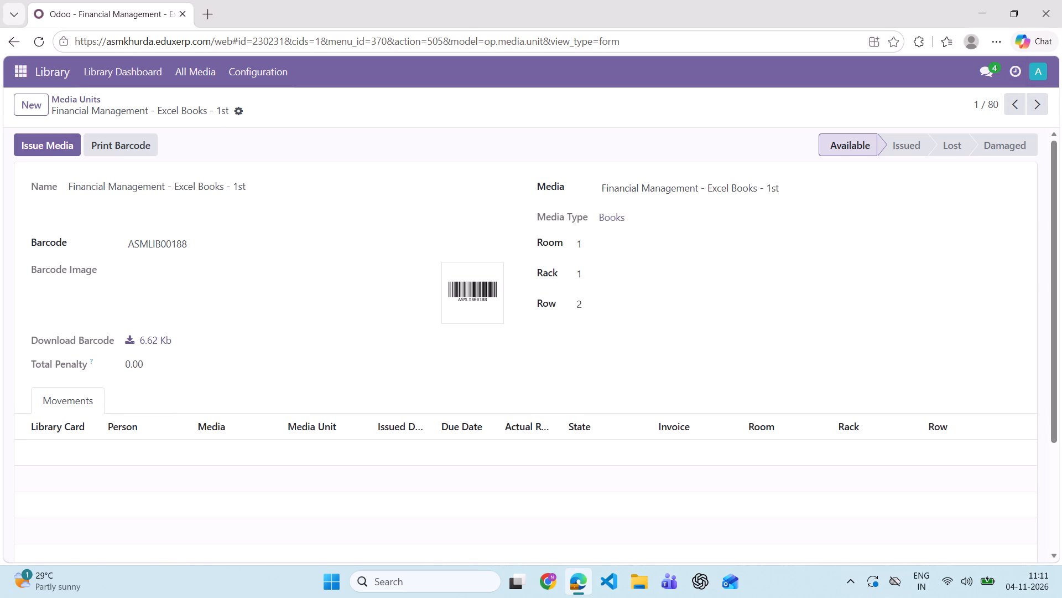
left_click(89, 98)
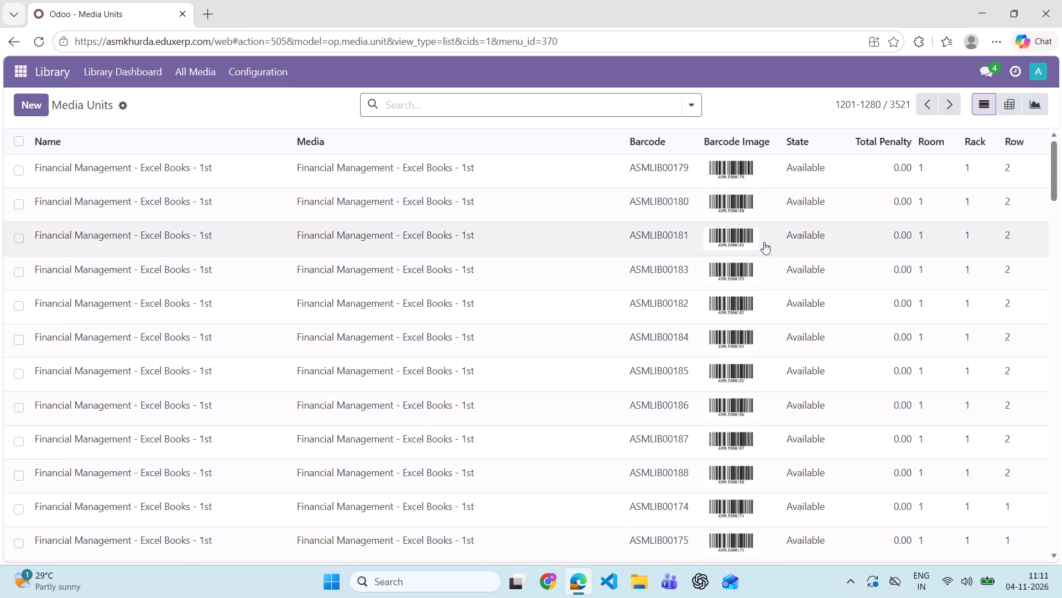
scroll(987, 209, "up", 3)
scroll(857, 253, "down", 14)
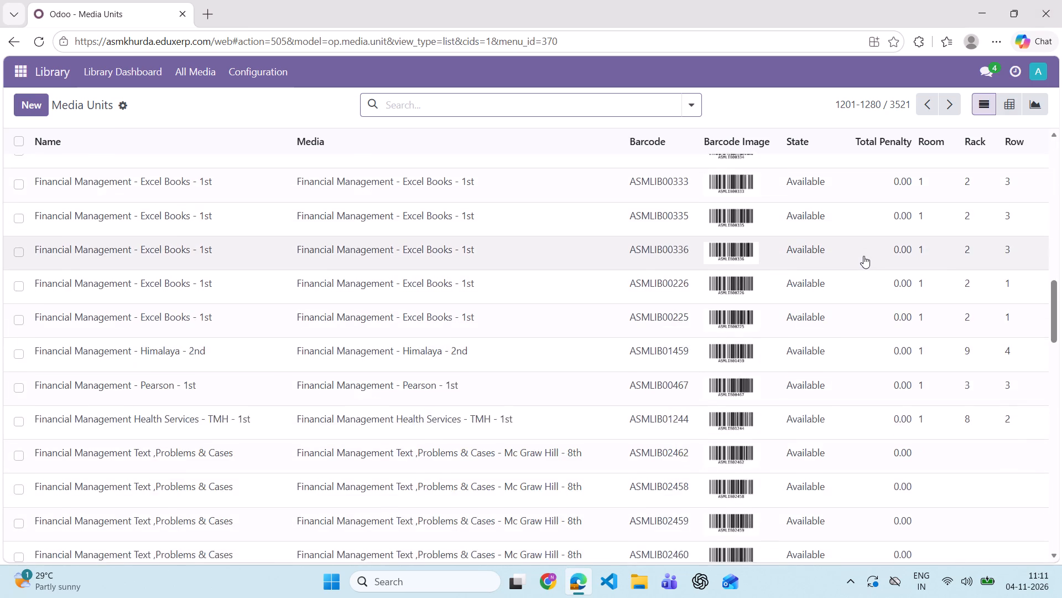
scroll(863, 256, "down", 17)
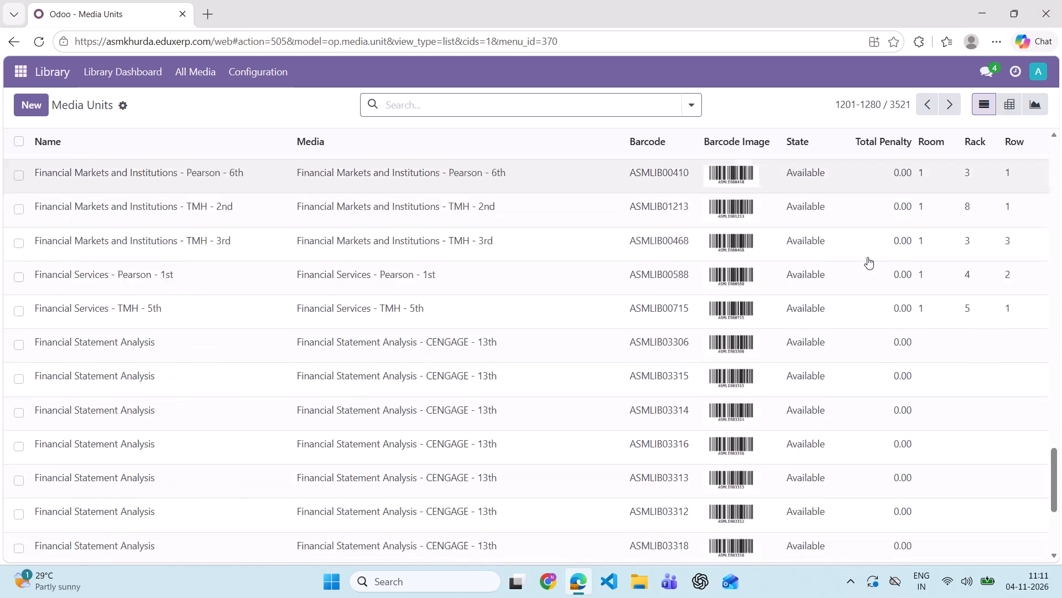
scroll(867, 257, "down", 7)
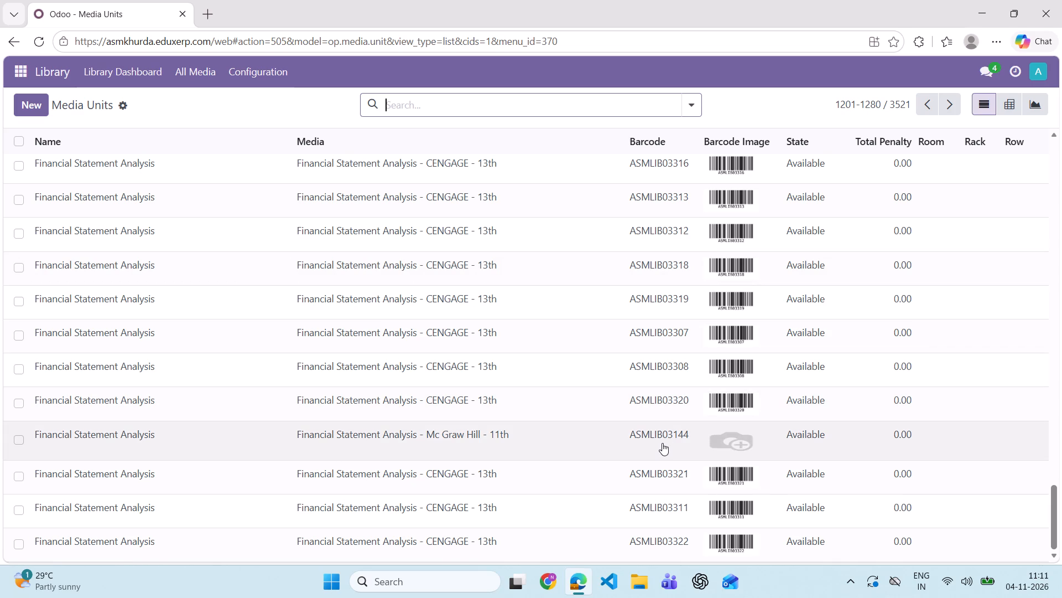
Open the unit ASMLIB03144, remove its barcode's last digit and restore it to generate the image, saving by advancing to the following unit.
left_click(662, 443)
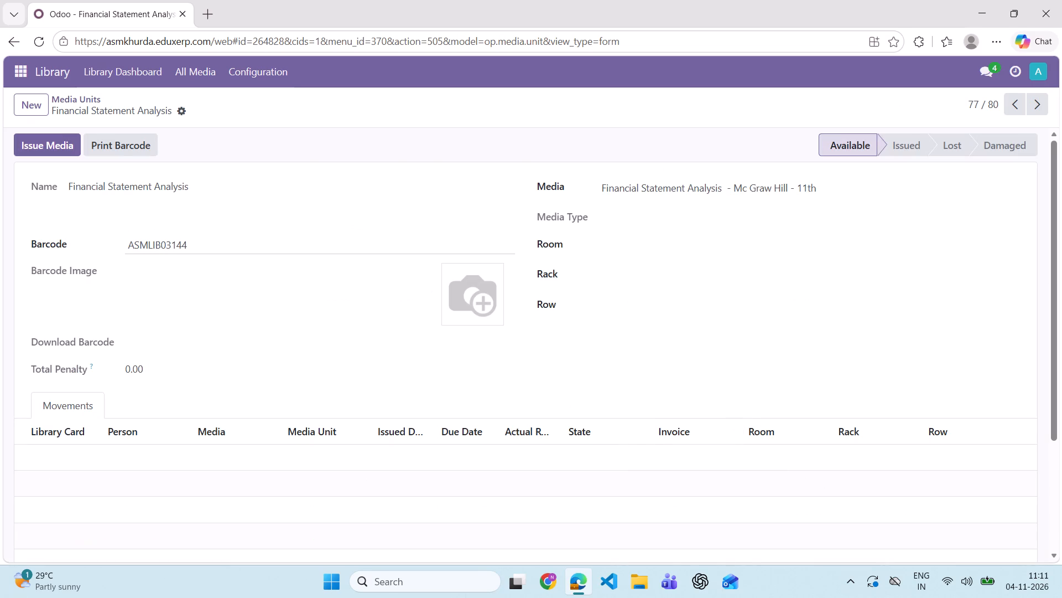
left_click(201, 244)
key("BackSpace")
left_click(220, 147)
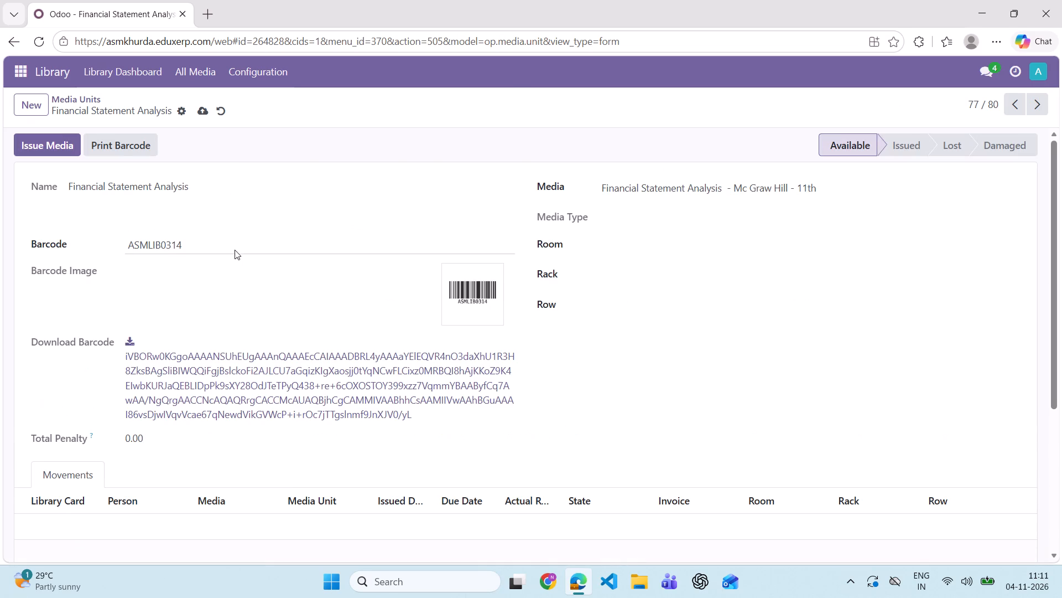
left_click(238, 249)
key("4")
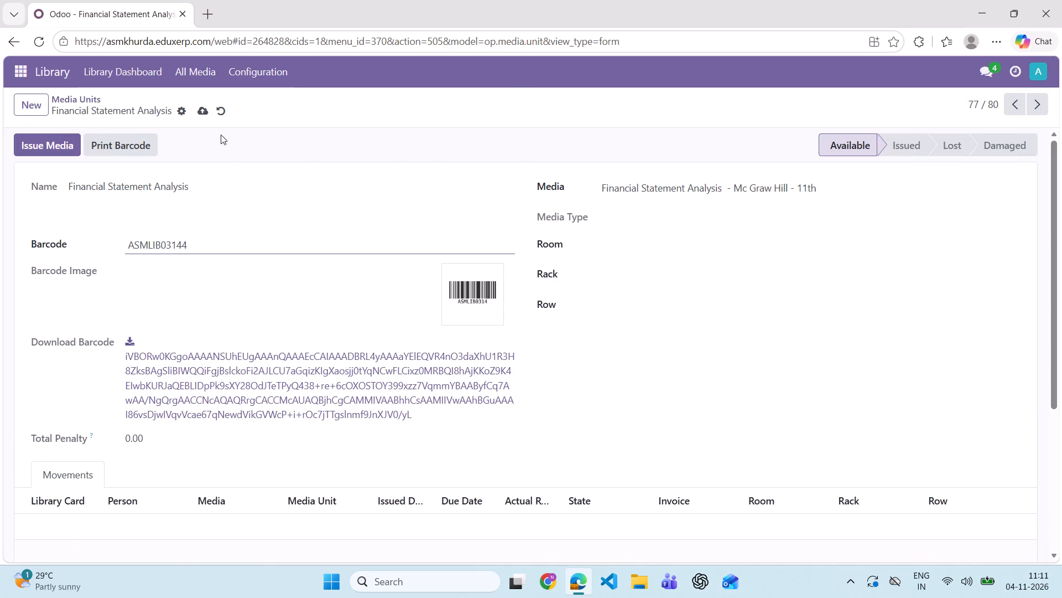
left_click(1046, 106)
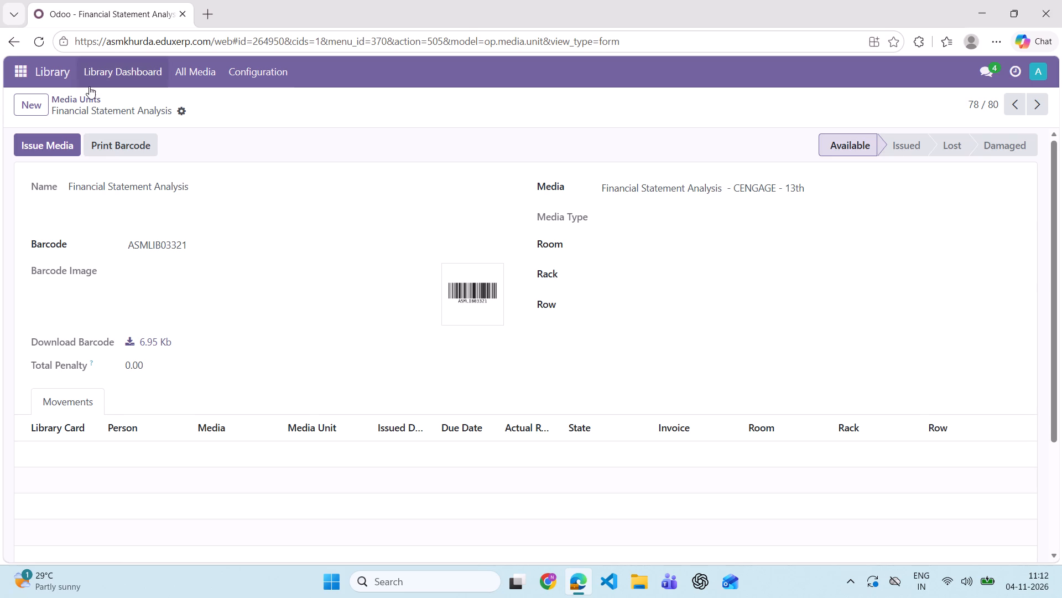
From the list, open unit ASMLIB03143, remove its barcode's last digit and restore it to generate the image, saving by advancing to the following unit.
left_click(76, 95)
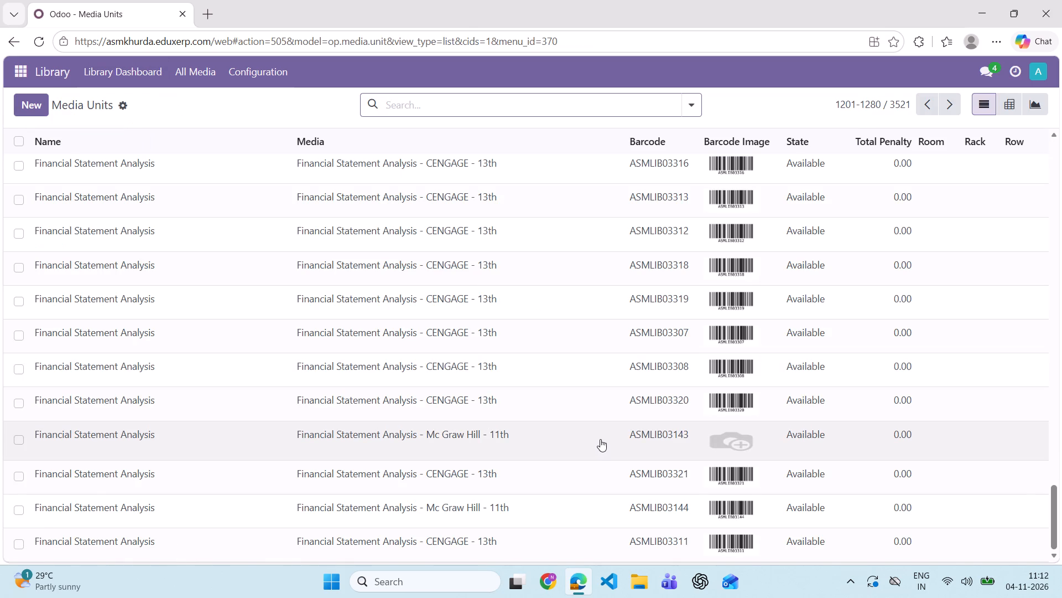
left_click(564, 440)
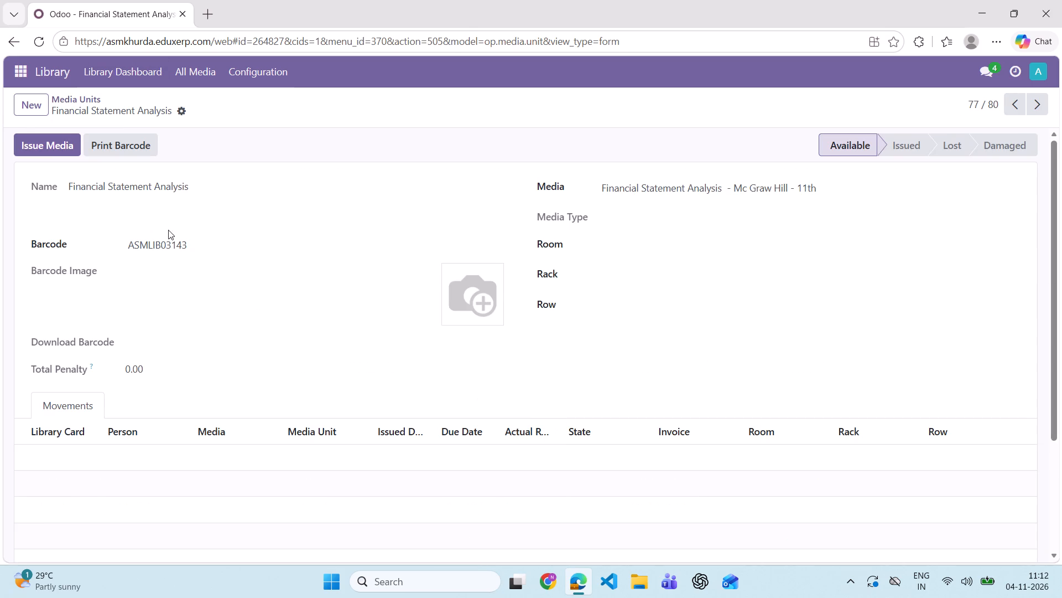
left_click(200, 249)
key("BackSpace")
left_click(215, 144)
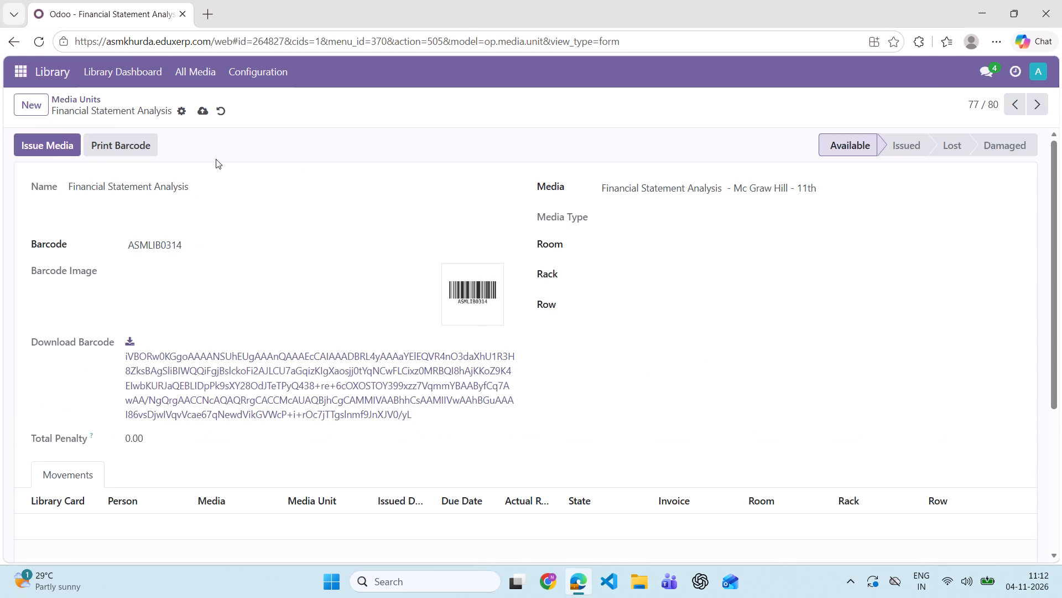
left_click(241, 254)
left_click(241, 244)
key("3")
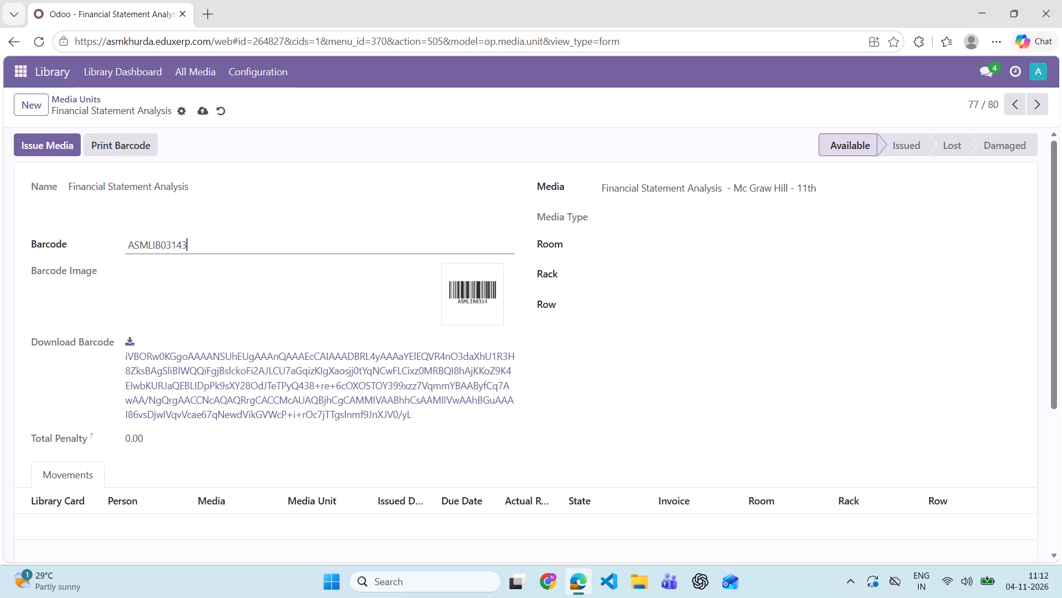
left_click(1039, 101)
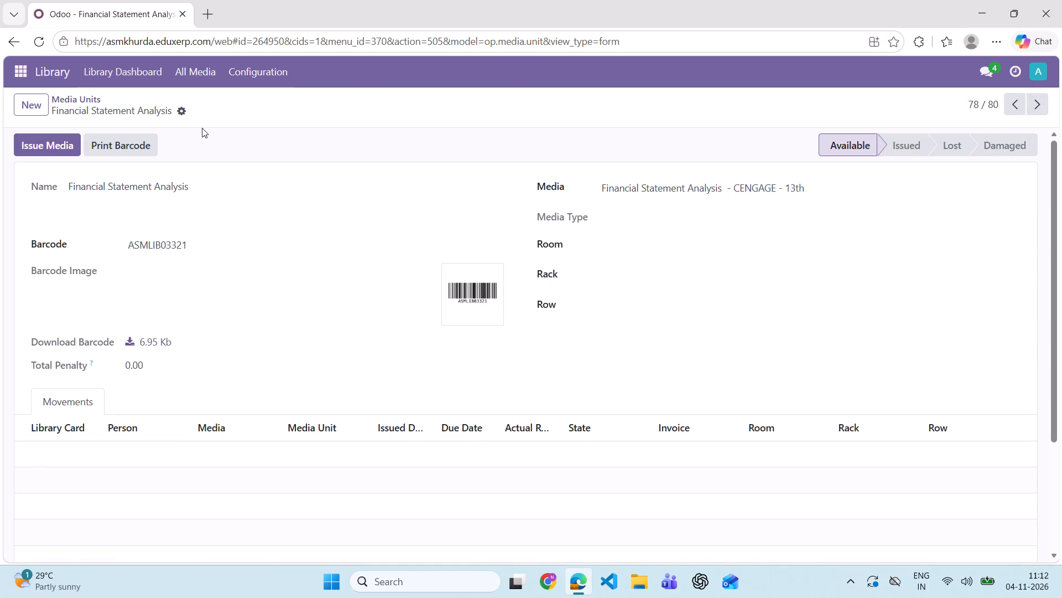
Return to the media units list and examine units 1201-1280 for missing barcode images.
left_click(81, 101)
scroll(622, 308, "down", 4)
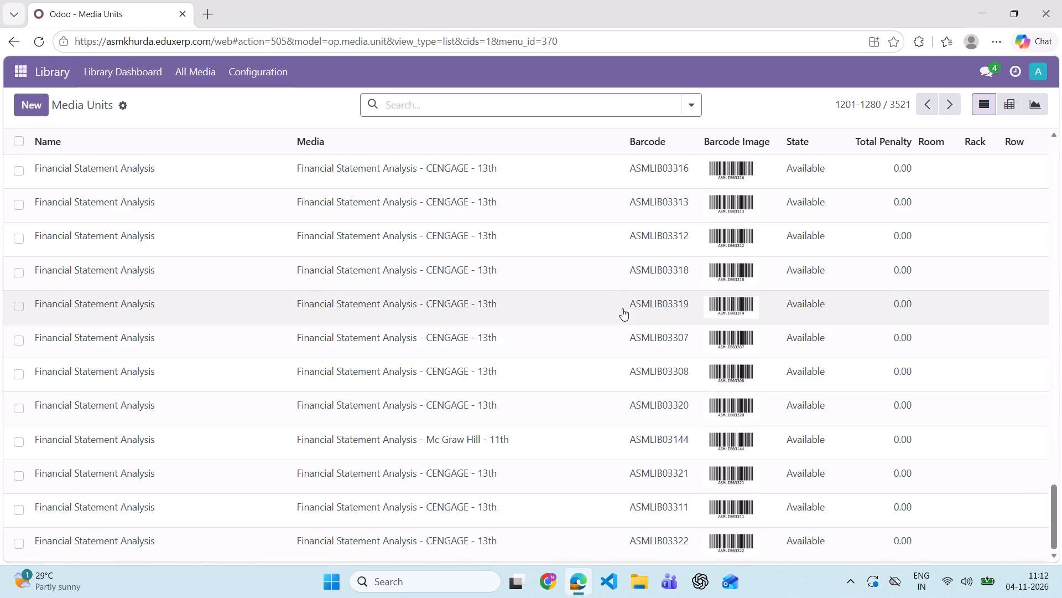
scroll(644, 415, "up", 12)
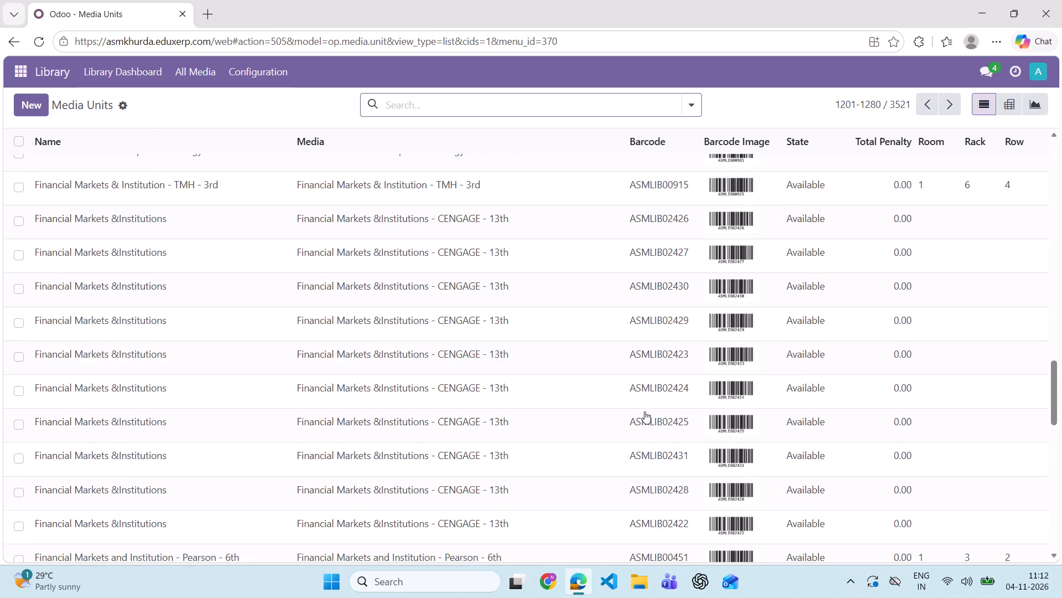
scroll(644, 411, "up", 19)
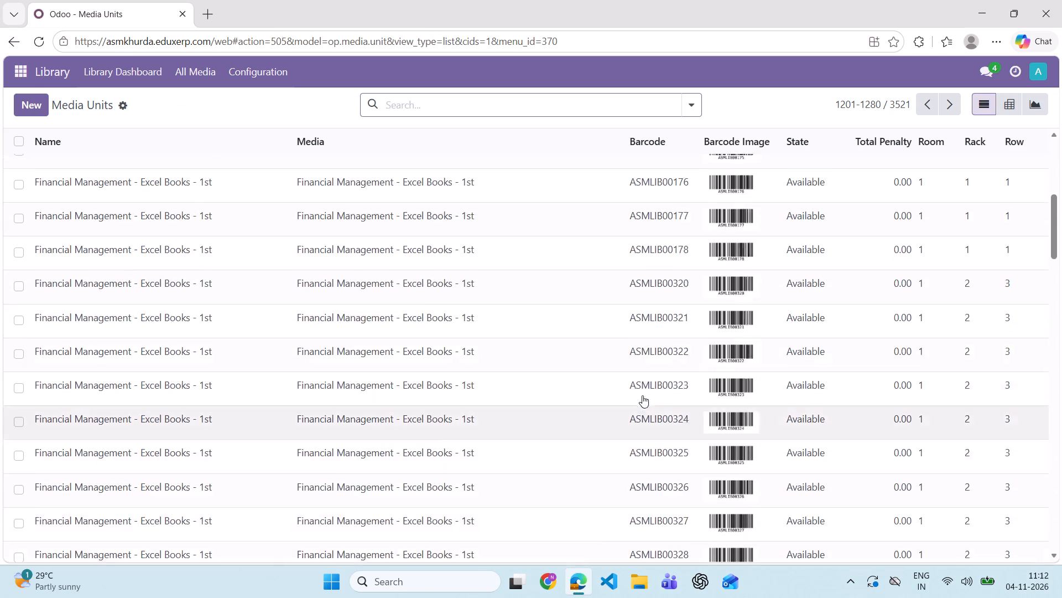
scroll(642, 395, "up", 9)
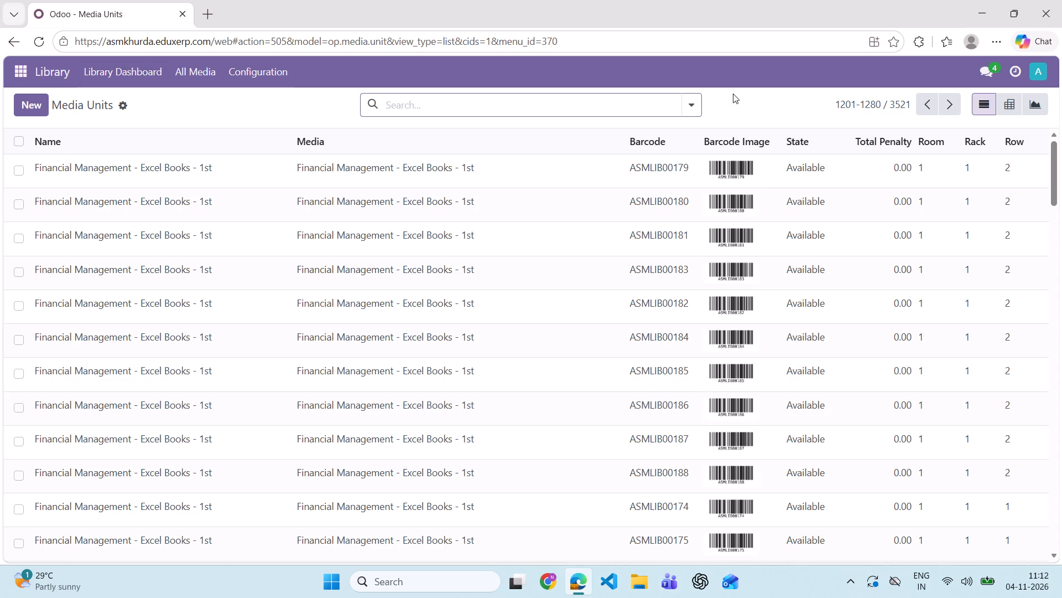
Page between units 1201-1280, 1281-1360 and 1361-1440 and examine the lists for missing barcode images.
left_click(953, 99)
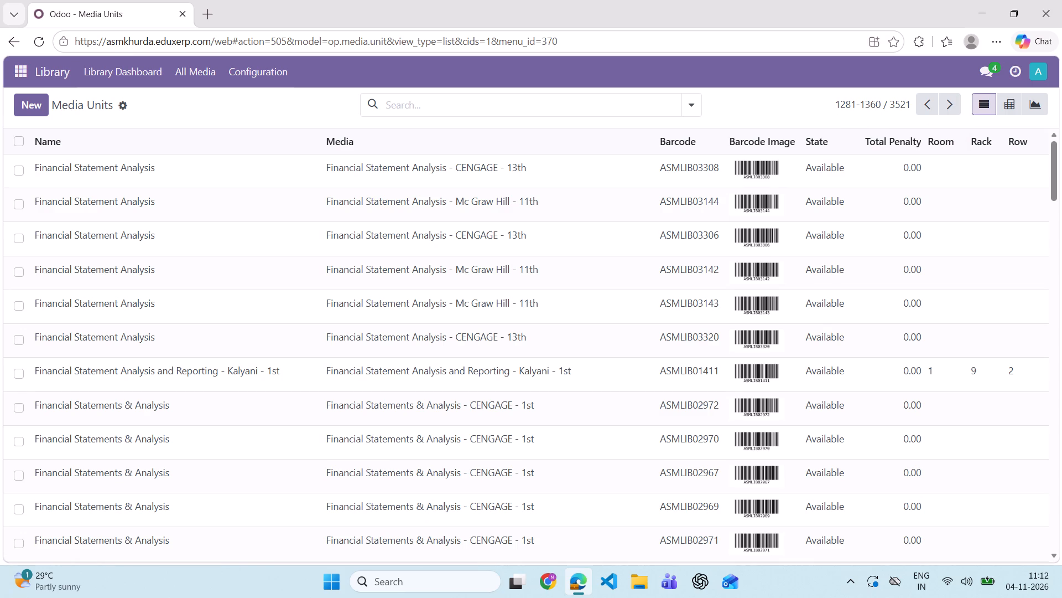
left_click(952, 97)
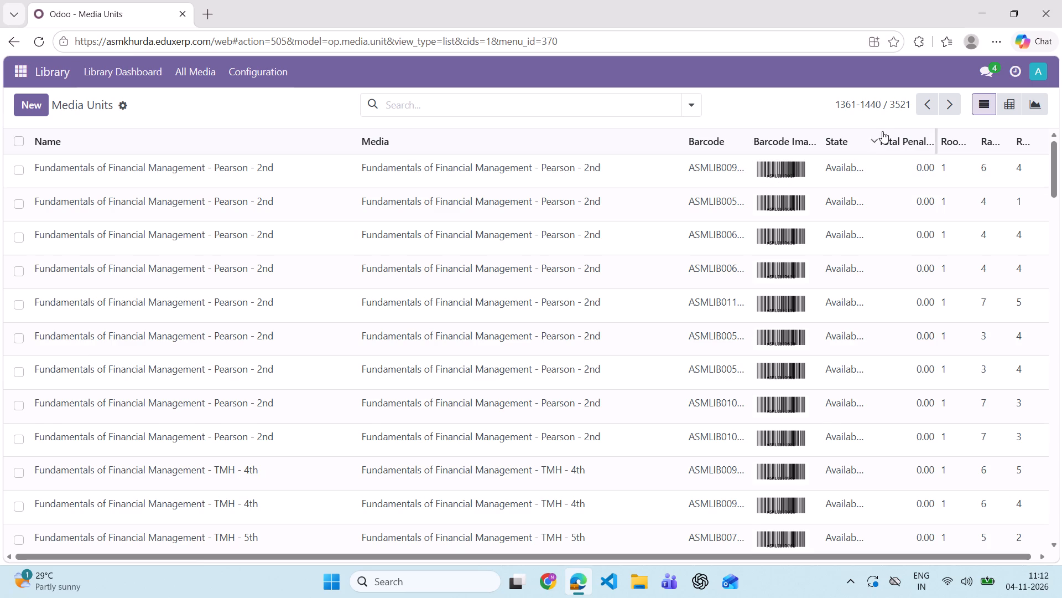
left_click(922, 107)
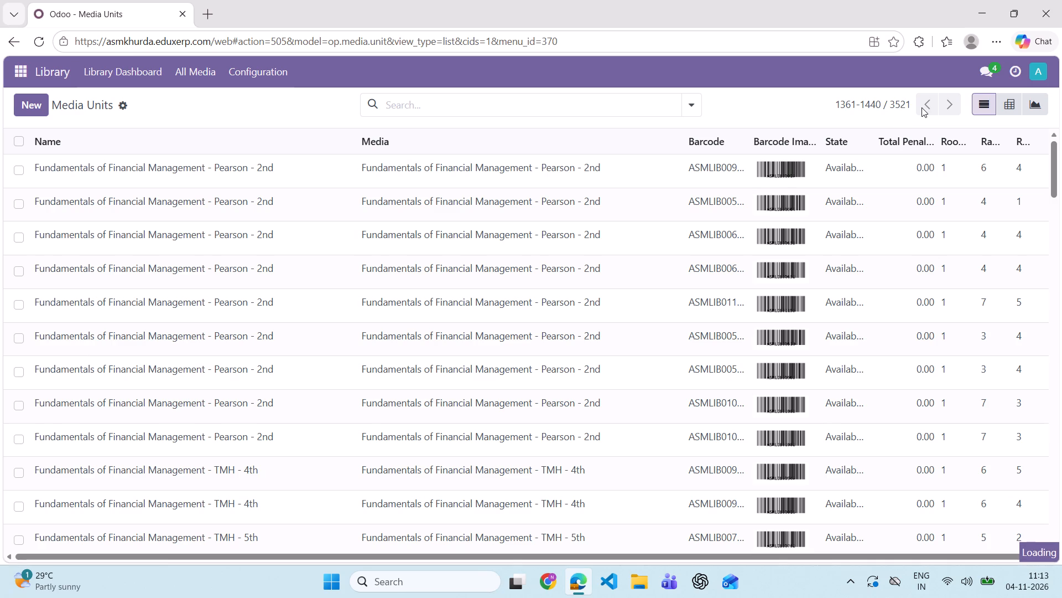
left_click(923, 110)
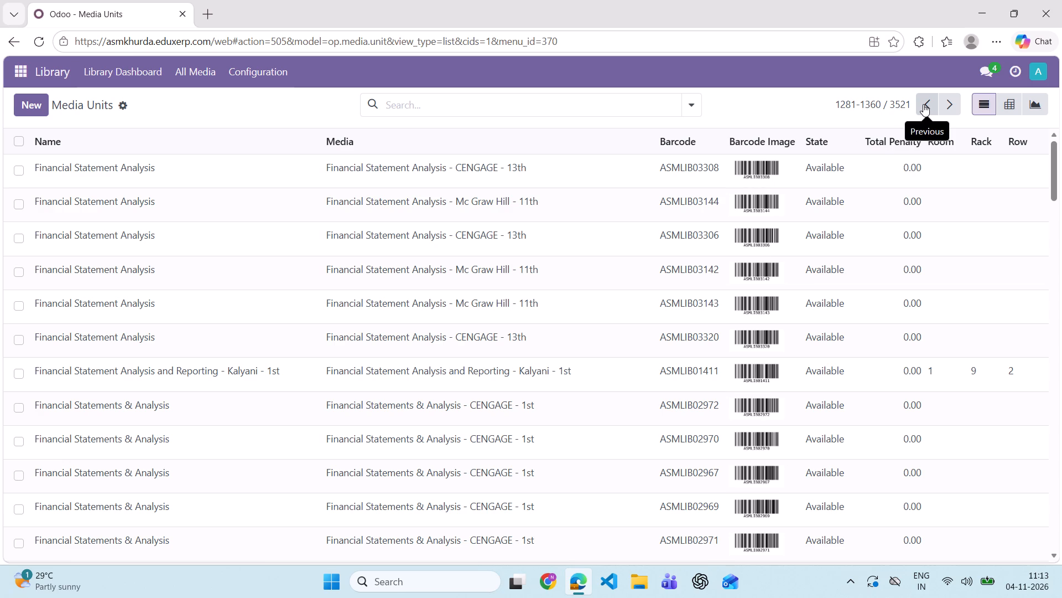
left_click(923, 104)
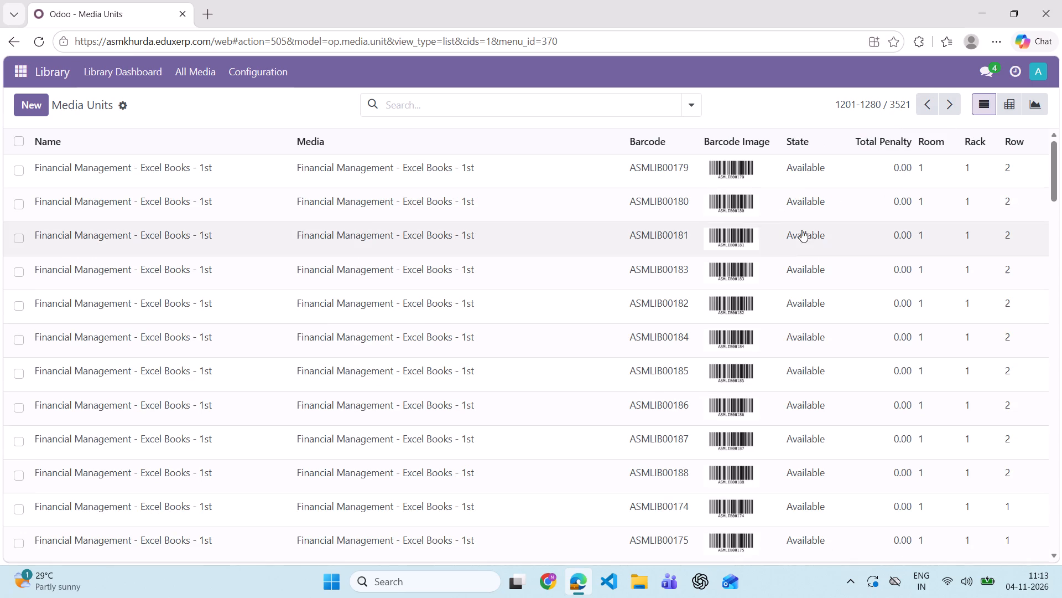
left_click(955, 107)
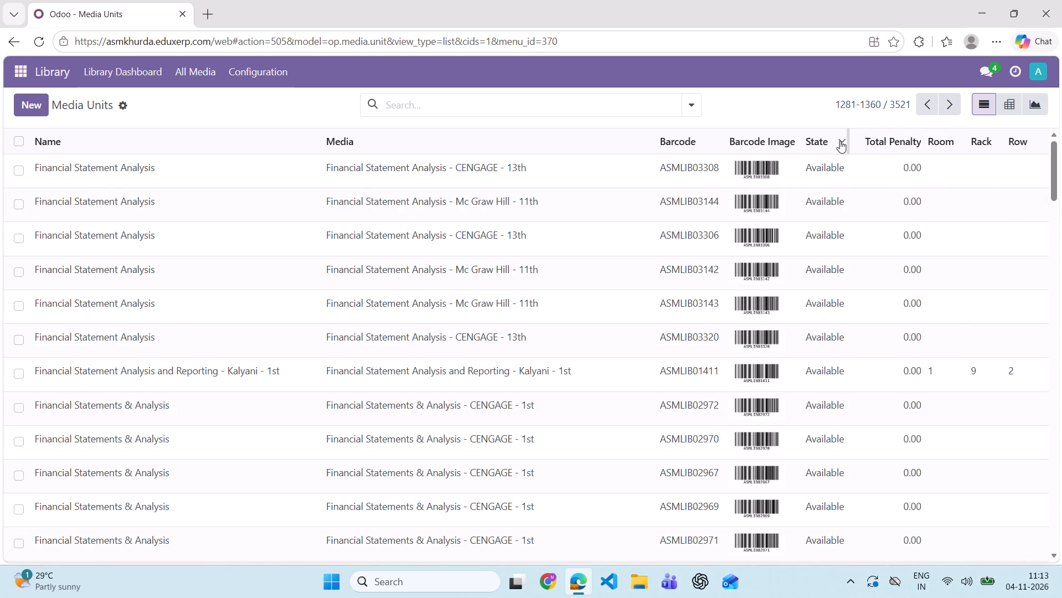
left_click(949, 106)
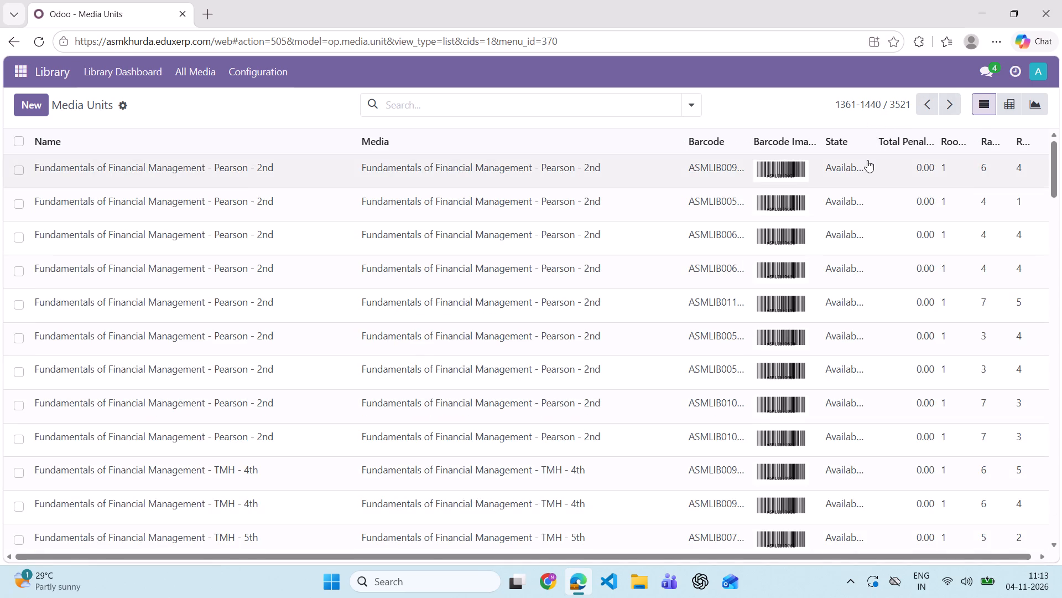
scroll(1049, 388, "down", 7)
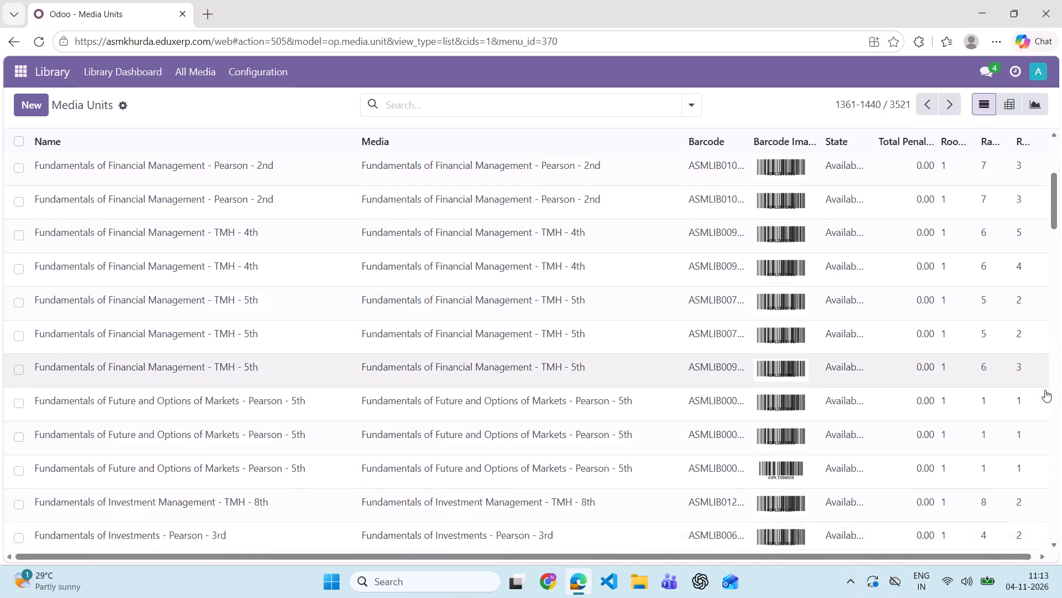
scroll(1045, 390, "down", 3)
scroll(1049, 386, "up", 20)
scroll(1049, 386, "up", 4)
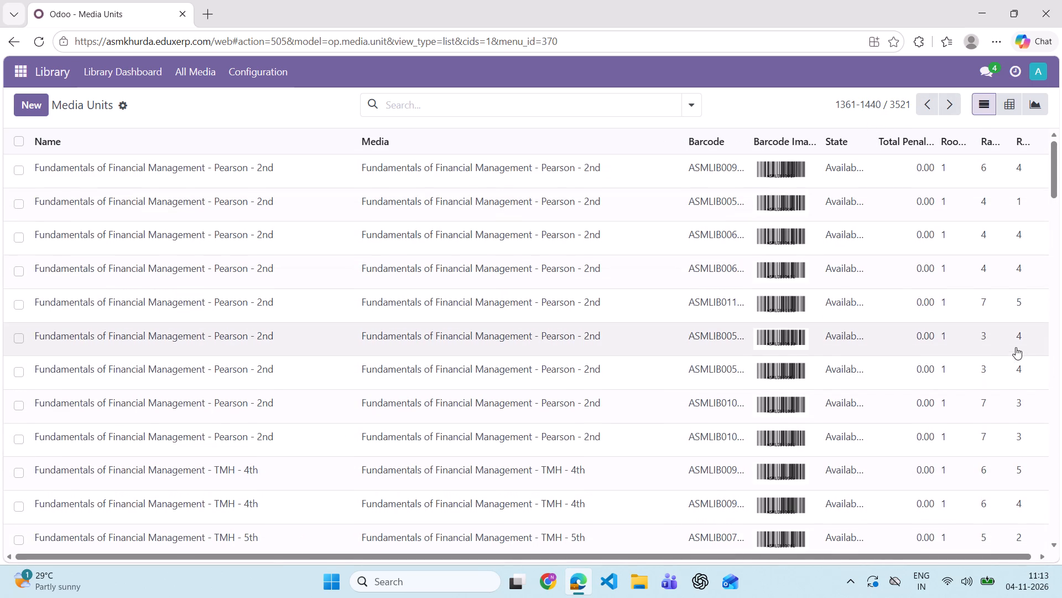
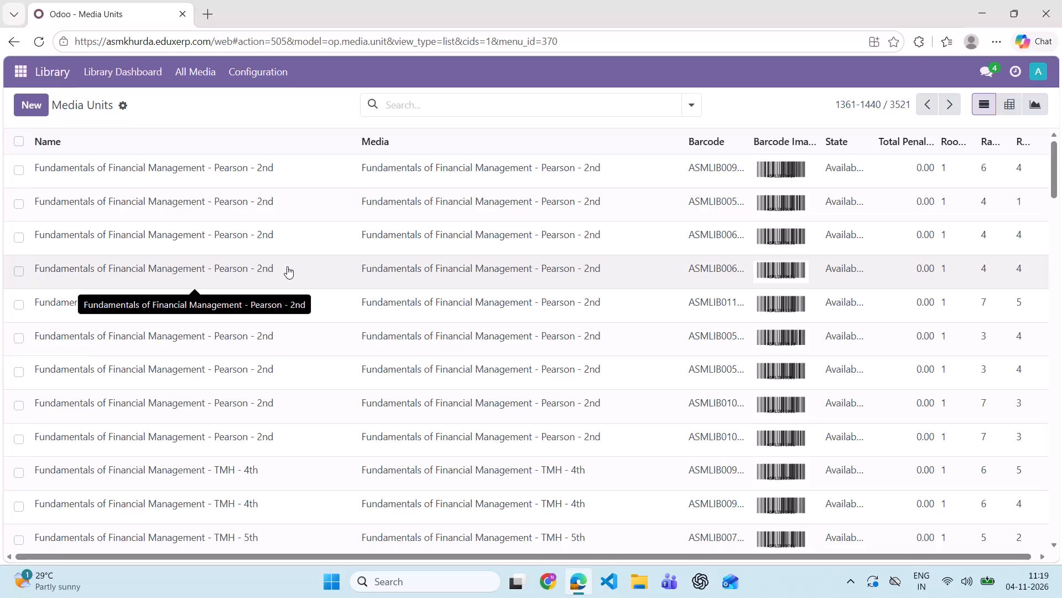
Open the first "Fundamentals of Financial Management - Pearson - 2nd" unit on the 1361-1440 page to view its barcode details.
left_click(63, 162)
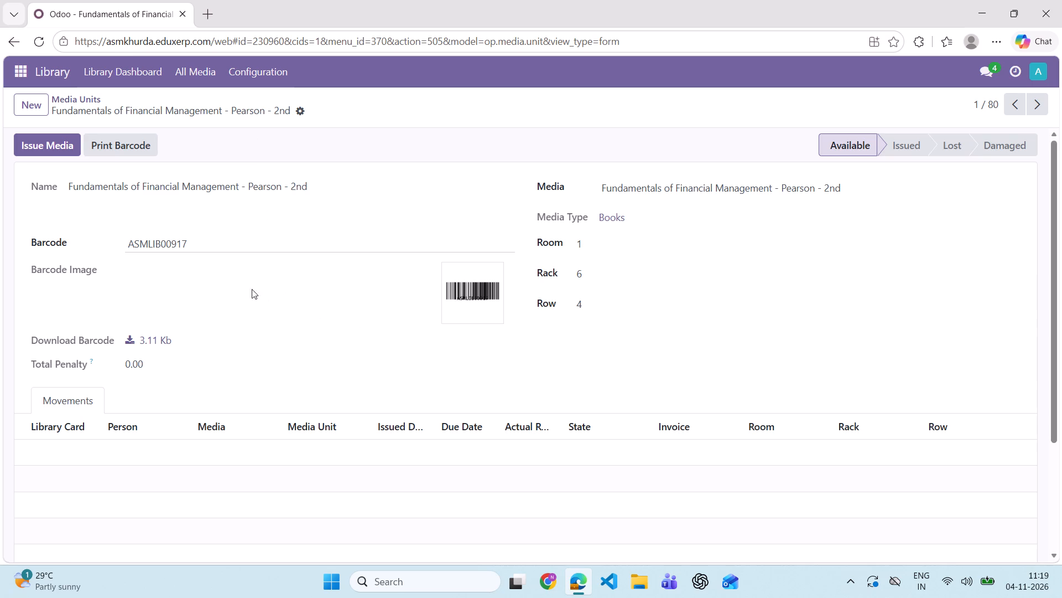
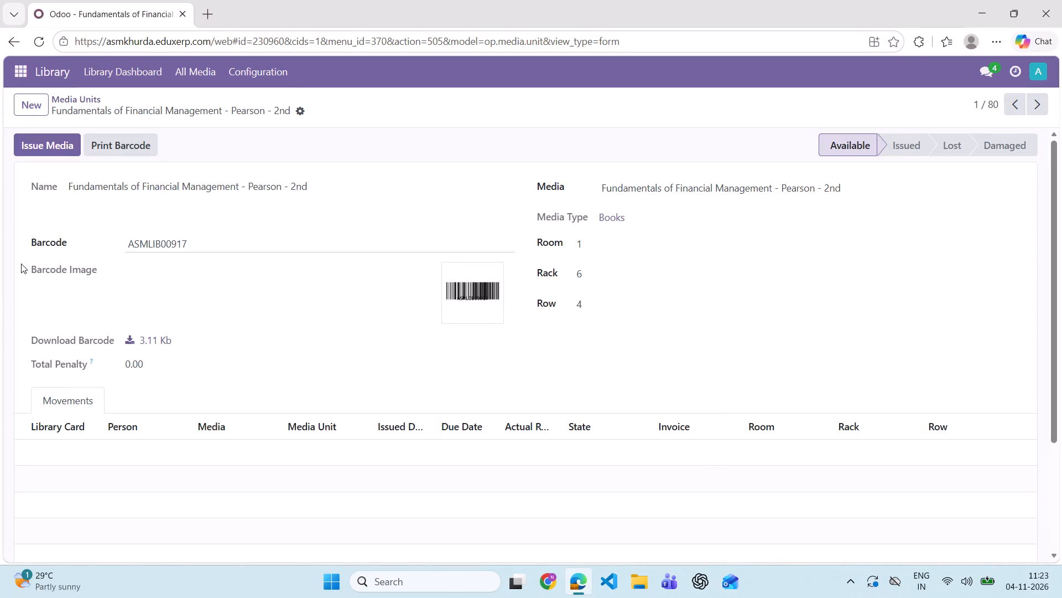
Regenerate the first unit's barcode image by removing and re-entering the final 7 of ASMLIB00917, then advance to the next record.
left_click(247, 241)
key("BackSpace")
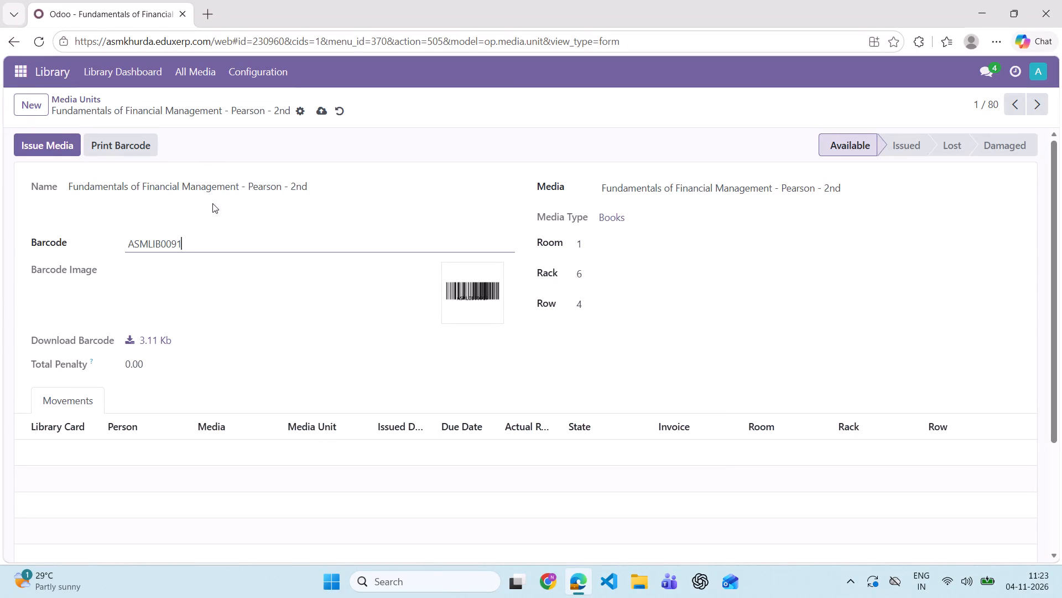
left_click(210, 147)
left_click(209, 242)
key("7")
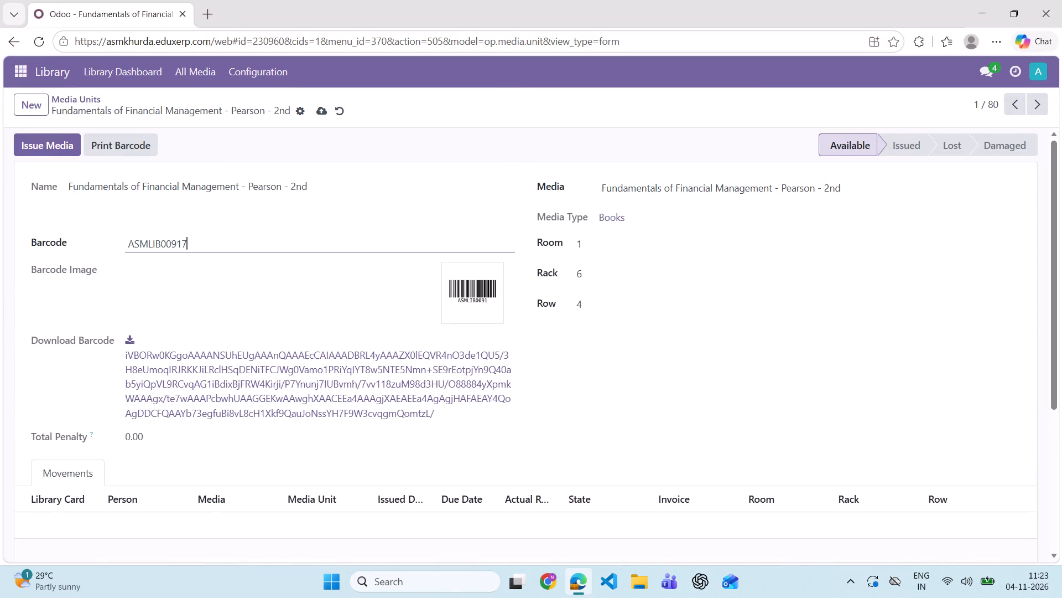
left_click(1035, 106)
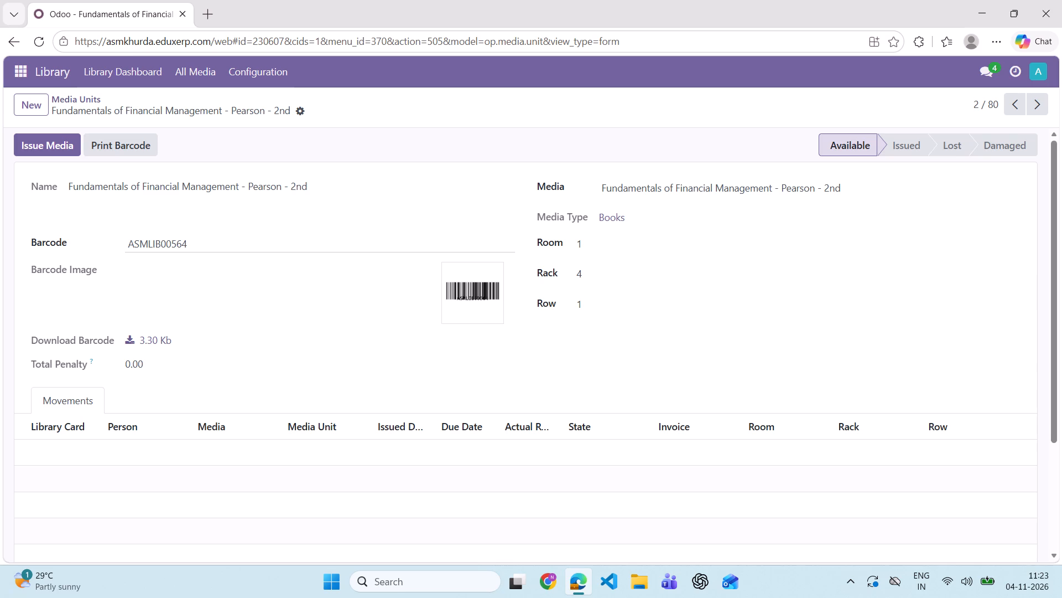
Remove the final 4 of barcode ASMLIB00564, let the image refresh, re-enter 4, and advance to the next unit.
left_click(215, 239)
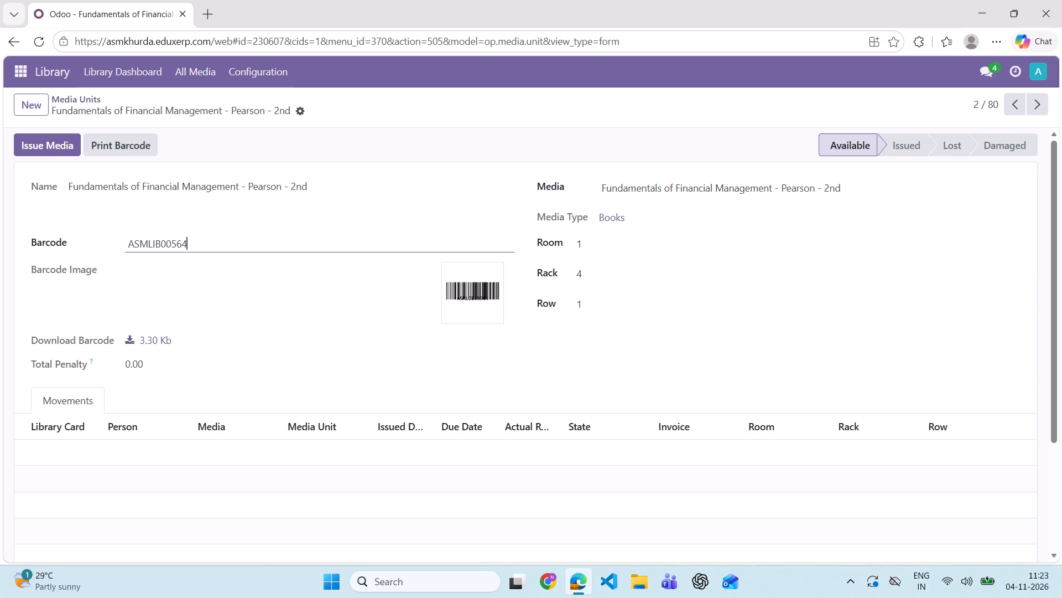
key("BackSpace")
left_click(222, 155)
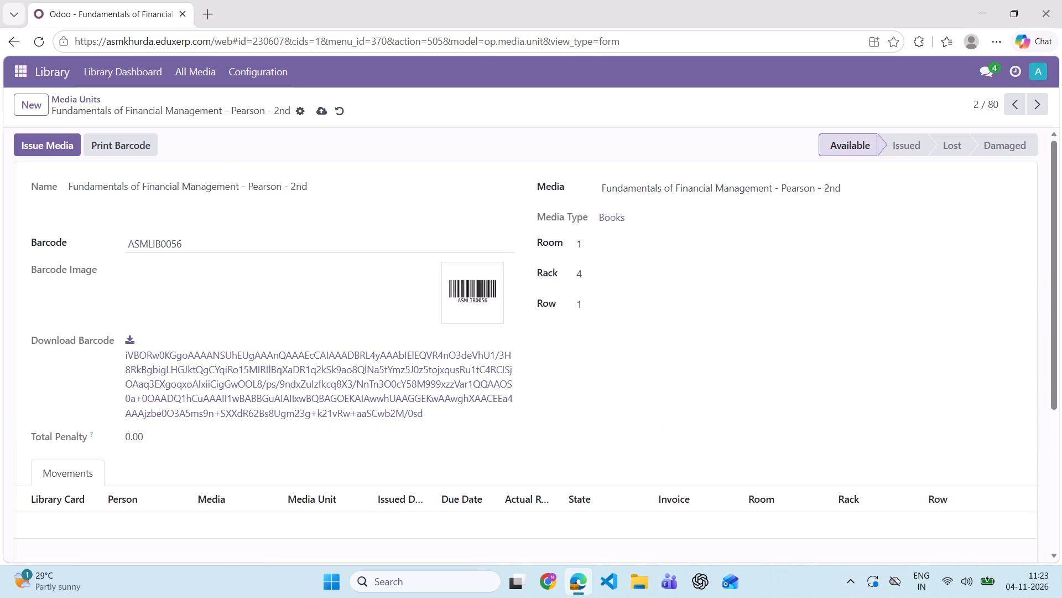
left_click(196, 249)
key("4")
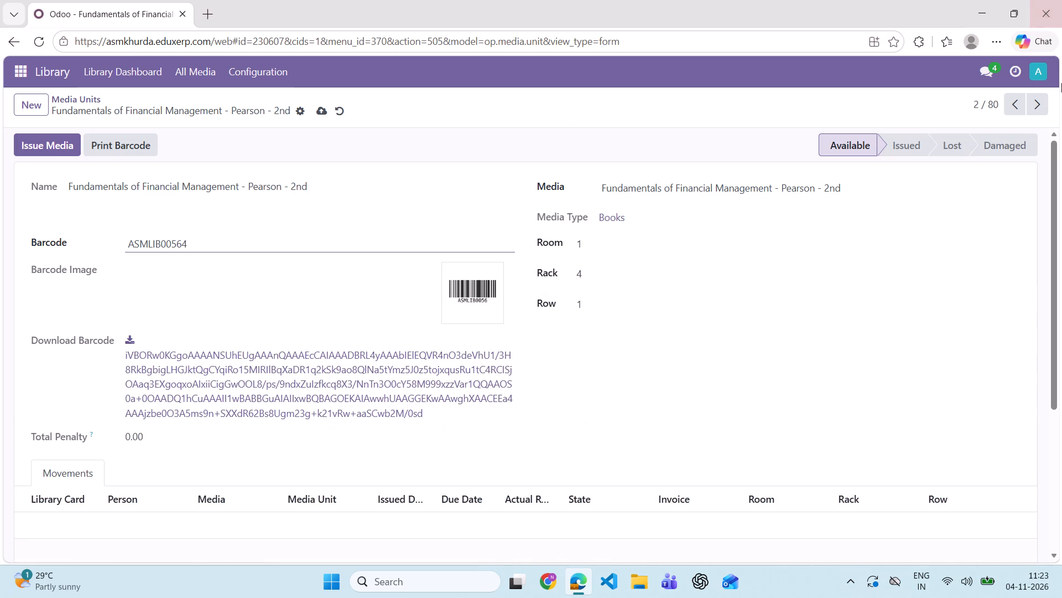
left_click(1044, 108)
Remove the final 3 of barcode ASMLIB00653, let the image refresh, re-enter 3, and advance to the next unit.
left_click(228, 251)
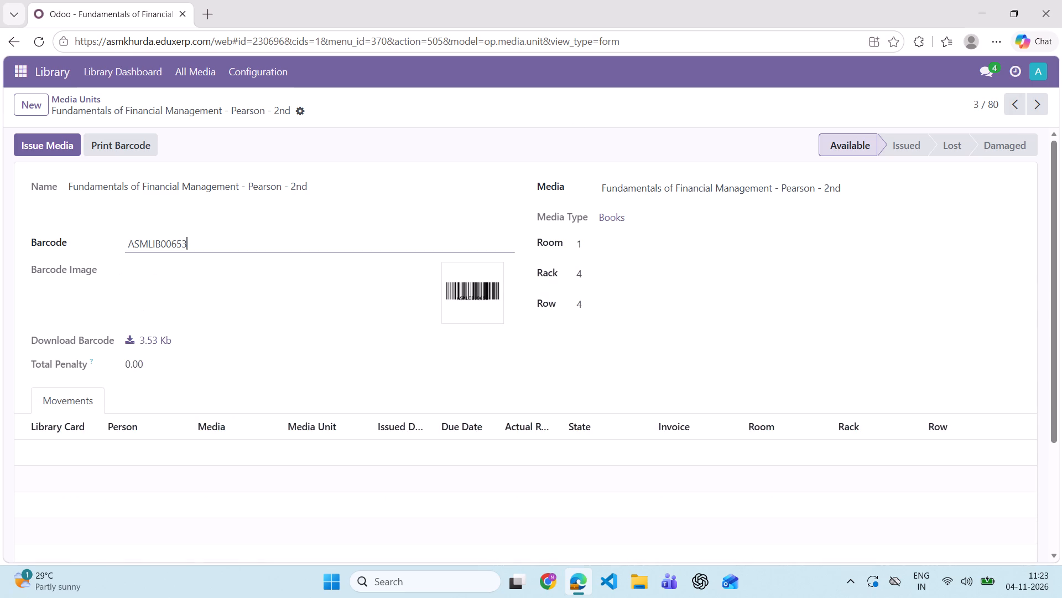
key("BackSpace")
left_click(210, 145)
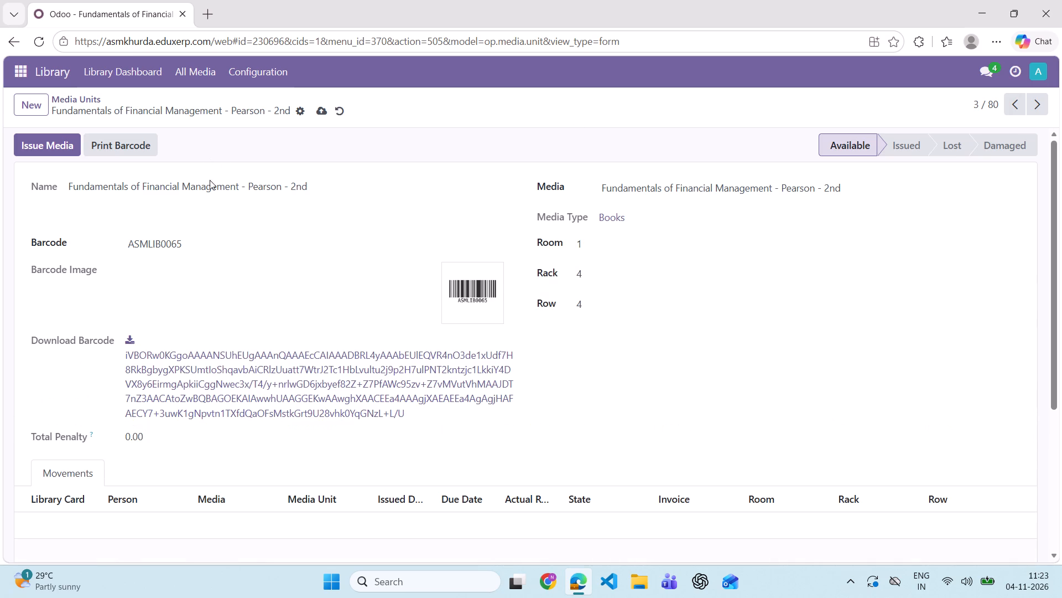
left_click(213, 238)
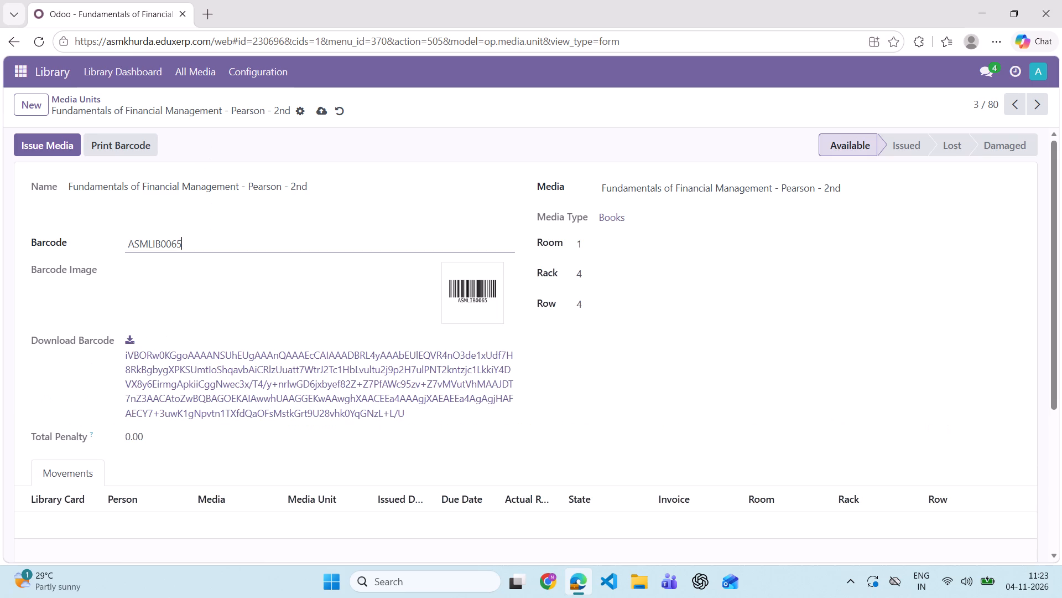
key("3")
left_click(1037, 105)
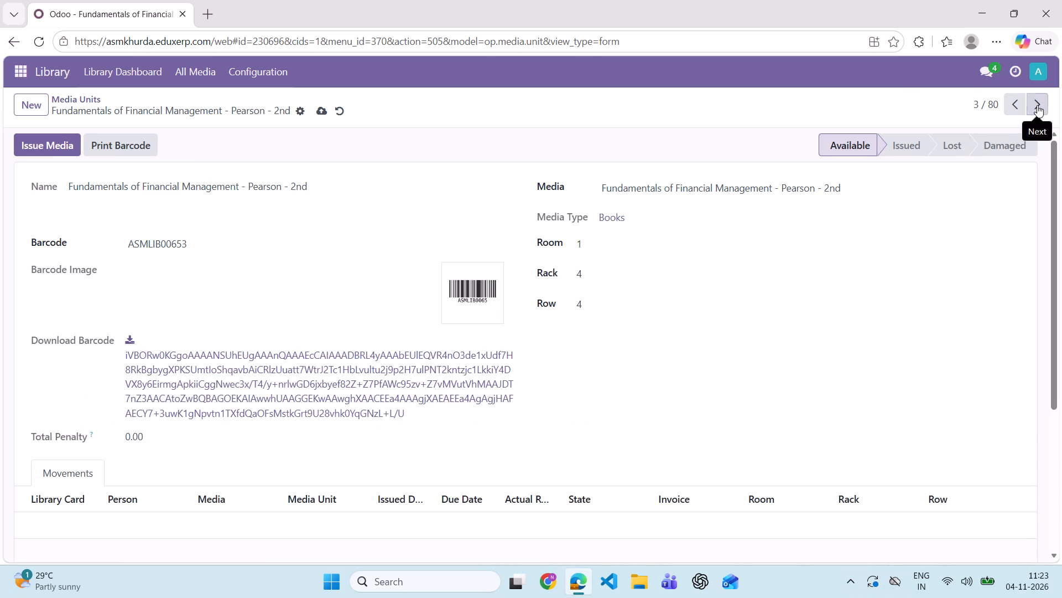
Remove the final 2 of barcode ASMLIB00652, let the image refresh, re-enter 2, and advance to the next unit.
left_click(347, 241)
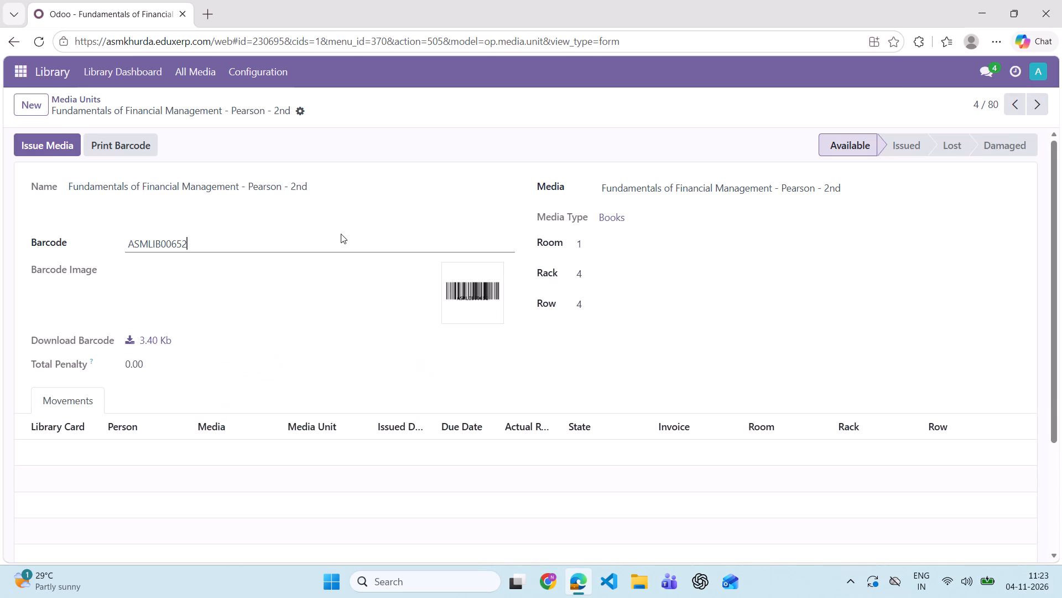
key("BackSpace")
left_click(289, 128)
left_click(226, 243)
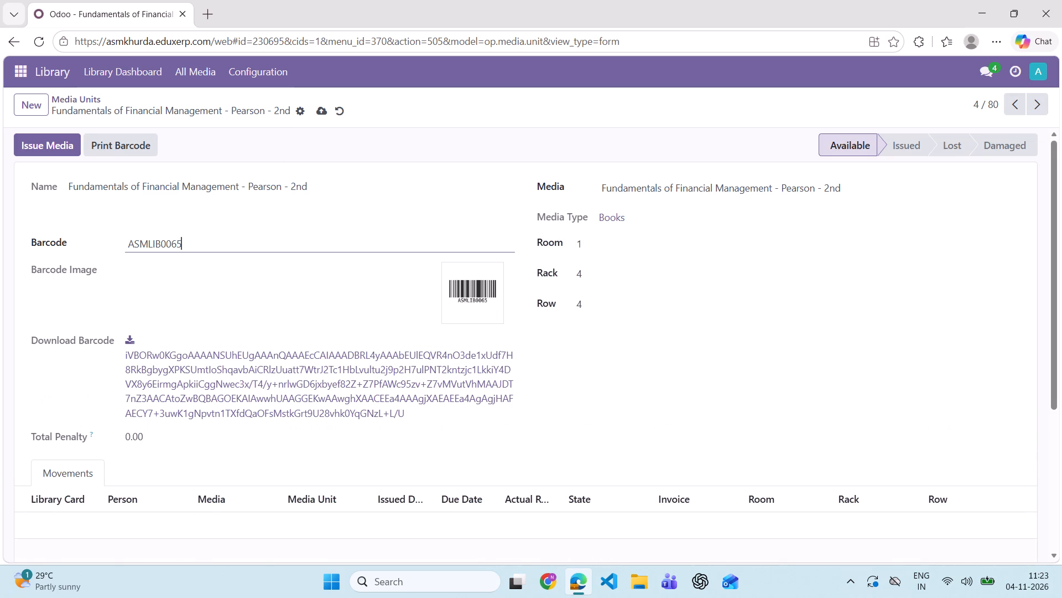
key("2")
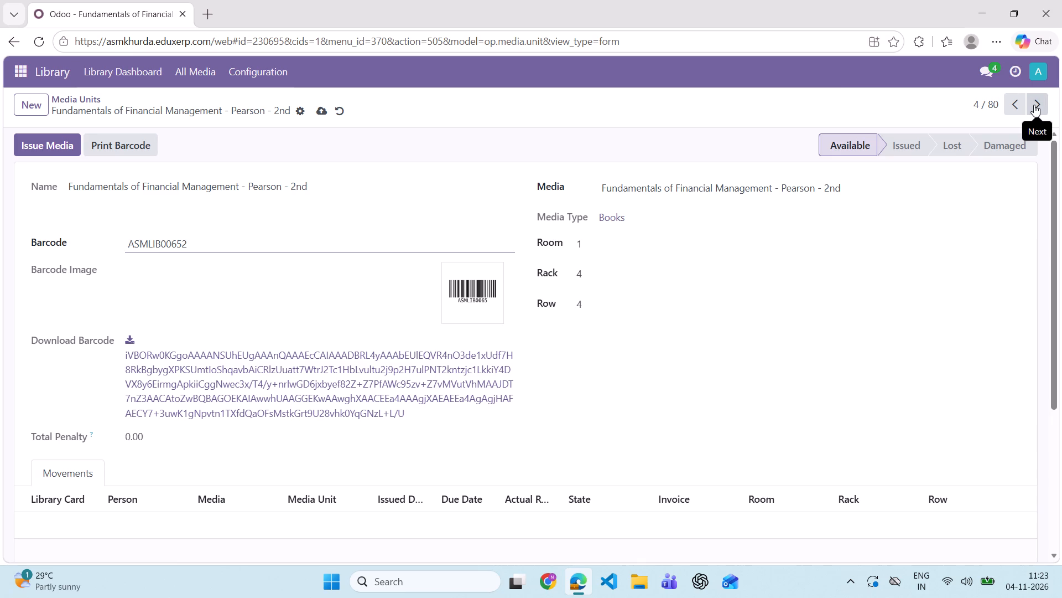
left_click(1034, 105)
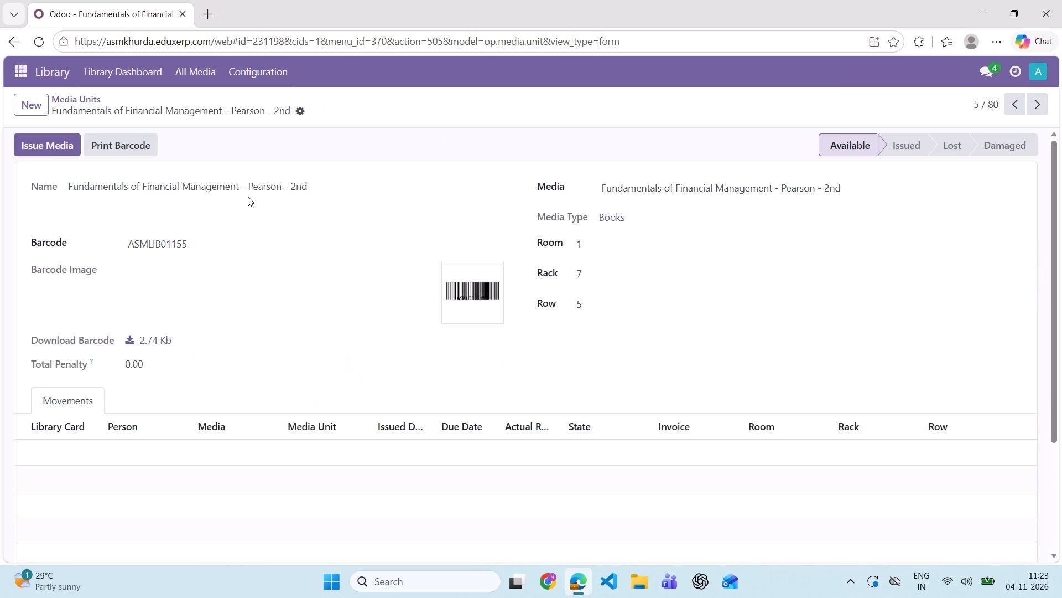
Remove the final 5 of barcode ASMLIB01155, let the image refresh, re-enter 5, and advance to the next unit.
left_click(222, 235)
key("BackSpace")
left_click(220, 159)
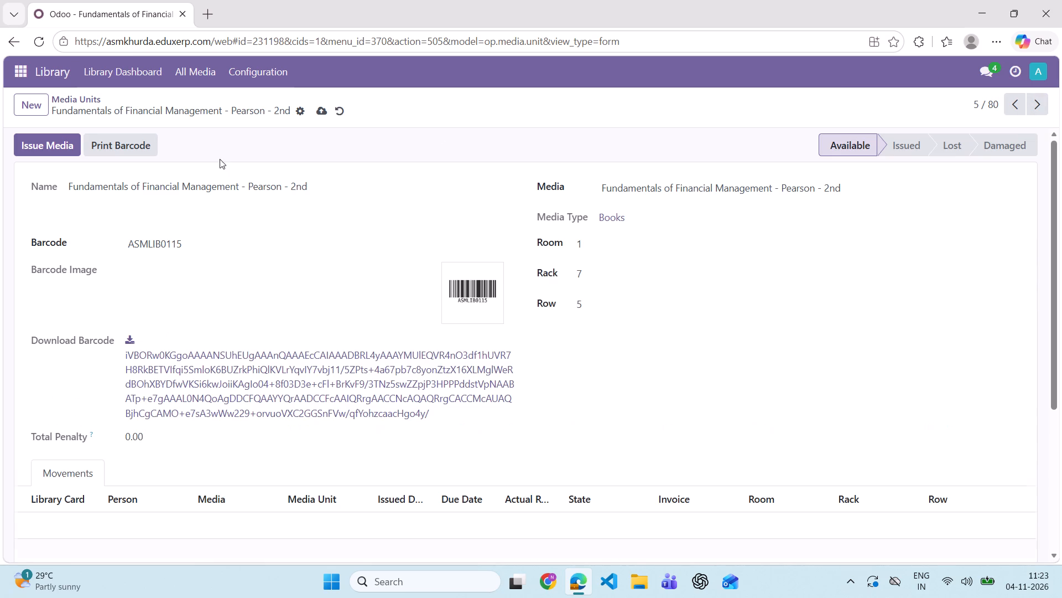
left_click(218, 237)
key("5")
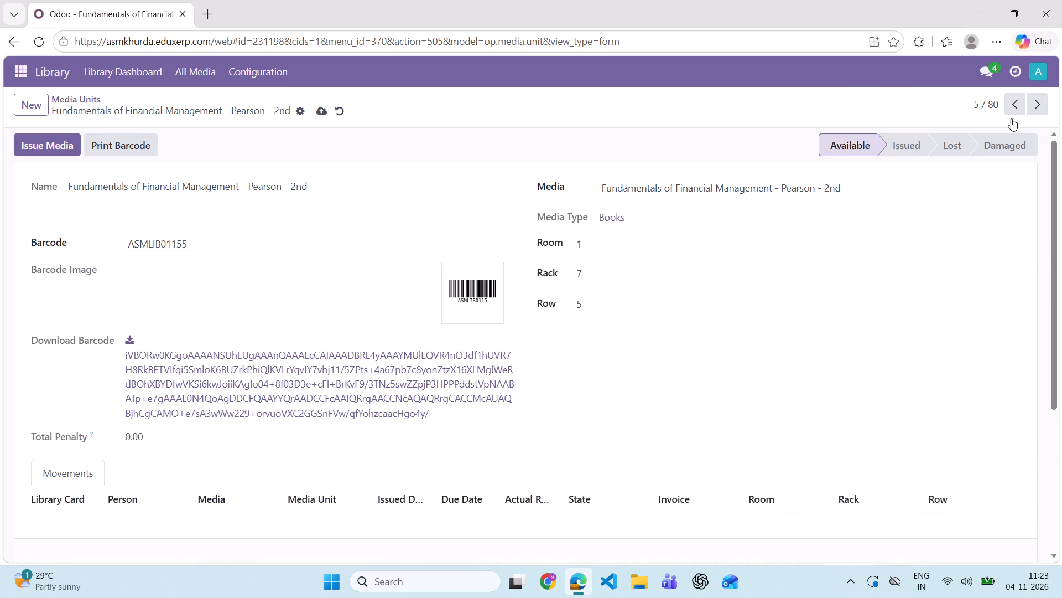
left_click(1043, 105)
Remove the final 0 of barcode ASMLIB00510, let the image refresh, re-enter 0, and advance to the next unit.
left_click(228, 245)
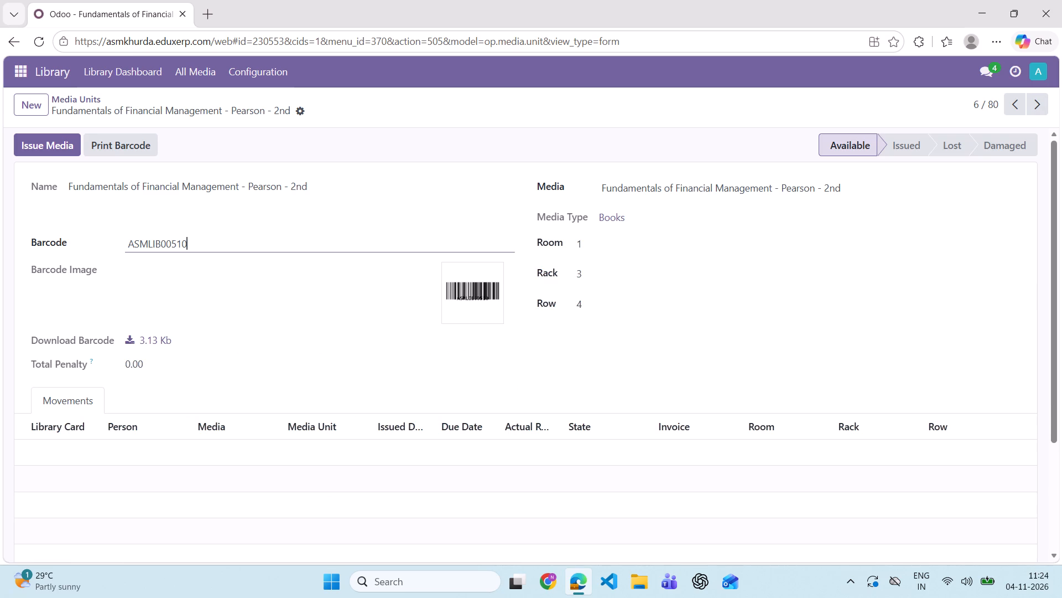
key("BackSpace")
left_click(224, 144)
left_click(212, 254)
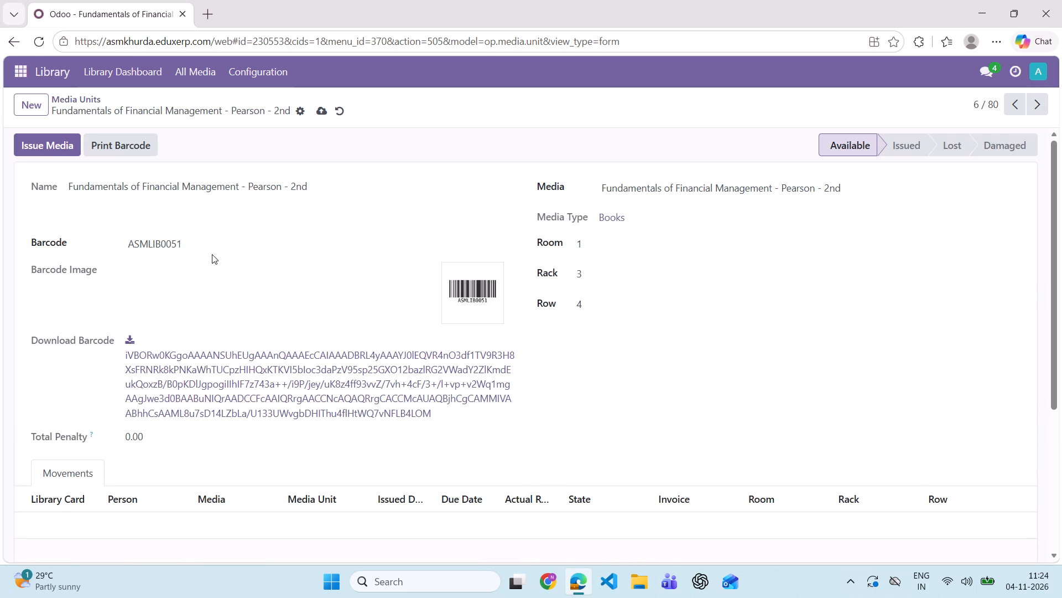
left_click(212, 234)
left_click(212, 239)
key("0")
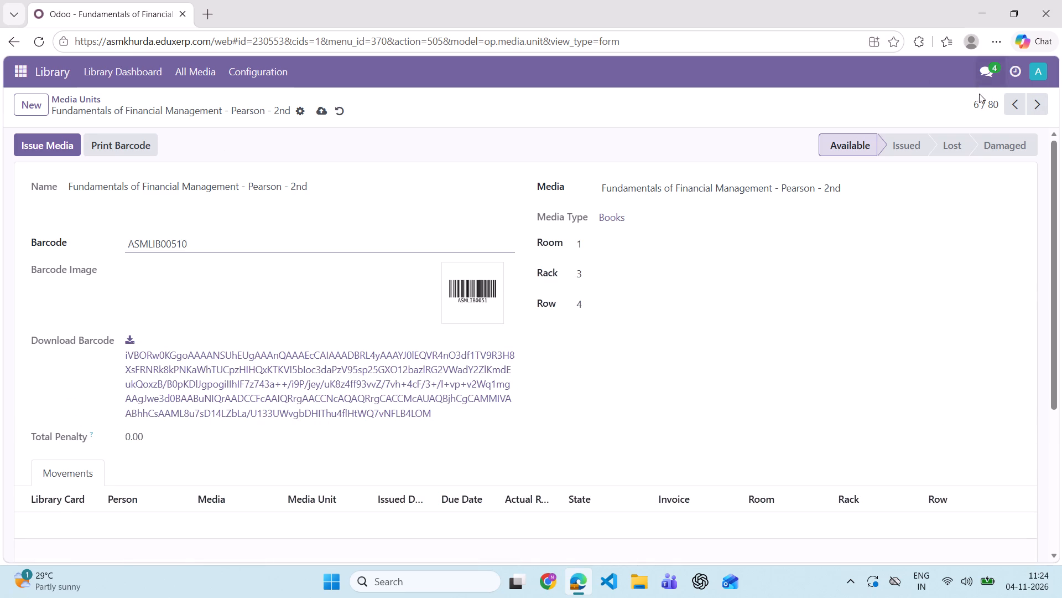
left_click(1034, 107)
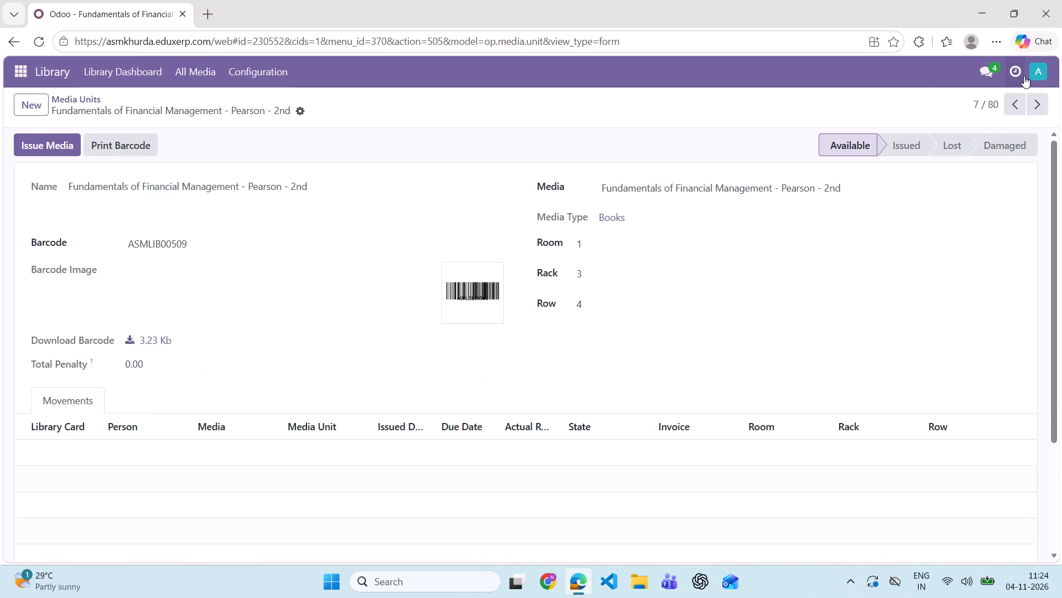
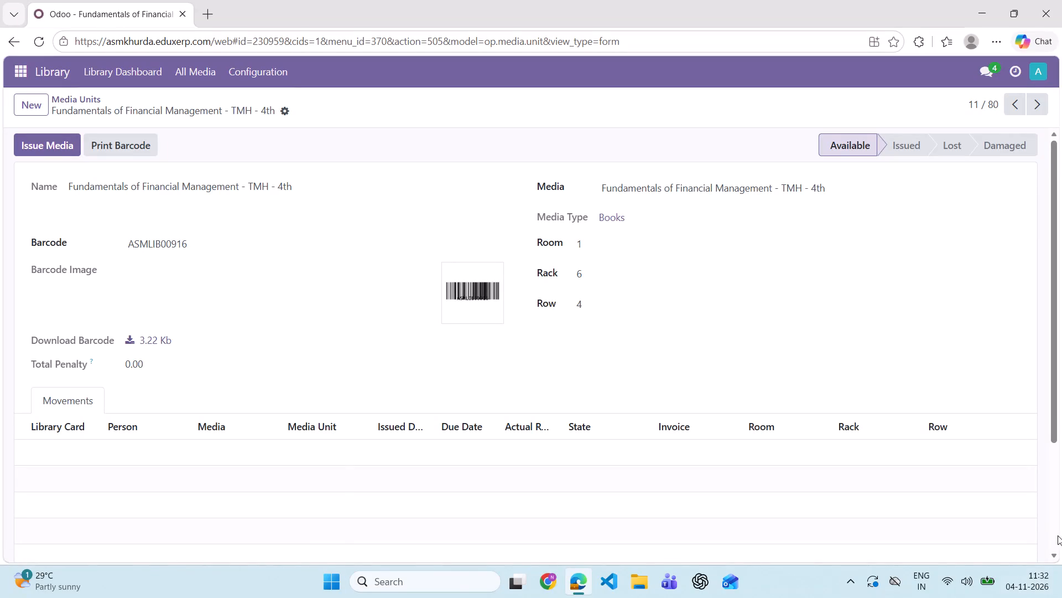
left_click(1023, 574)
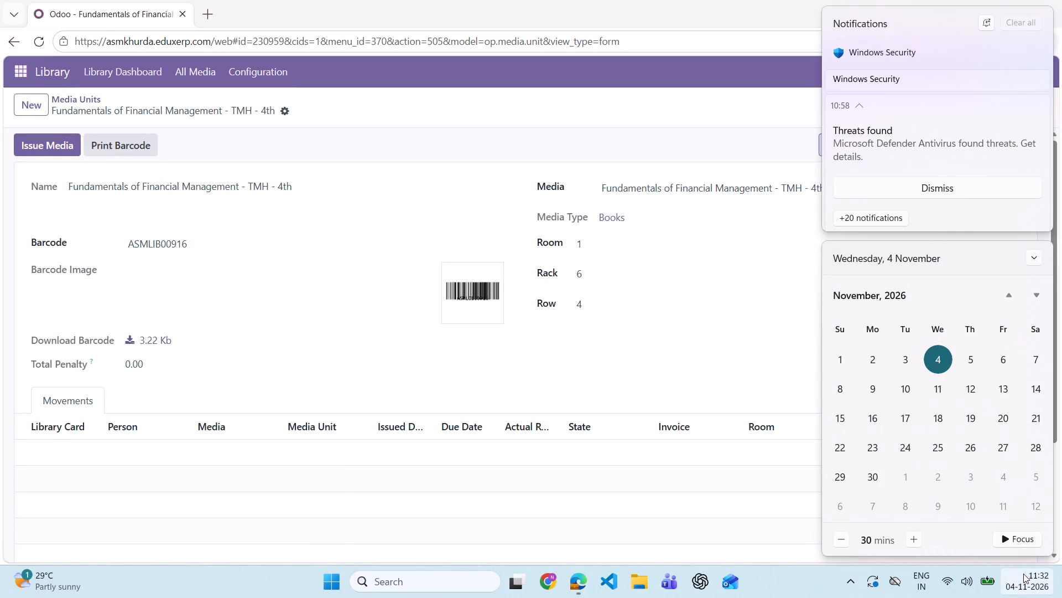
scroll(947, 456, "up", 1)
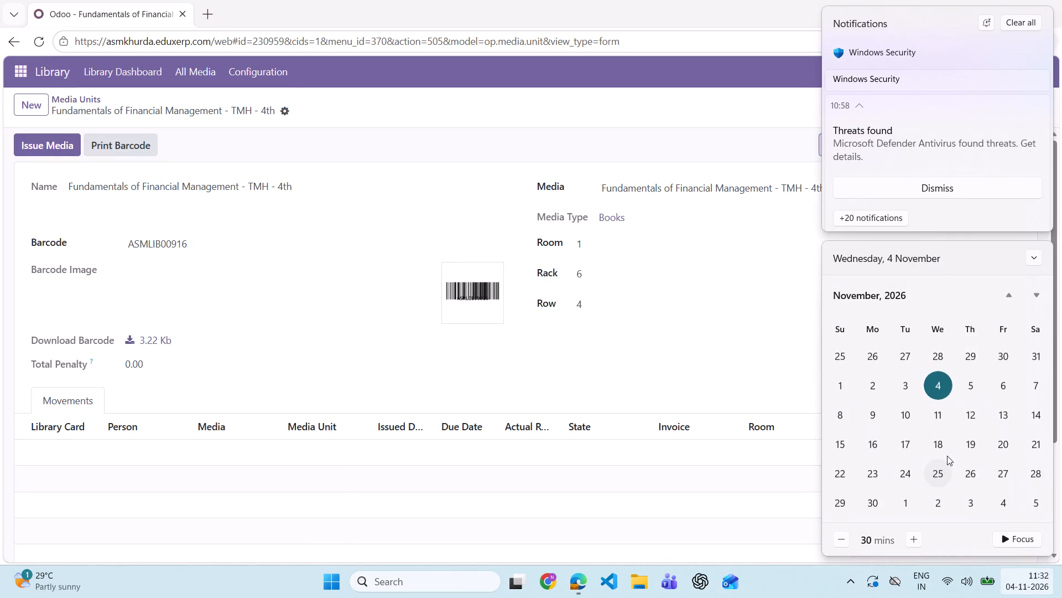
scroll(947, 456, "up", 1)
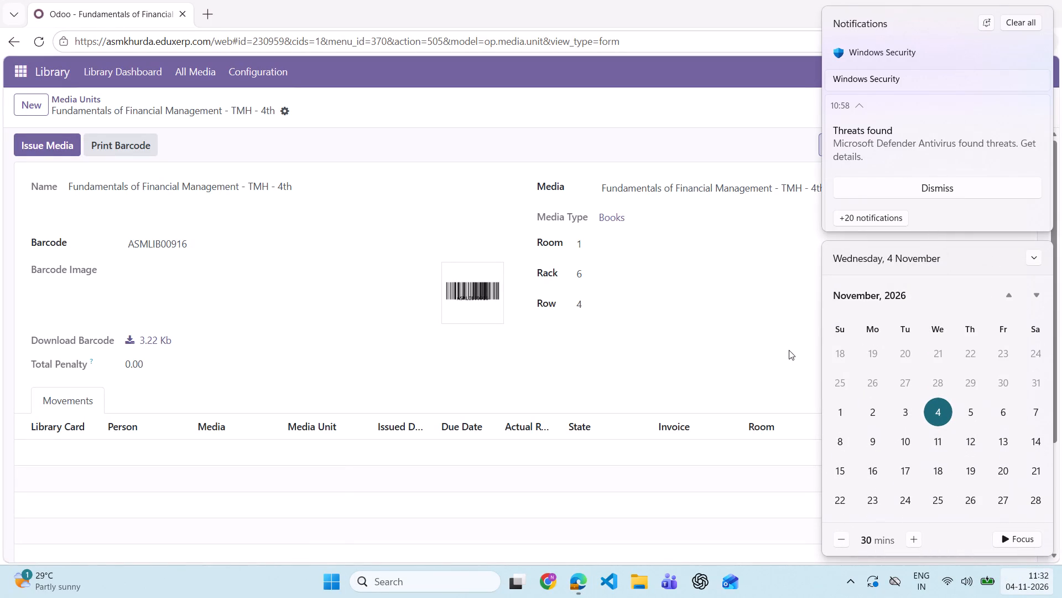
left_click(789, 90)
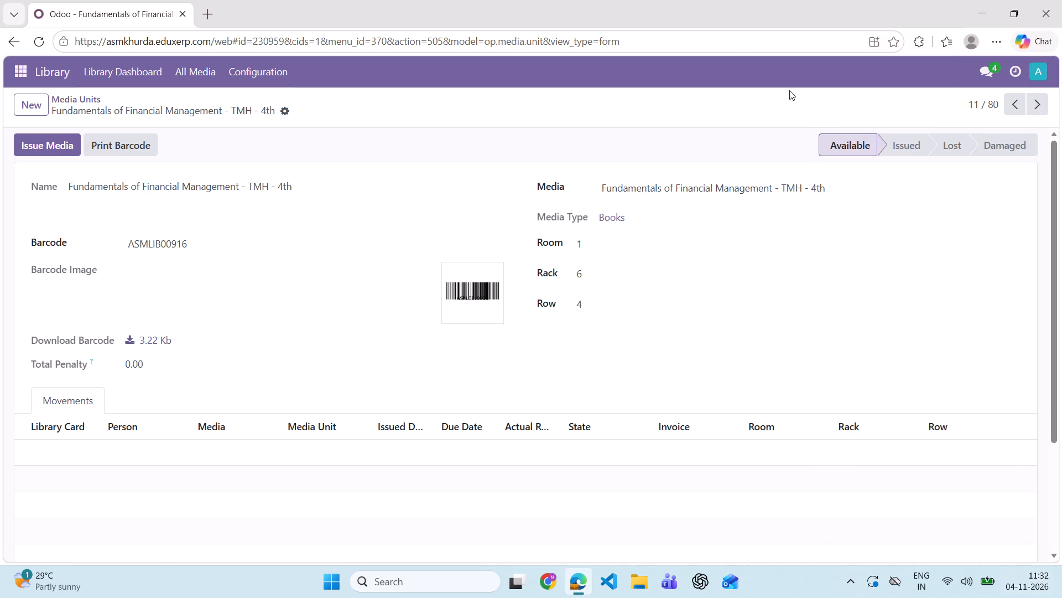
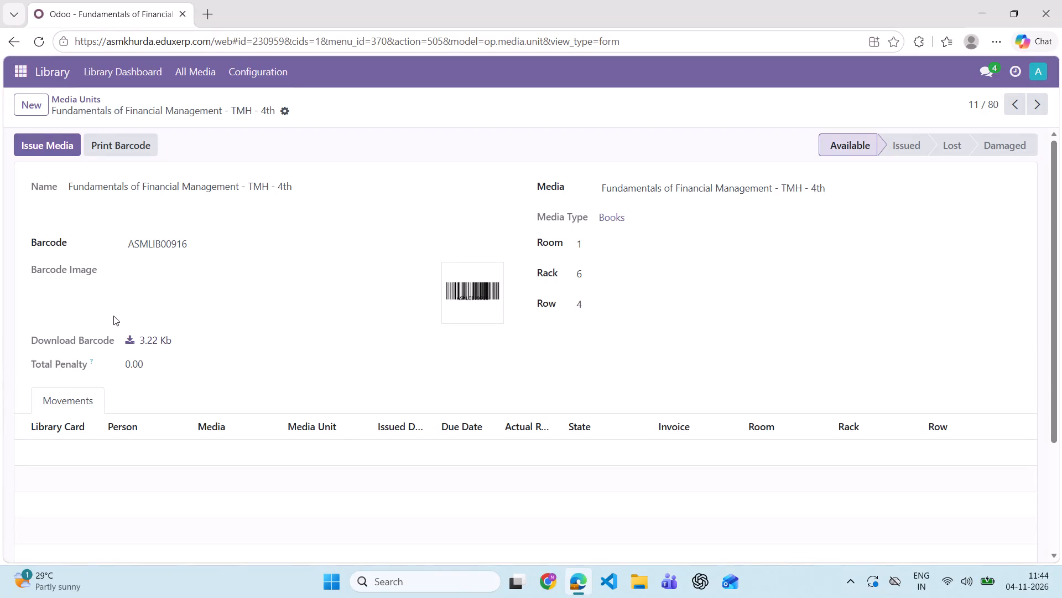
Regenerate the barcode image of this 4th edition unit by removing and re-entering the final 6 of ASMLIB00916, and advance to the next record.
left_click(197, 242)
key("BackSpace")
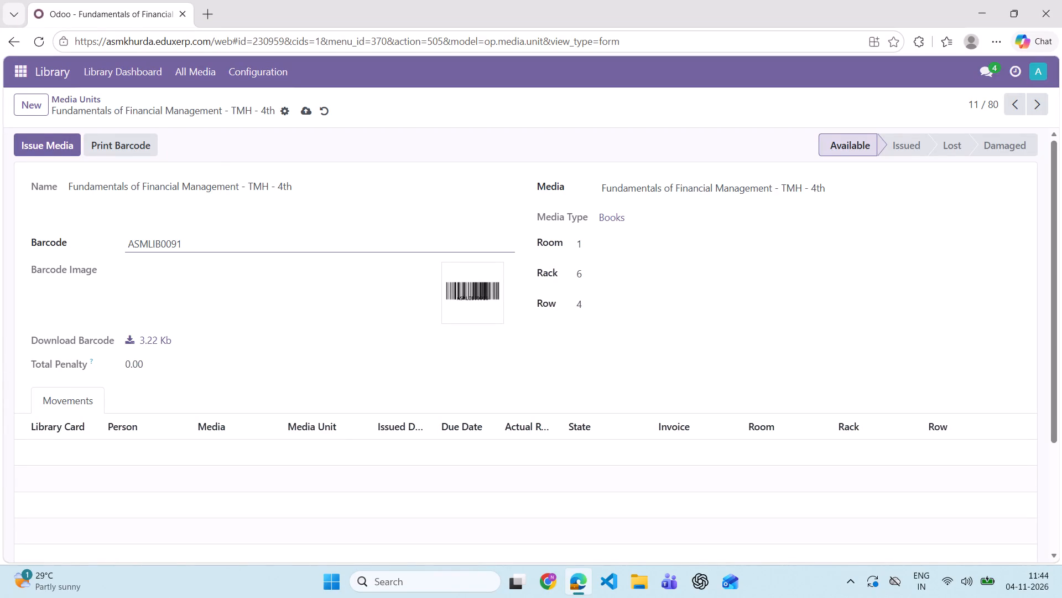
left_click(214, 152)
left_click(214, 243)
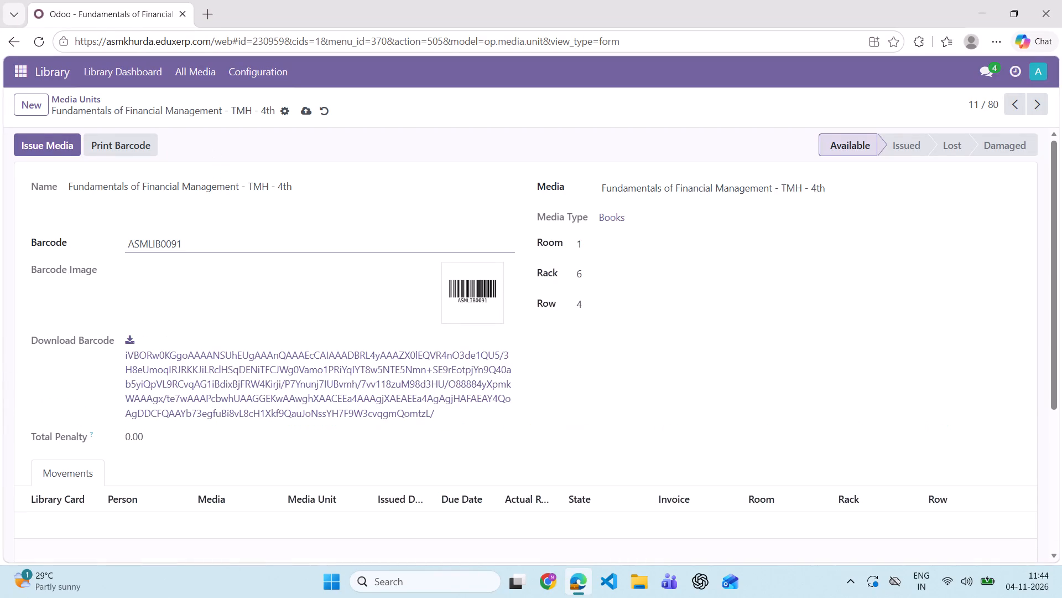
key("6")
left_click(1041, 99)
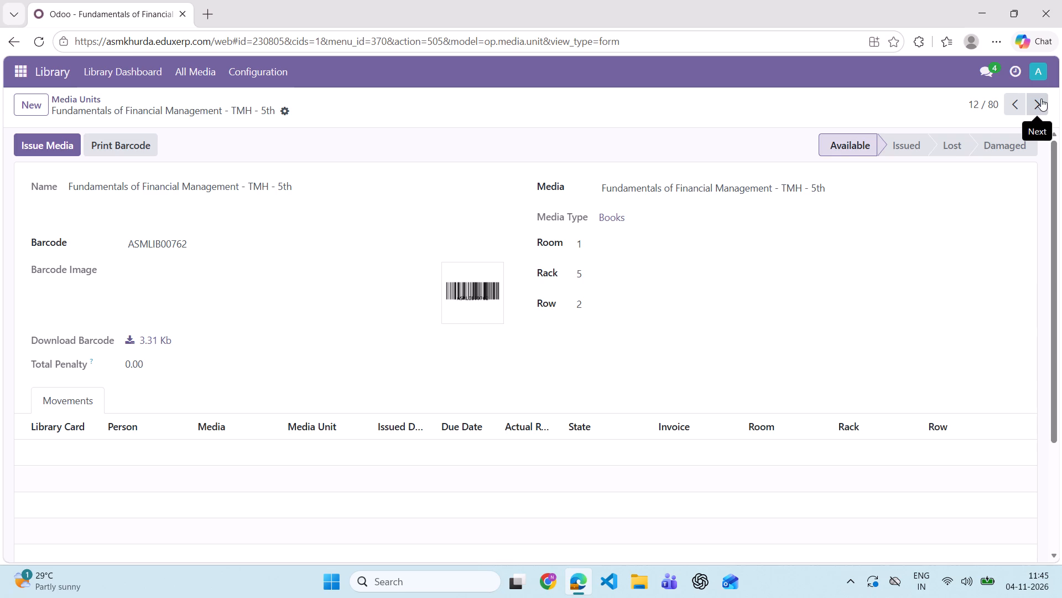
Regenerate the barcode image of this 5th edition unit by removing and re-entering the final 2 of ASMLIB00762, and advance to the next record.
left_click(249, 243)
key("BackSpace")
left_click(203, 169)
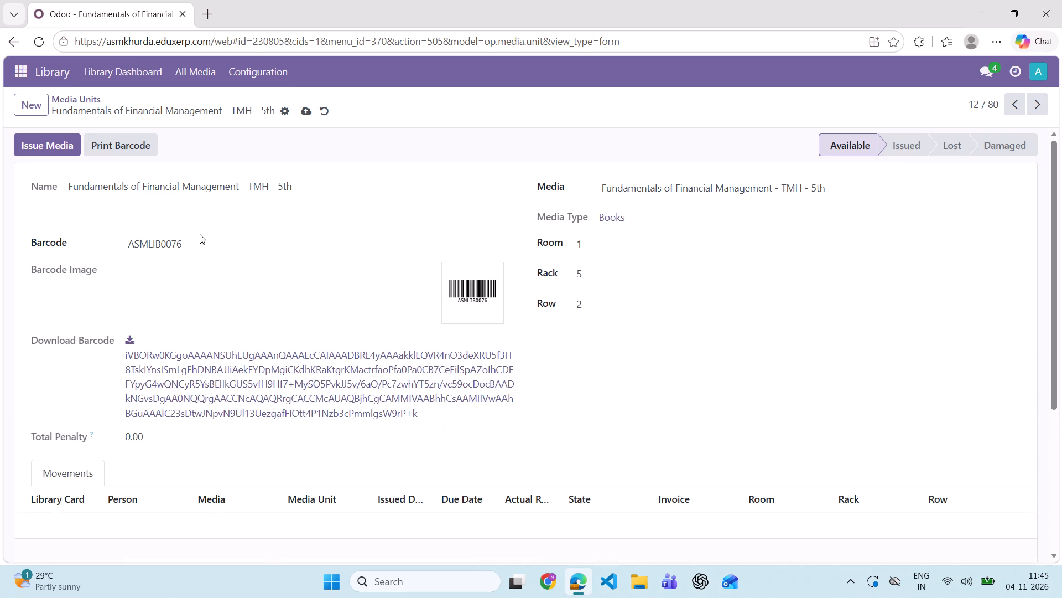
left_click(200, 234)
left_click(200, 248)
key("2")
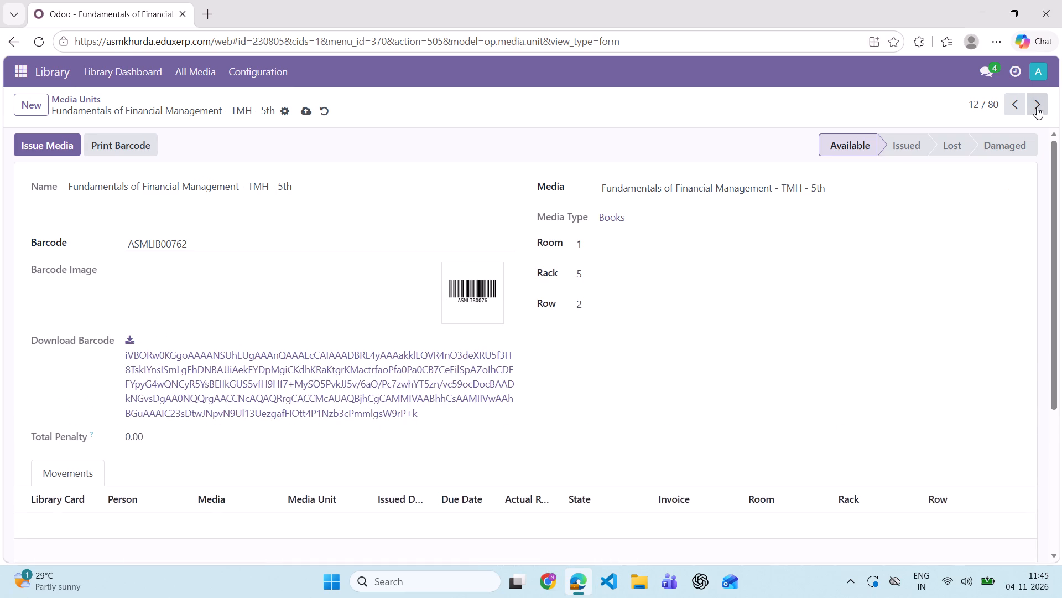
left_click(1037, 107)
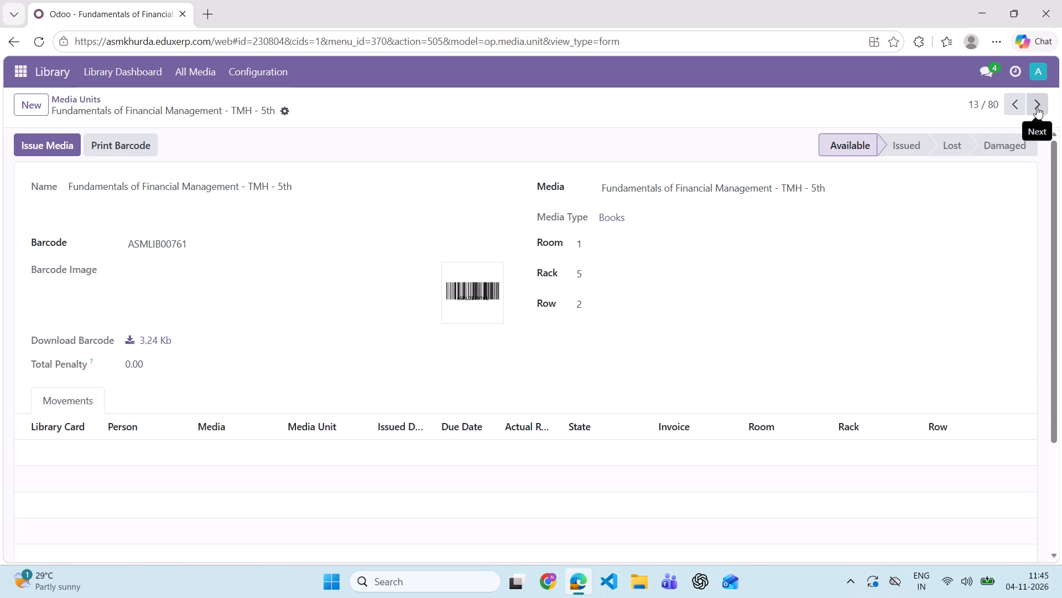
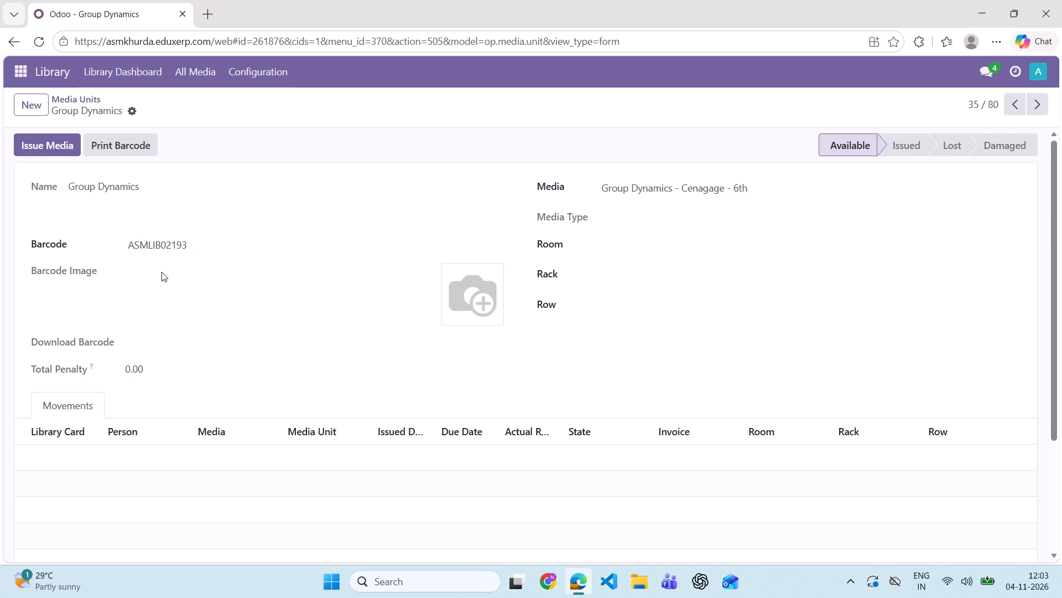
Regenerate the barcode image of this Group Dynamics unit by removing and re-entering the final 3 of ASMLIB02193, and advance to the next record.
left_click(221, 245)
key("BackSpace")
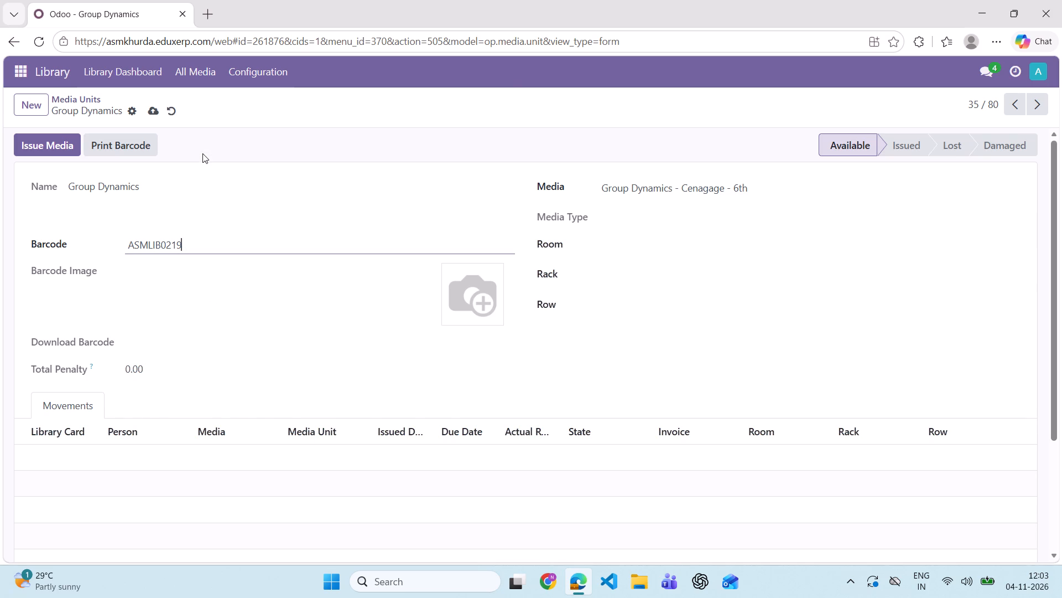
left_click(202, 153)
left_click(198, 241)
key("3")
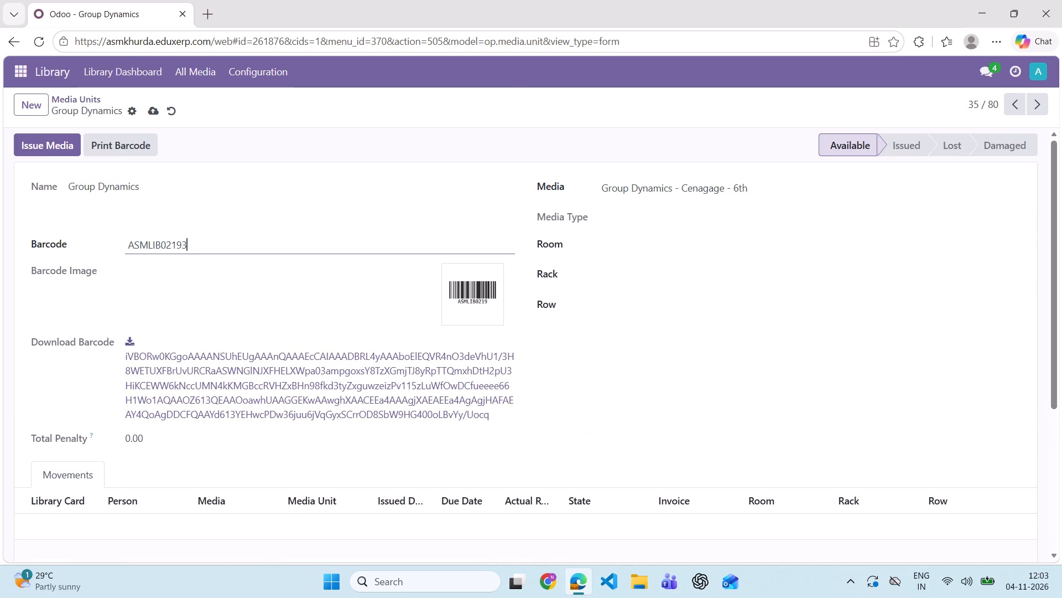
left_click(1029, 98)
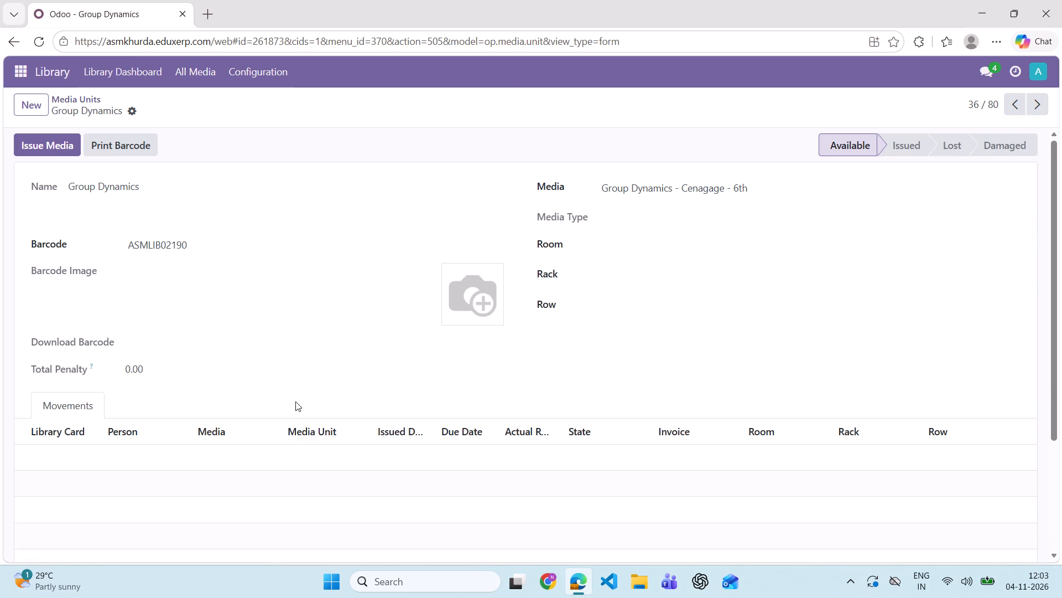
Regenerate the barcode image of this Group Dynamics unit by removing and re-entering the final 0 of ASMLIB02190, and advance to the next record.
left_click(257, 251)
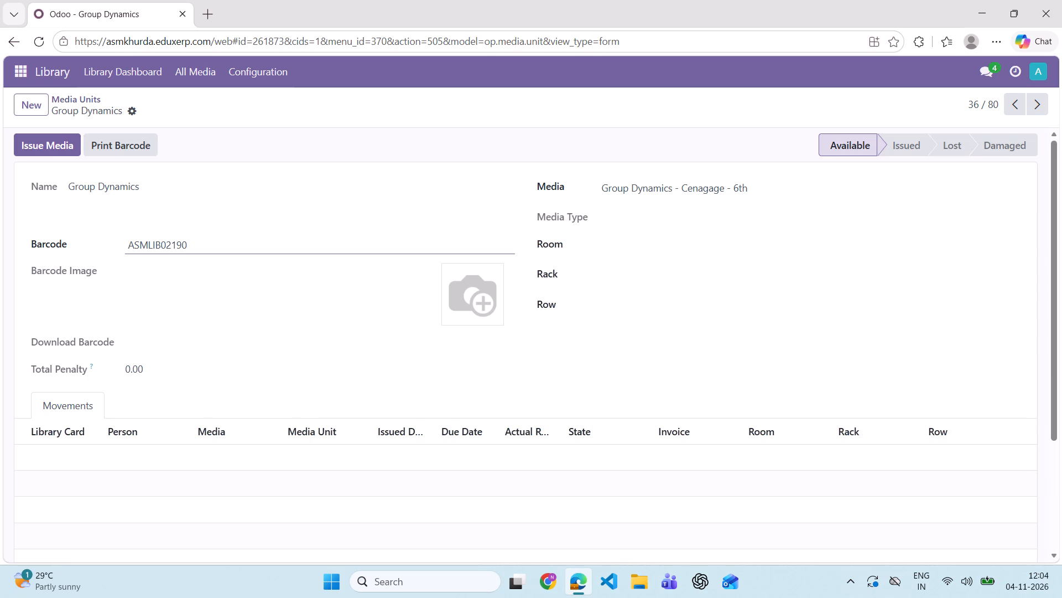
key("BackSpace")
left_click(229, 127)
left_click(229, 245)
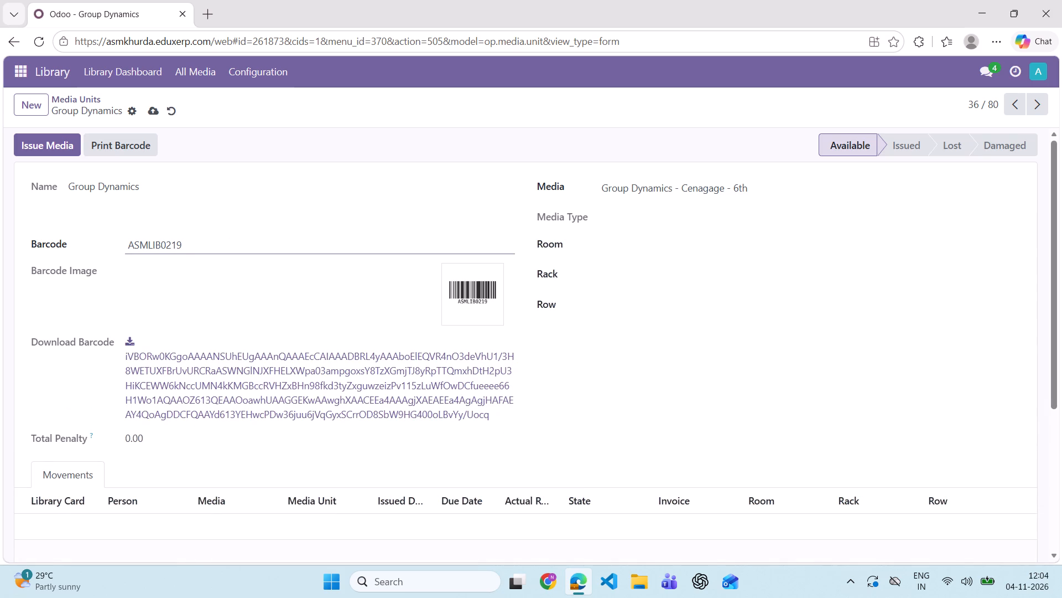
key("0")
left_click(1036, 103)
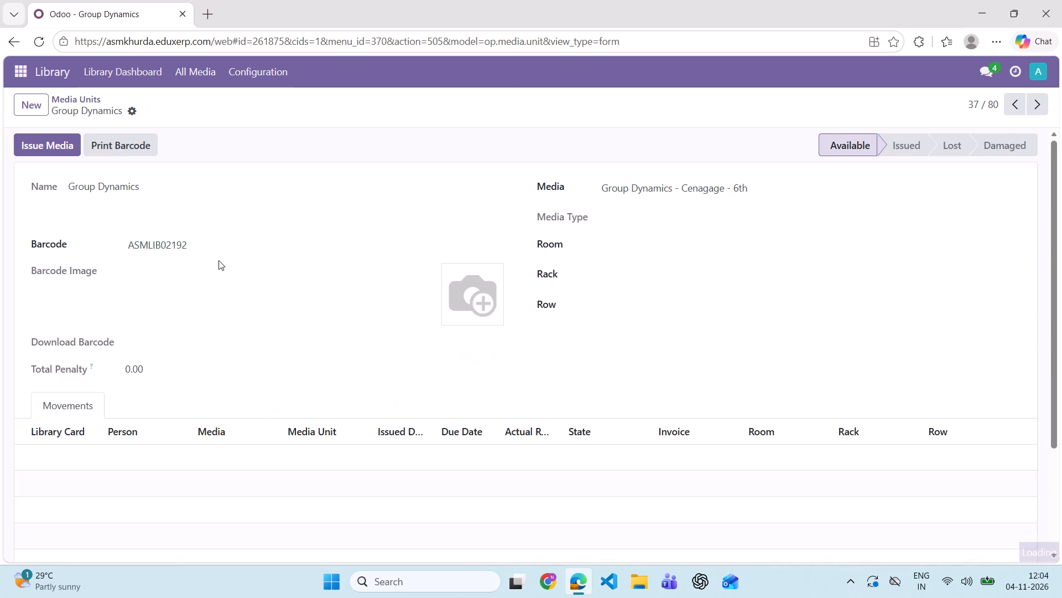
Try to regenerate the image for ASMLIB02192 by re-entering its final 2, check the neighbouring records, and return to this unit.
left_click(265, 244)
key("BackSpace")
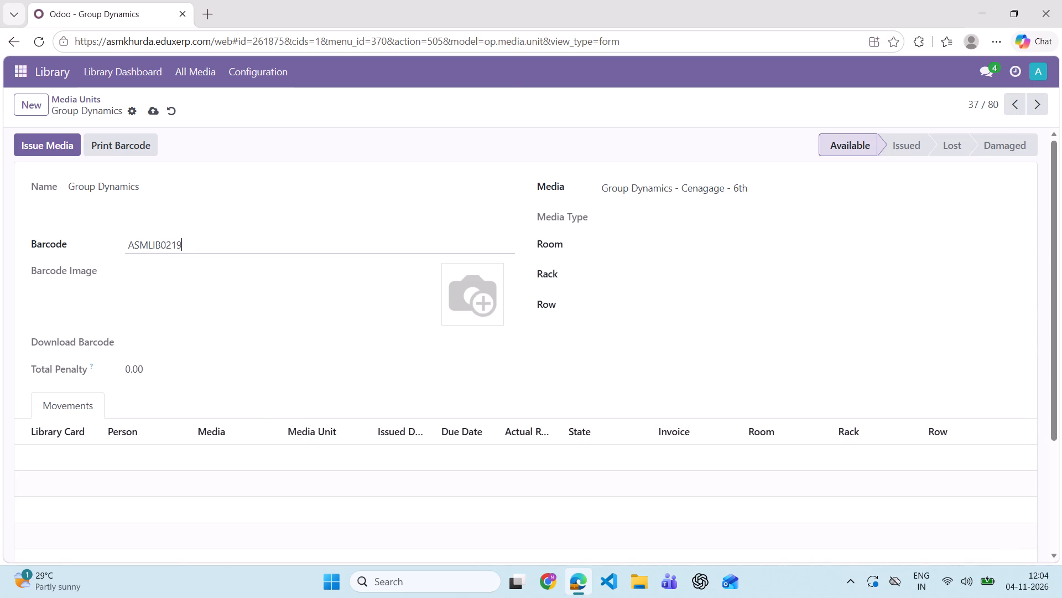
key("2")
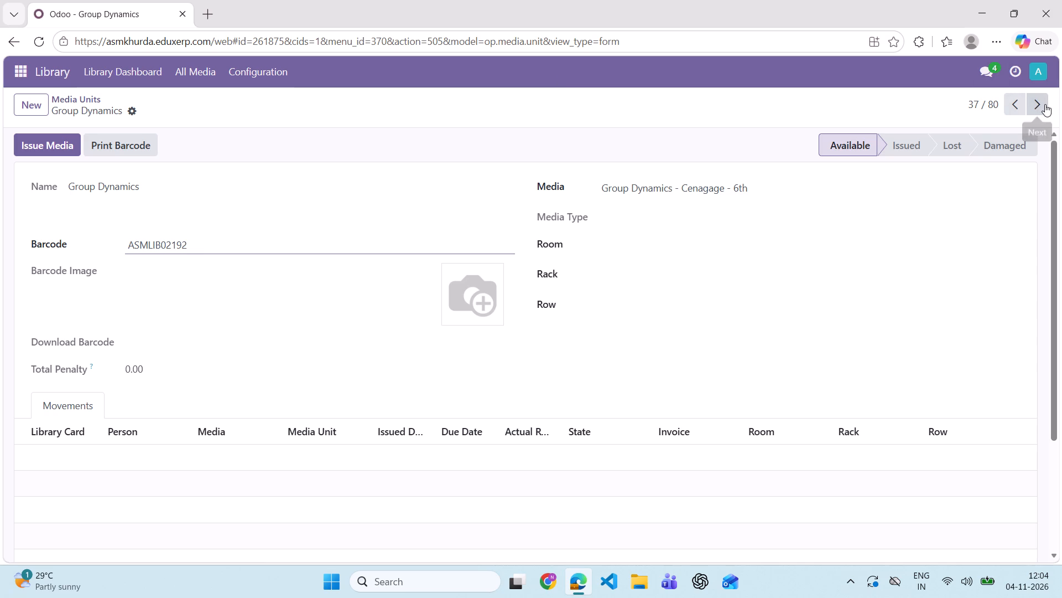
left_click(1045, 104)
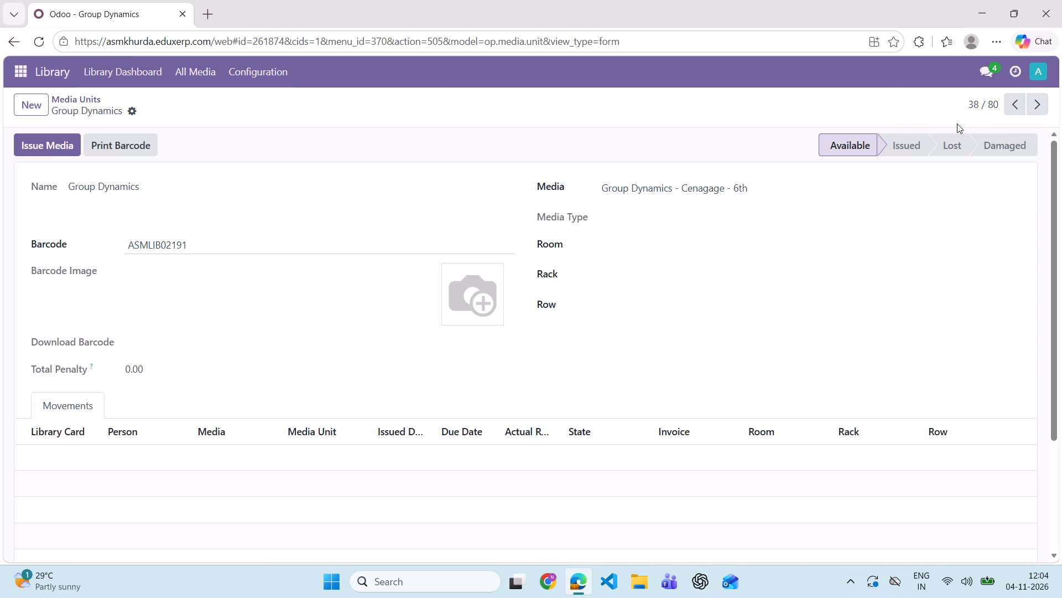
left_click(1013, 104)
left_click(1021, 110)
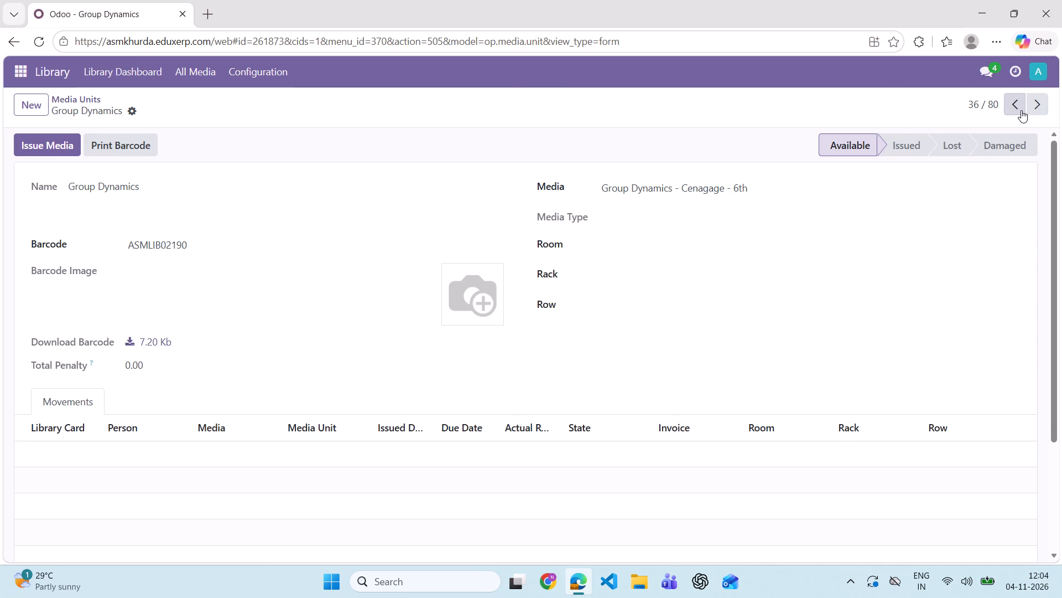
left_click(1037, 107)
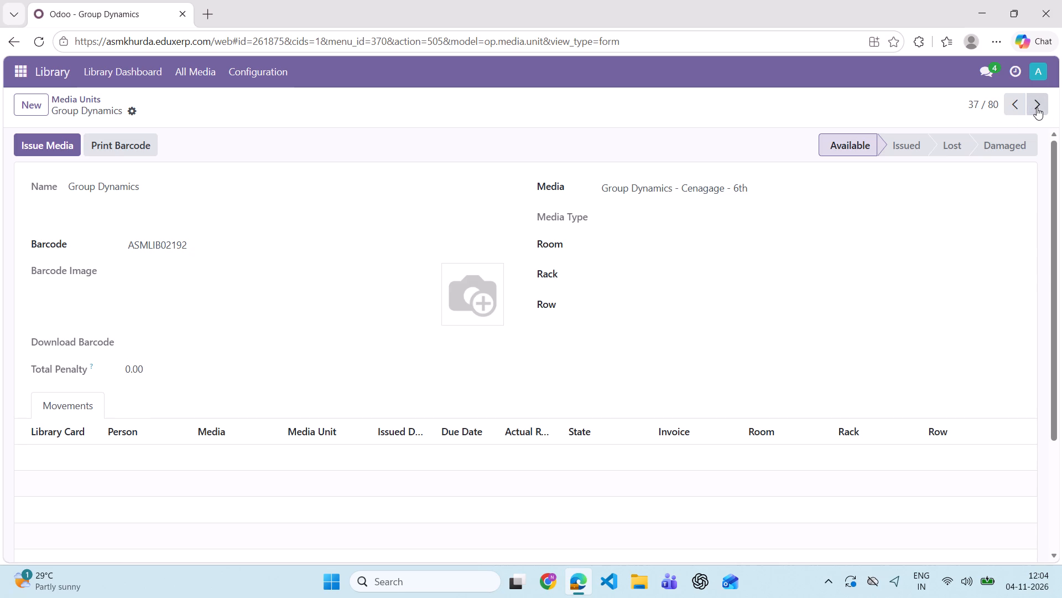
Regenerate the barcode image for ASMLIB02192 by removing its final 2, saving the record, re-entering the 2, and advancing to the next record.
left_click(228, 248)
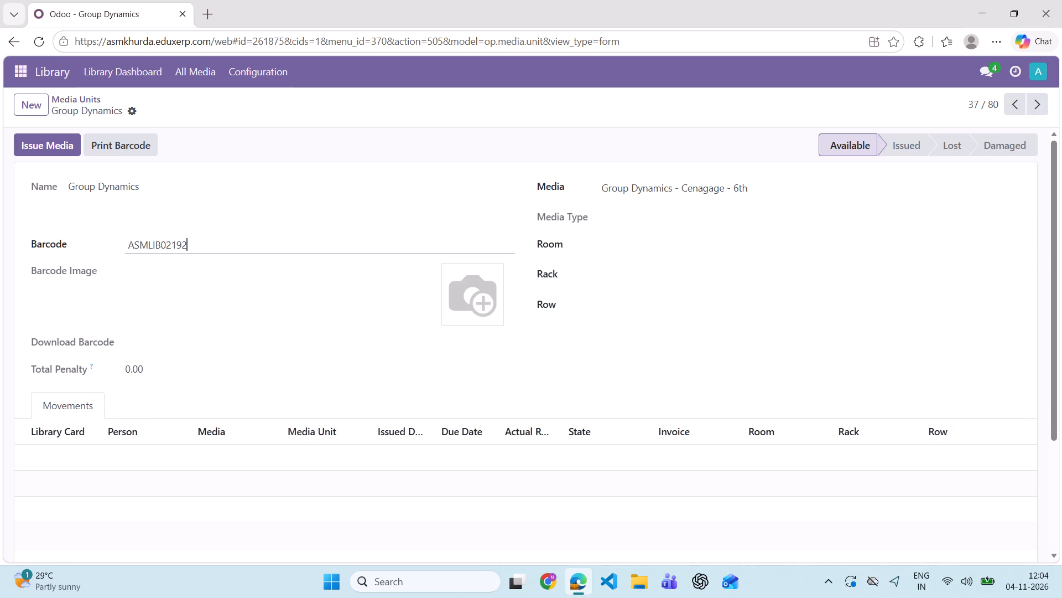
key("BackSpace")
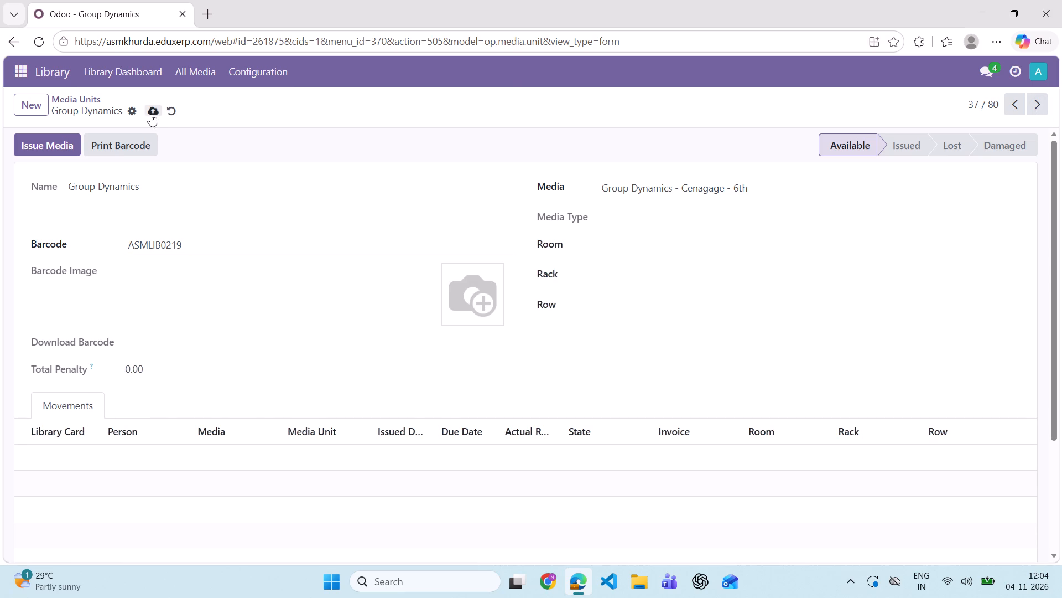
left_click(150, 114)
left_click(201, 240)
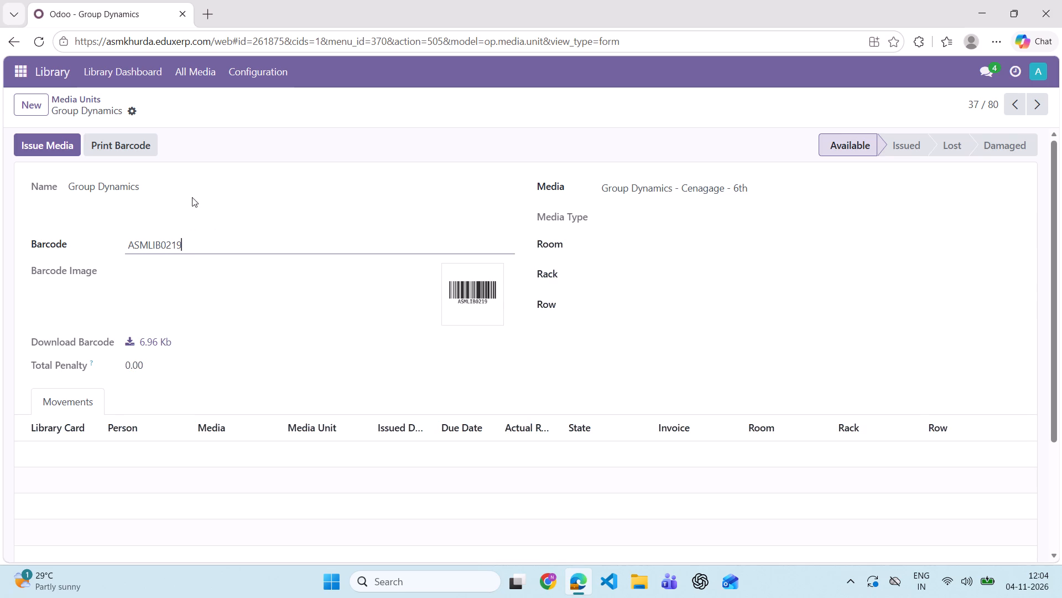
key("2")
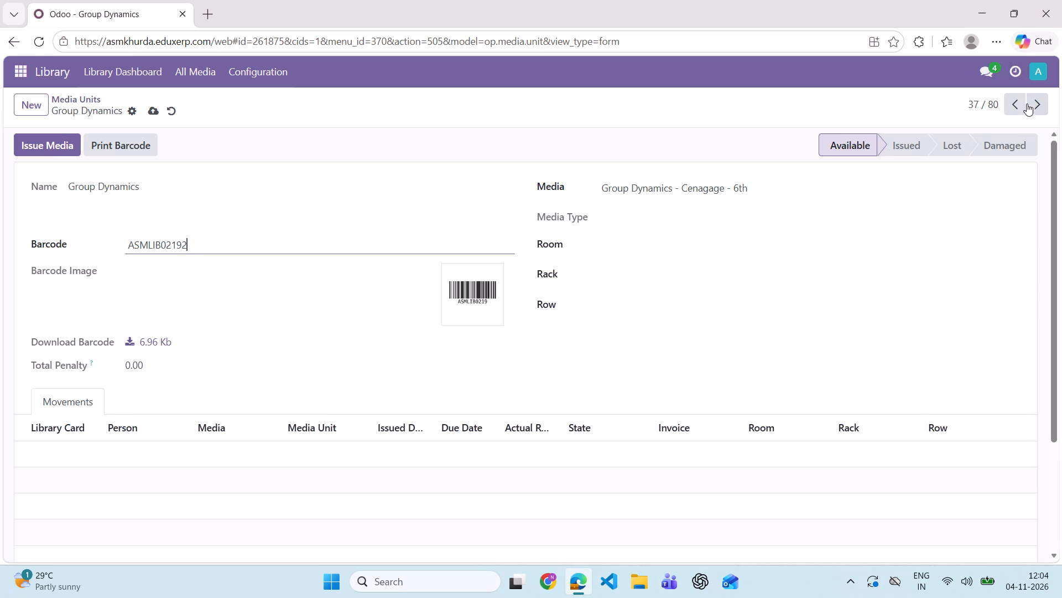
left_click(1029, 102)
left_click(1013, 98)
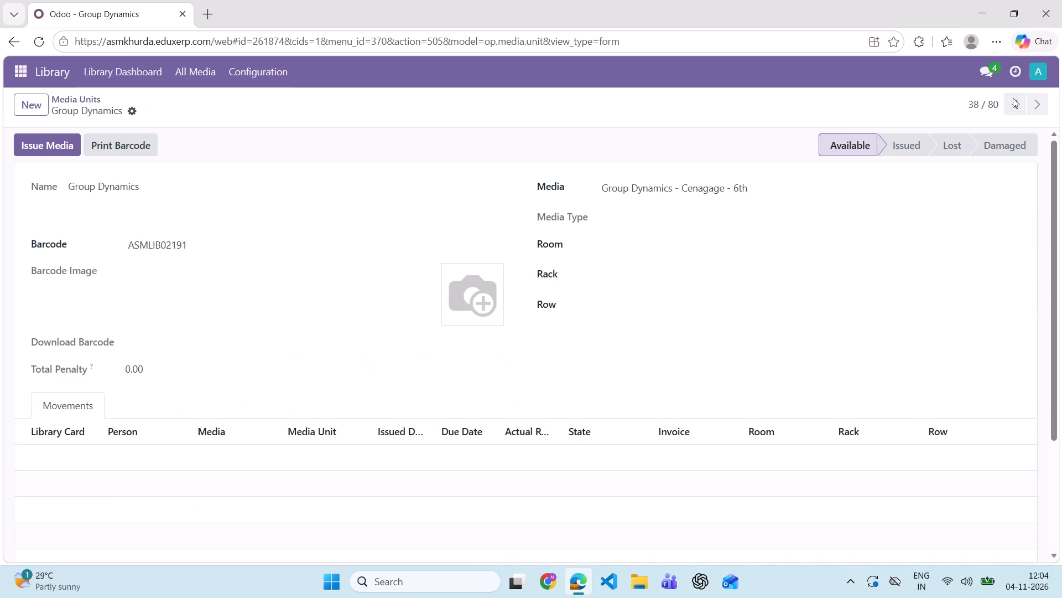
left_click(1041, 108)
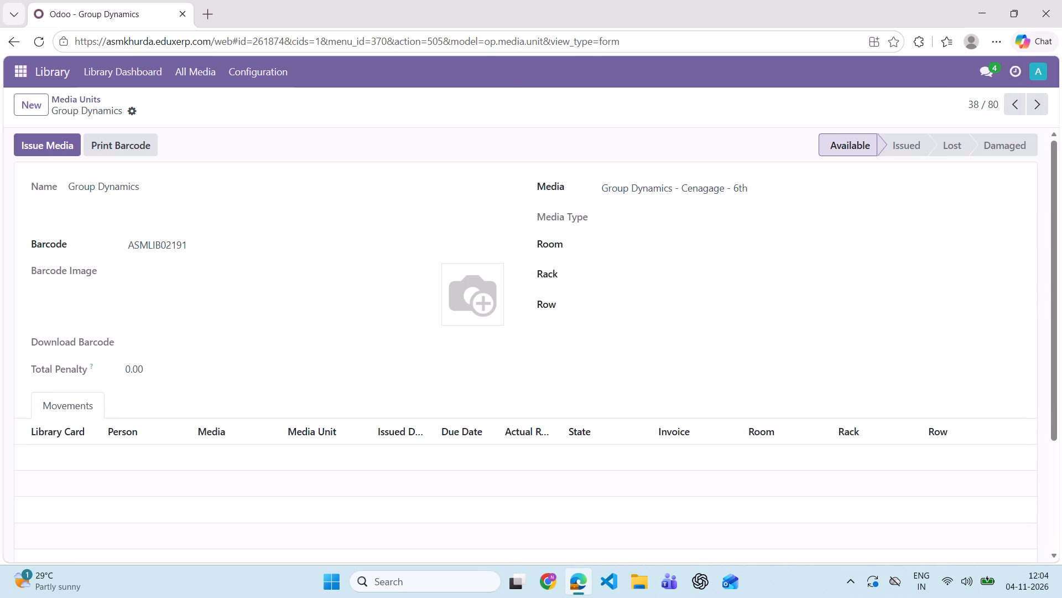
Regenerate the barcode image of this Group Dynamics unit by removing and re-entering the final 1 of ASMLIB02191, and advance to the next record.
left_click(218, 246)
key("BackSpace")
left_click(205, 148)
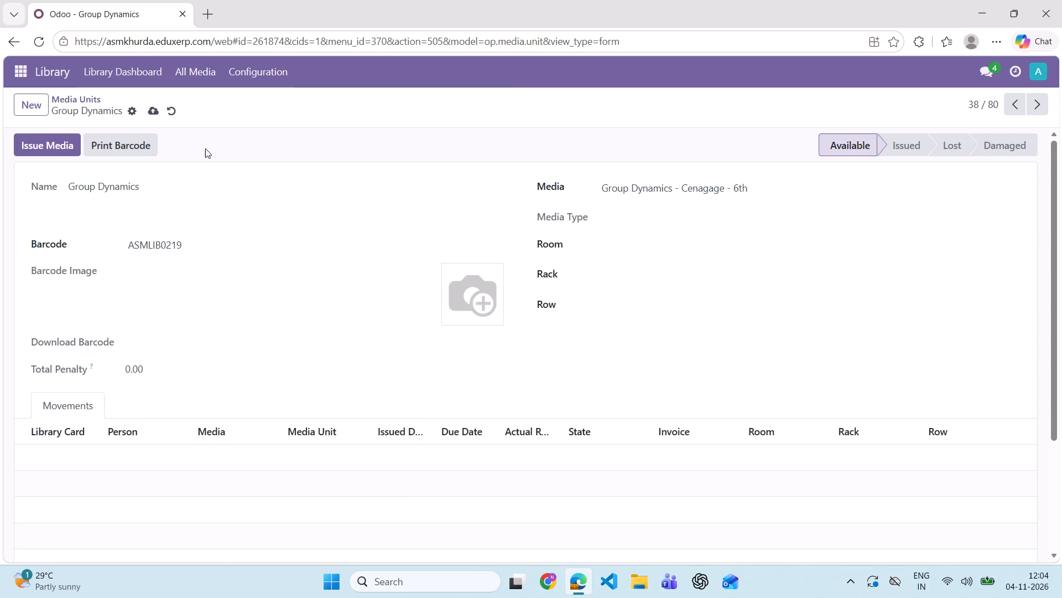
left_click(190, 242)
key("1")
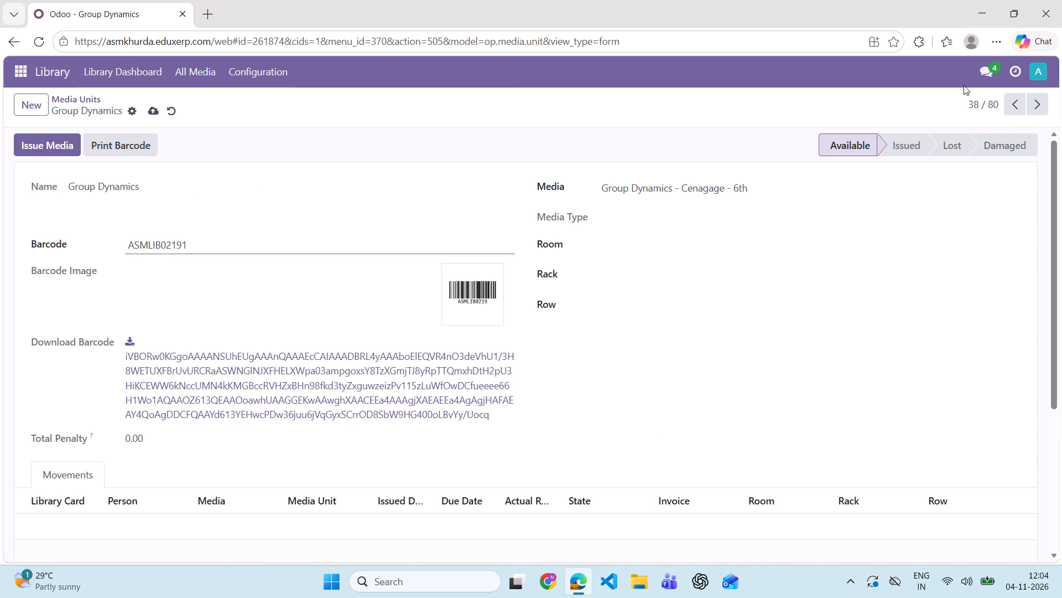
left_click(1032, 108)
Regenerate the barcode image of this Group Dynamics unit by removing and re-entering the final 5 of ASMLIB02195, and advance to the next record.
left_click(262, 249)
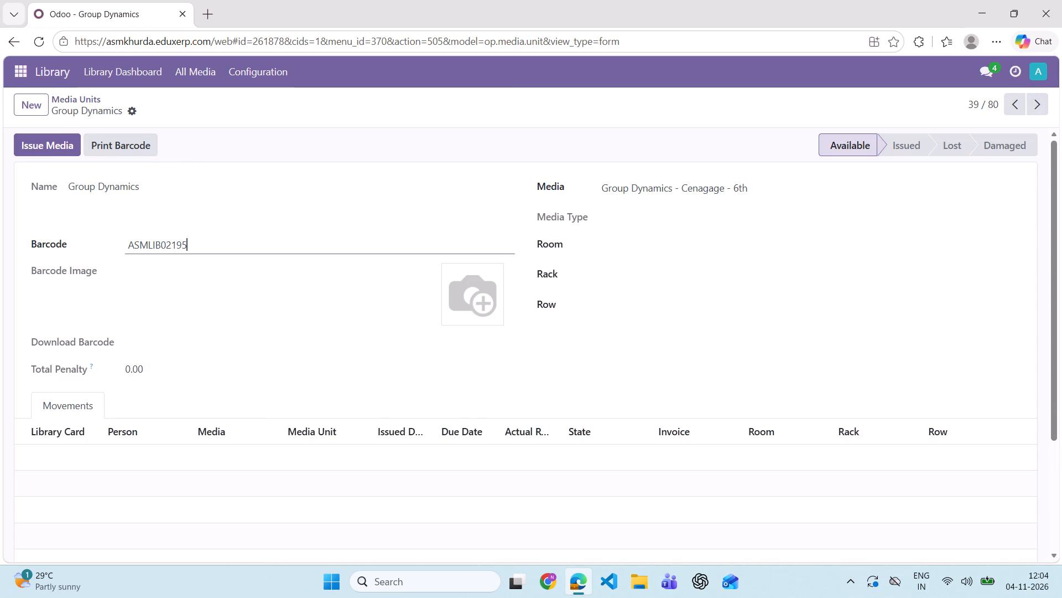
key("BackSpace")
left_click(220, 146)
left_click(214, 245)
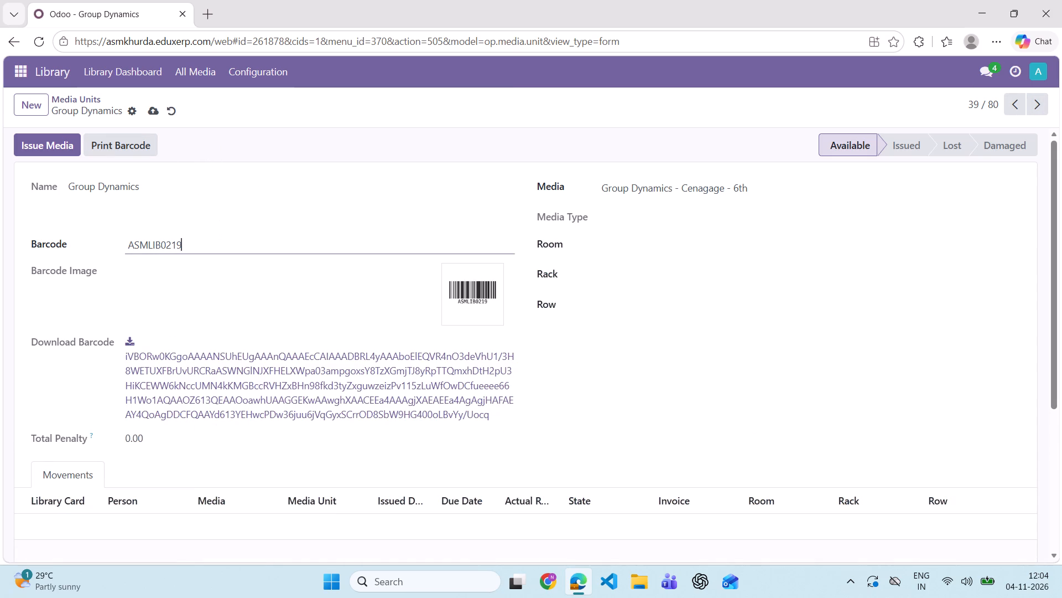
key("5")
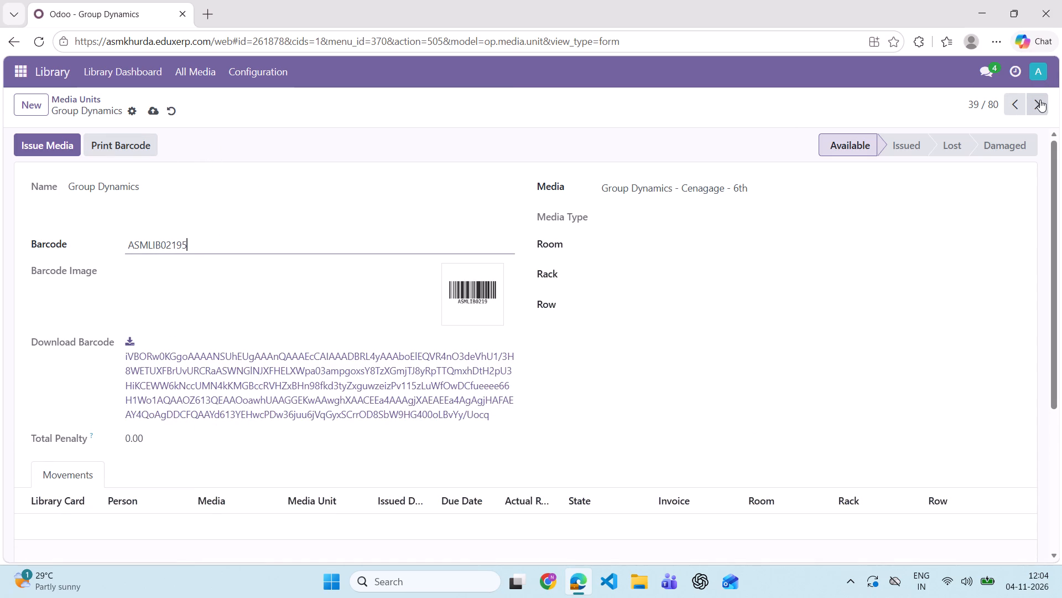
left_click(1040, 100)
Regenerate the barcode image of this Group Dynamics unit by removing and re-entering the final 6 of ASMLIB02196, and advance to the next record.
left_click(225, 231)
left_click(217, 241)
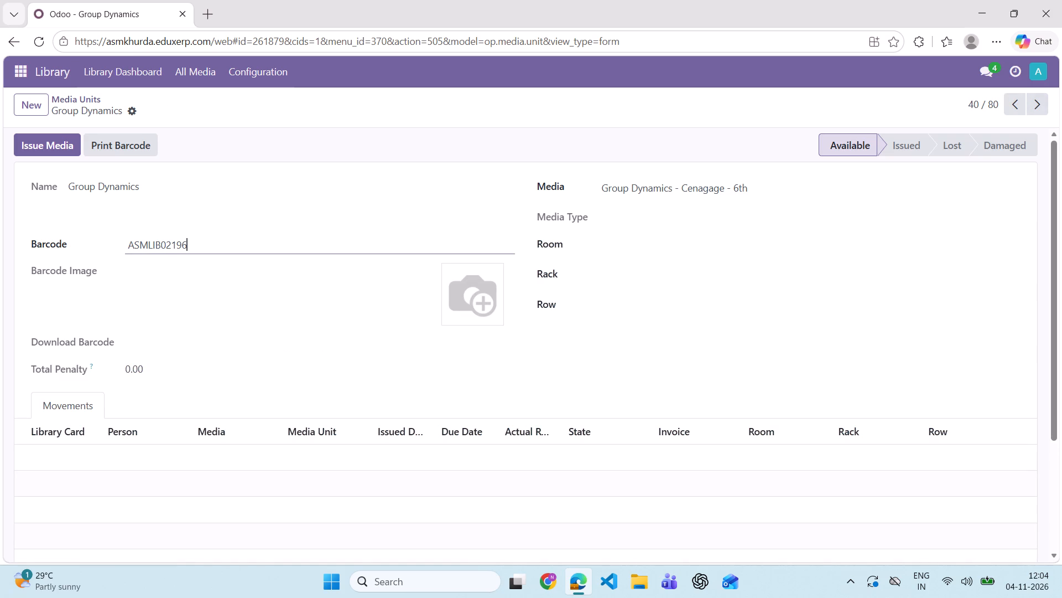
key("BackSpace")
left_click(205, 142)
left_click(196, 240)
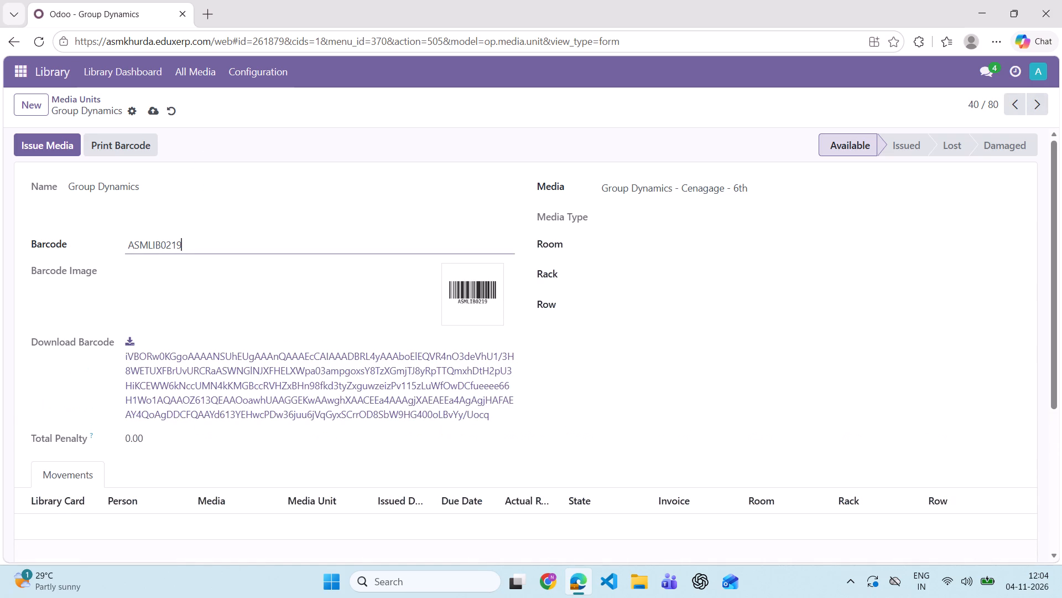
key("6")
left_click(1039, 101)
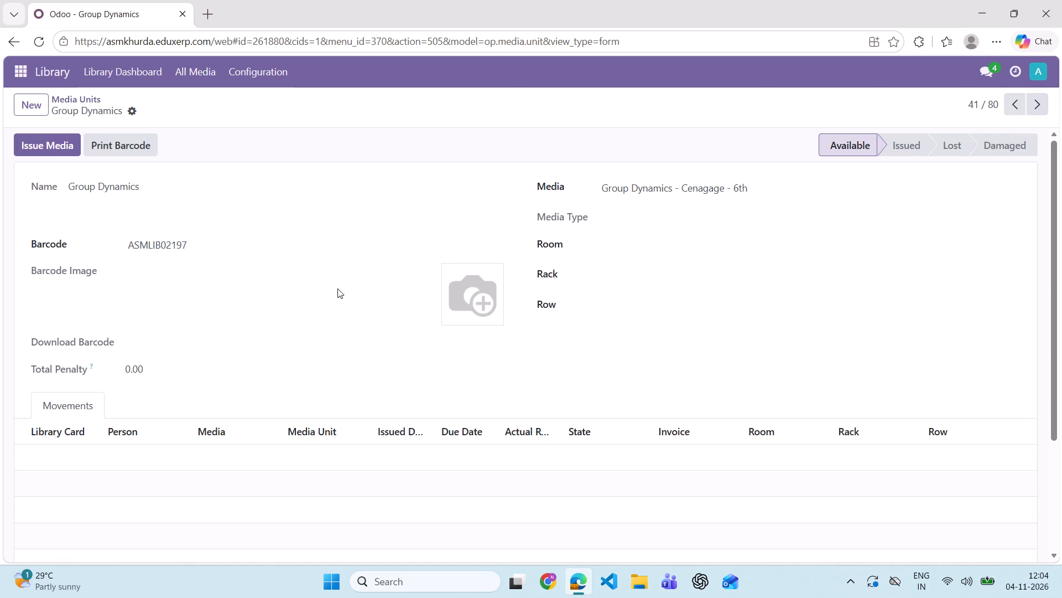
Regenerate the barcode image of this Group Dynamics unit by removing and re-entering the final 7 of ASMLIB02197, and advance to the next record.
left_click(257, 245)
key("BackSpace")
left_click(214, 125)
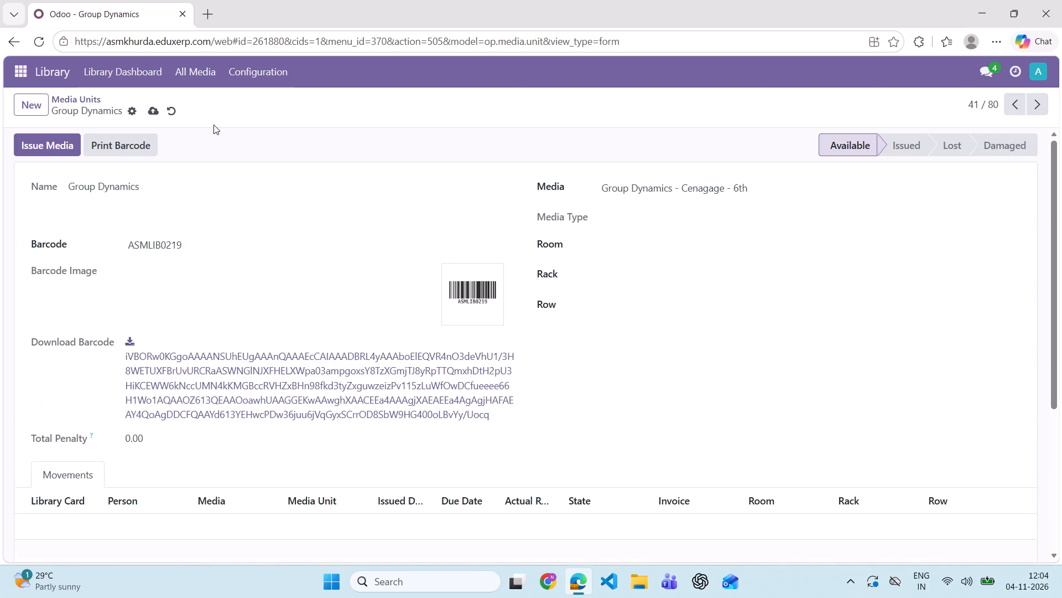
left_click(216, 244)
key("7")
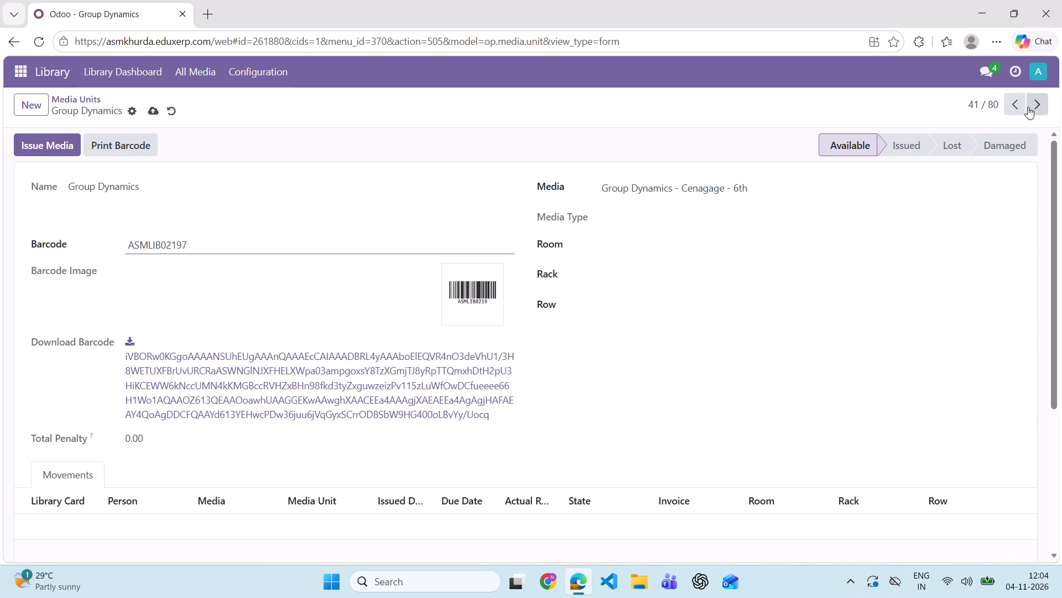
left_click(1028, 107)
Regenerate the barcode image of this Group Dynamics unit by removing and re-entering the final 9 of ASMLIB02199, and advance to the next record.
left_click(204, 239)
key("BackSpace")
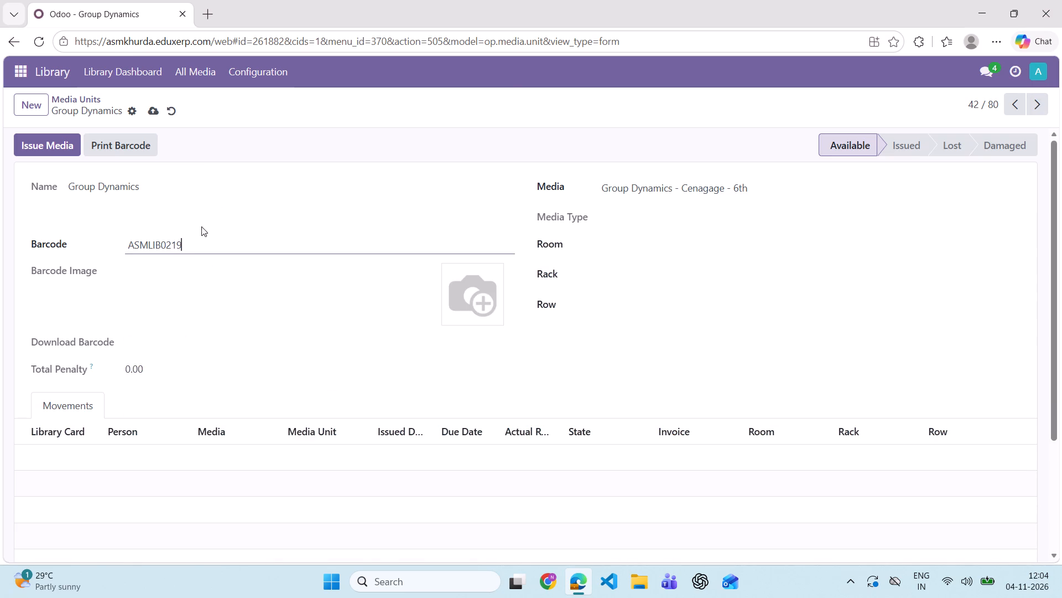
left_click(203, 132)
left_click(204, 247)
key("9")
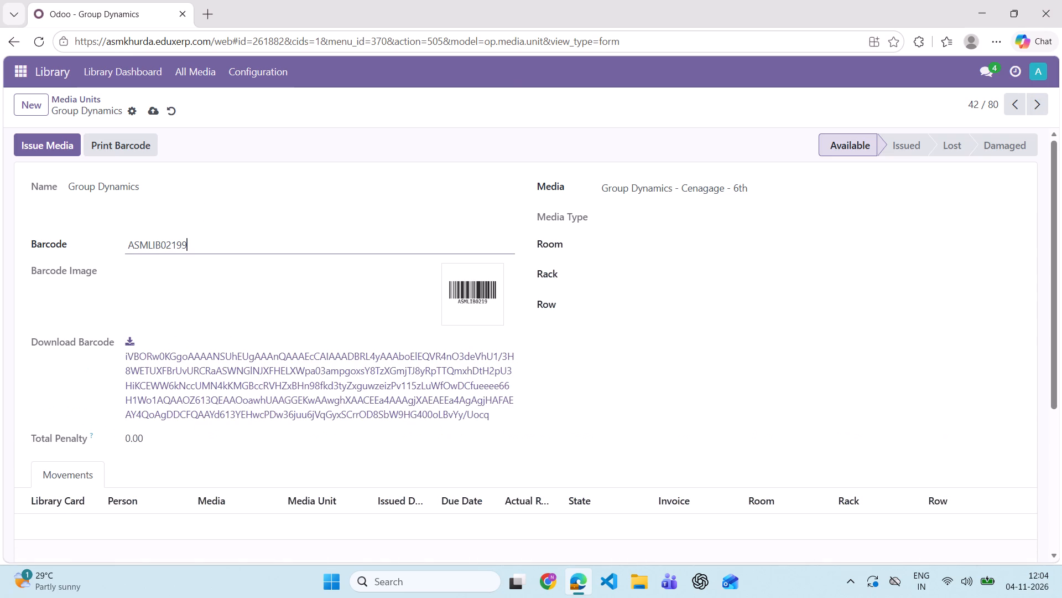
left_click(1040, 108)
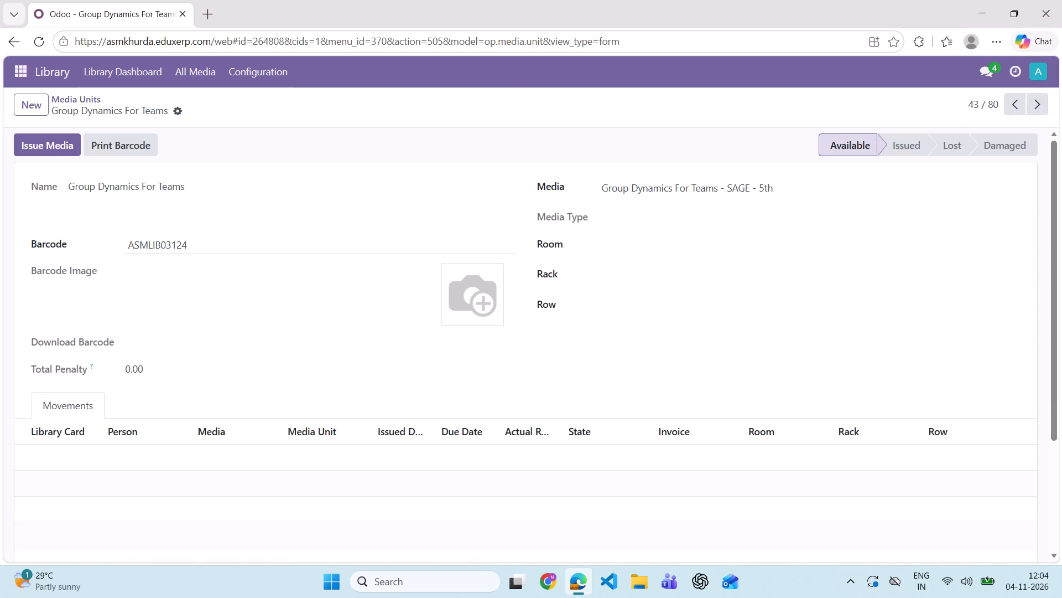
Regenerate the barcode image of this Group Dynamics For Teams unit by removing and re-entering the final 4 of ASMLIB03124, and advance to the next record.
left_click(207, 240)
key("BackSpace")
left_click(215, 149)
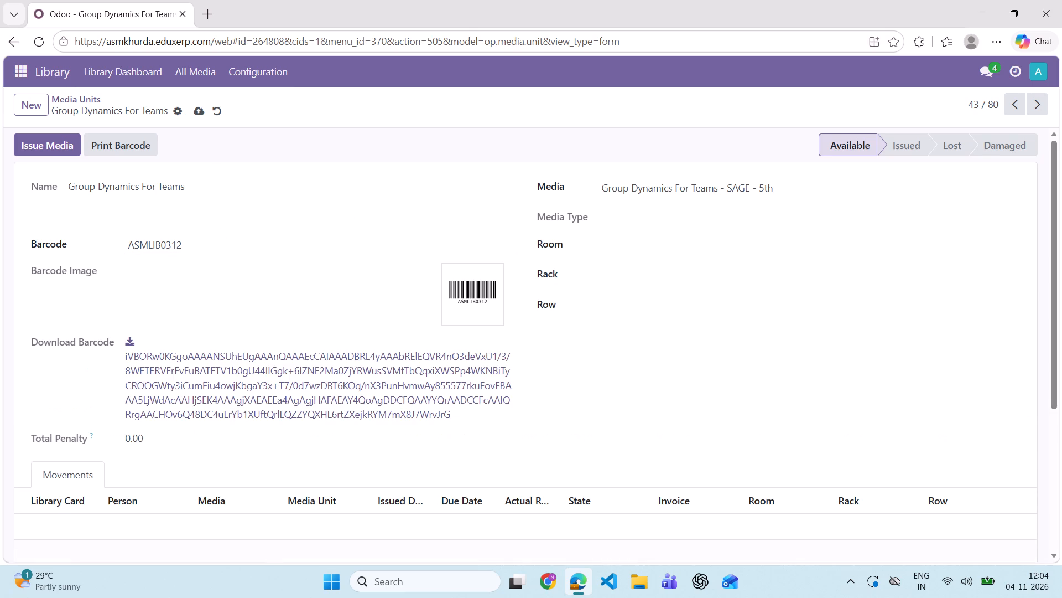
left_click(220, 244)
key("4")
left_click(1042, 106)
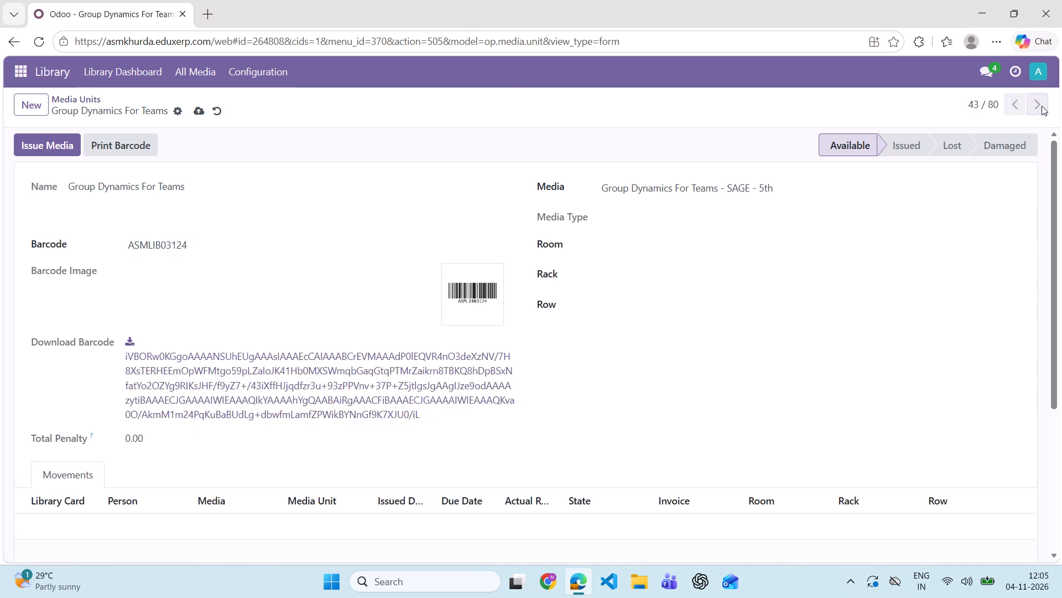
Regenerate the barcode image of this Group Dynamics For Teams unit by removing and re-entering the final 3 of ASMLIB03123, and advance to the next record.
left_click(222, 242)
key("BackSpace")
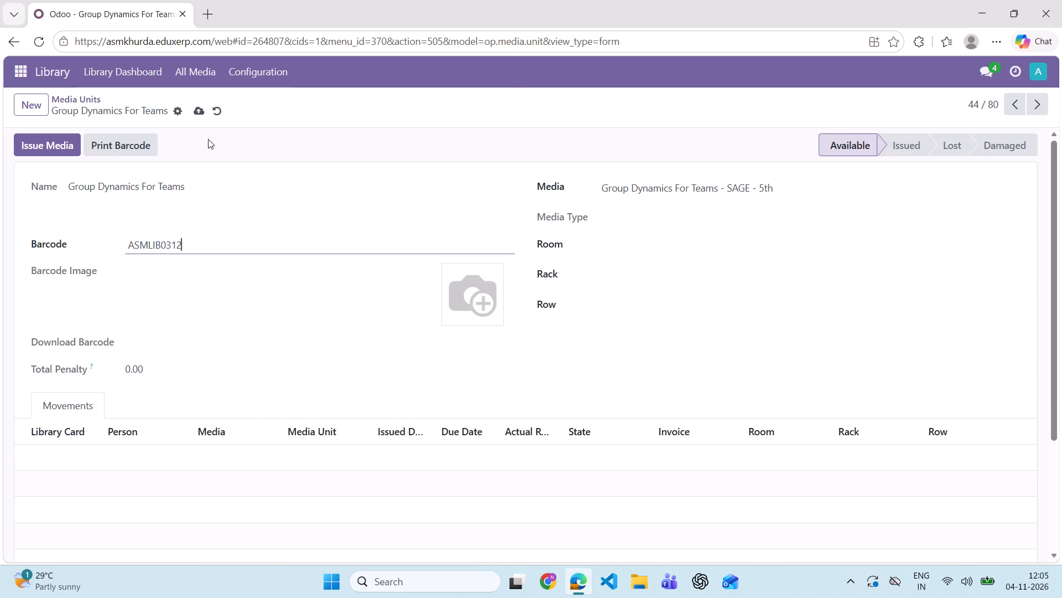
left_click(208, 139)
left_click(216, 241)
key("3")
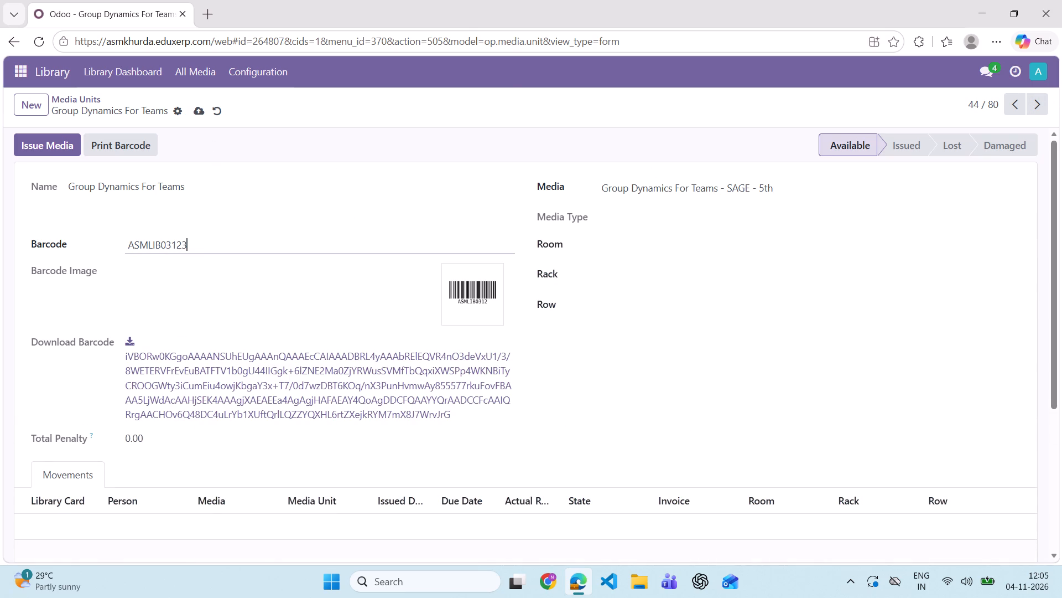
left_click(1038, 104)
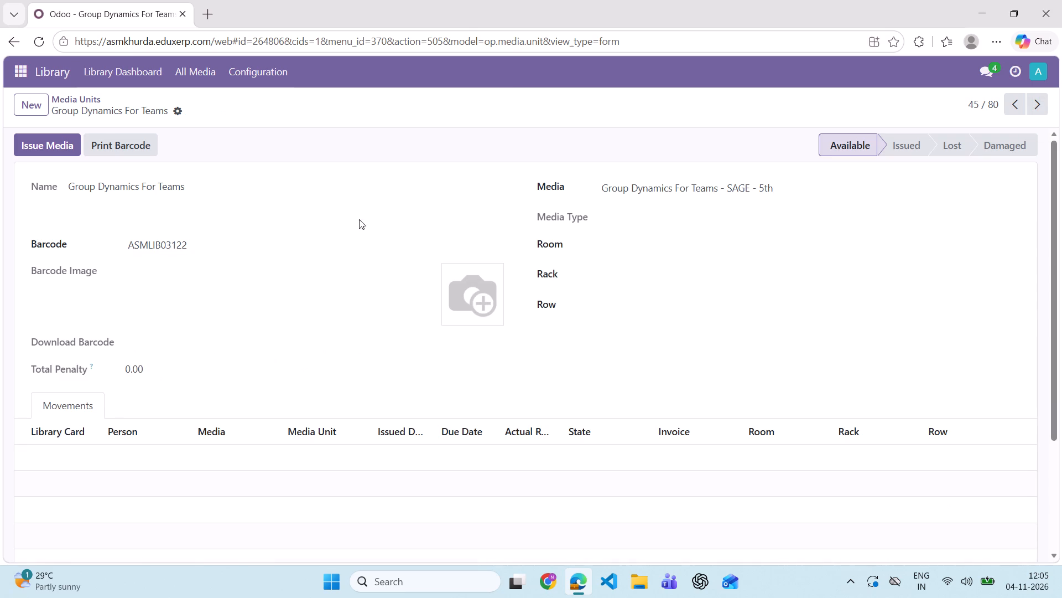
Regenerate the barcode image of this Group Dynamics For Teams unit by removing and re-entering the final 2 of ASMLIB03122, and advance to the next record.
left_click(303, 239)
key("BackSpace")
left_click(257, 149)
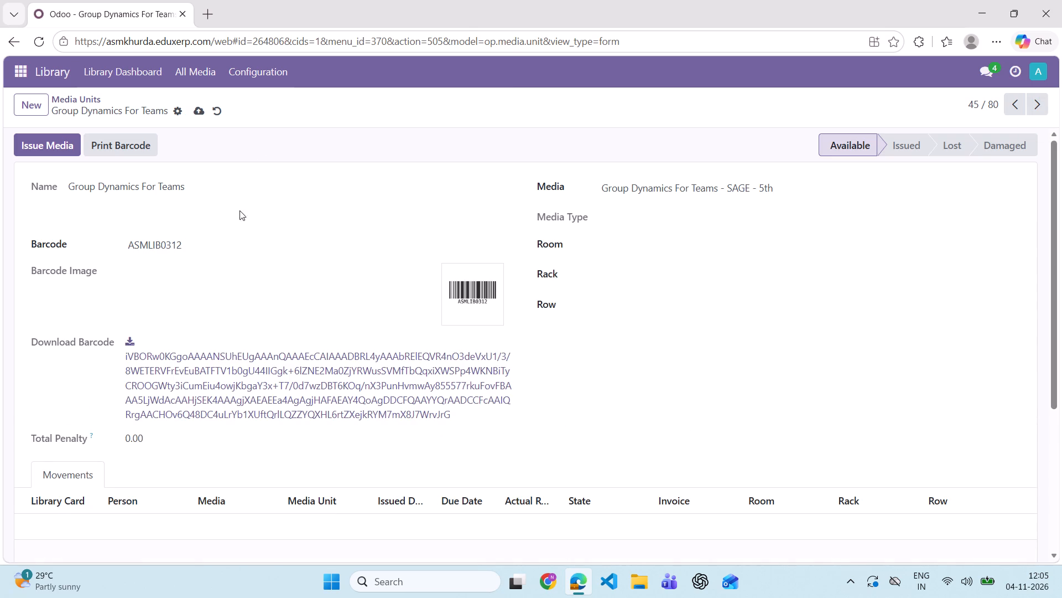
left_click(226, 257)
left_click(225, 248)
key("2")
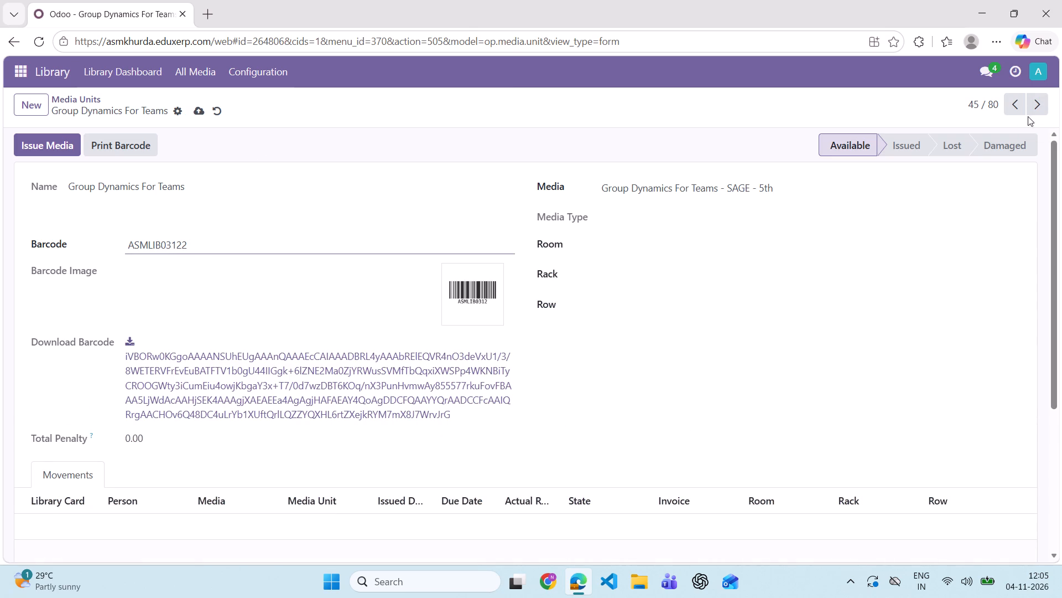
left_click(1035, 105)
Regenerate the barcode image of this Group Dynamics For Teams unit by removing and re-entering the final 1 of ASMLIB03121, and advance to the next record.
left_click(218, 236)
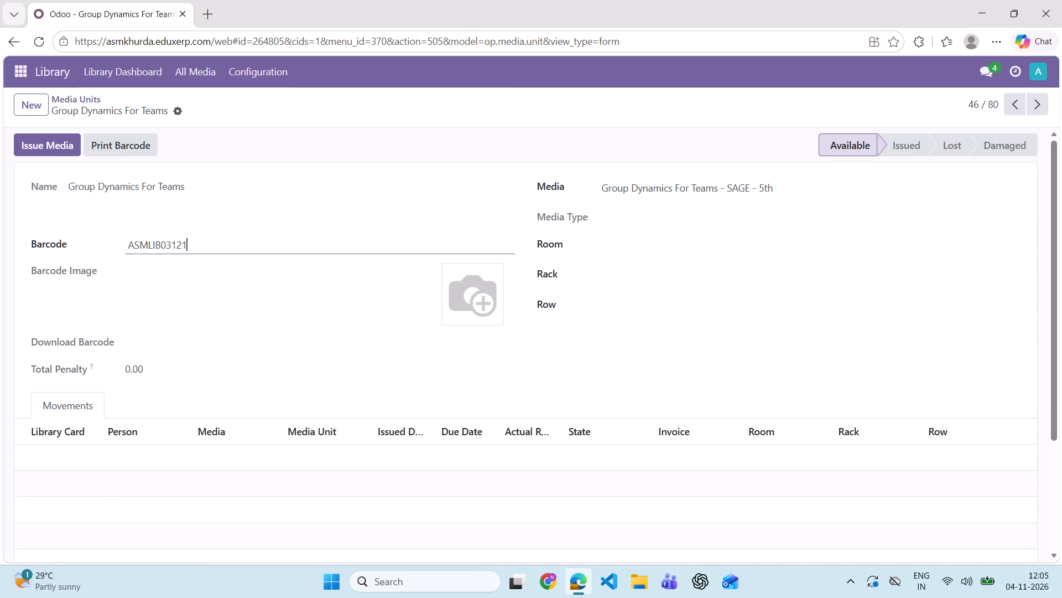
key("BackSpace")
left_click(217, 148)
left_click(223, 246)
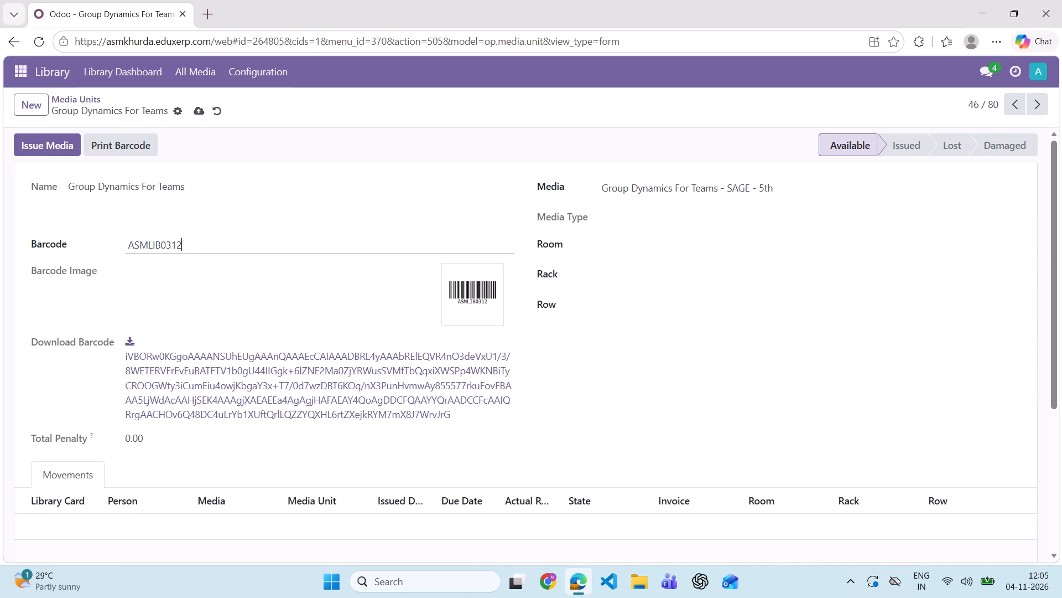
key("1")
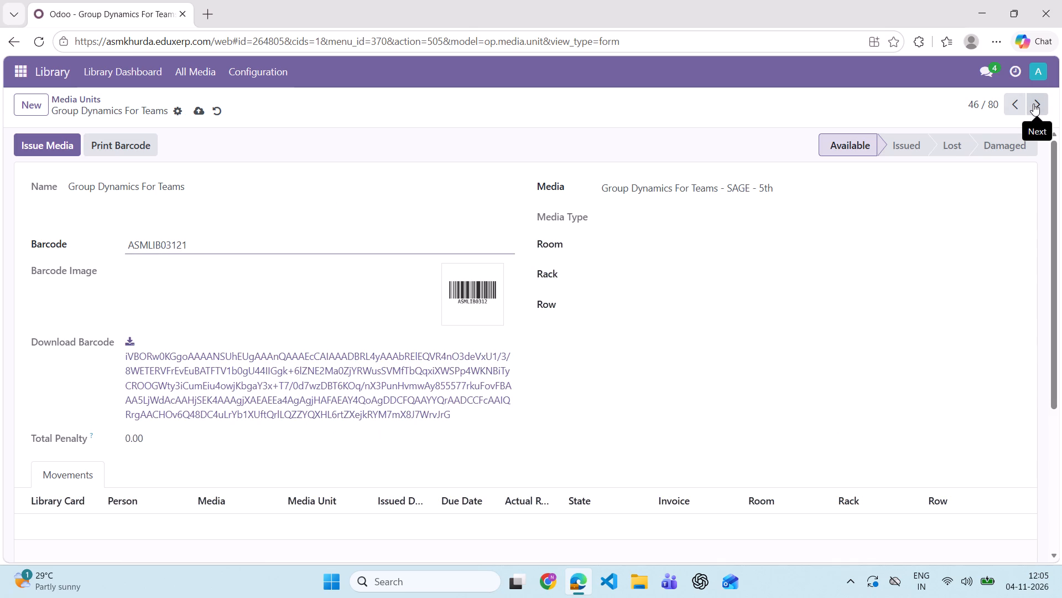
left_click(1033, 104)
Regenerate the barcode image of this Group Dynamics For Teams unit by removing and re-entering the final 0 of ASMLIB03120, and advance to the next record.
left_click(207, 245)
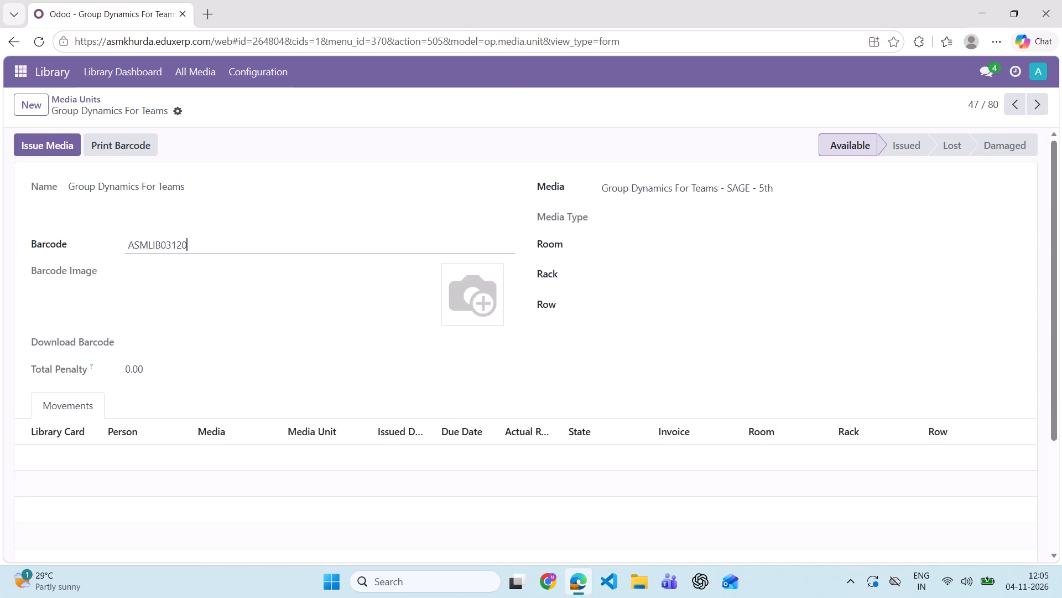
key("BackSpace")
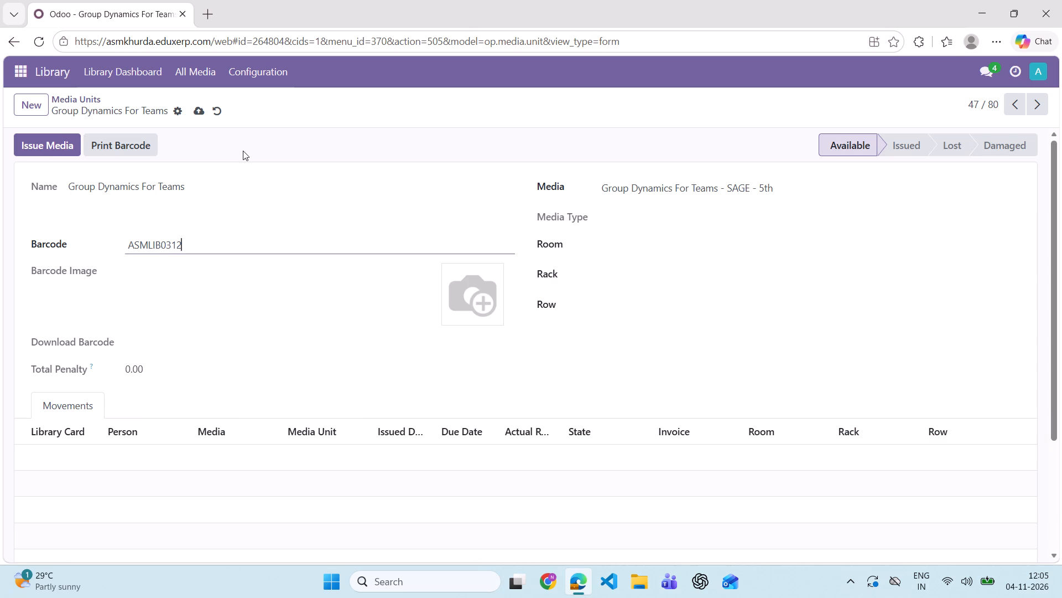
left_click(243, 149)
left_click(221, 245)
key("0")
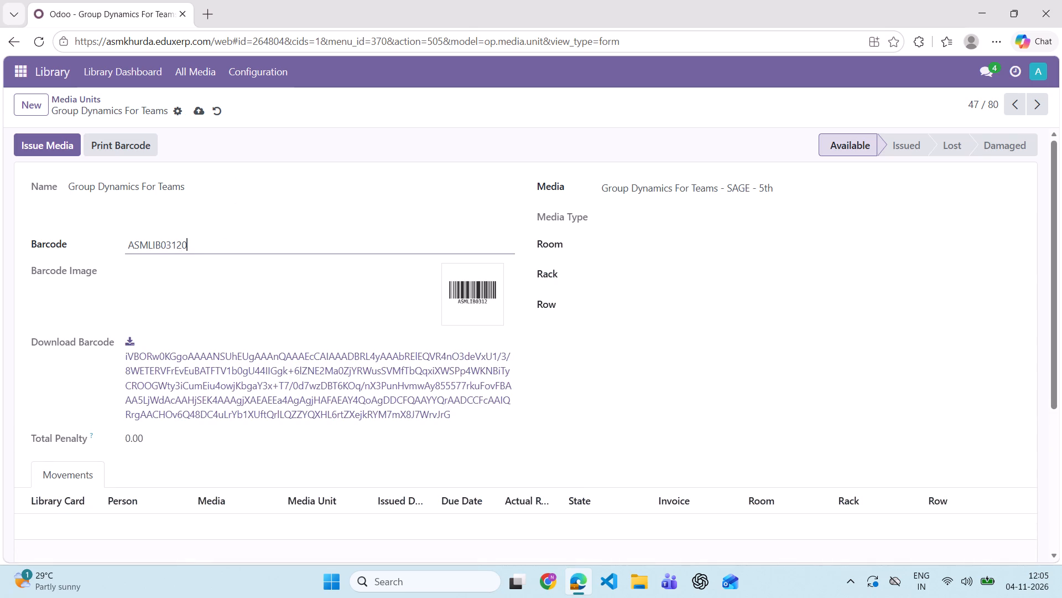
left_click(1043, 110)
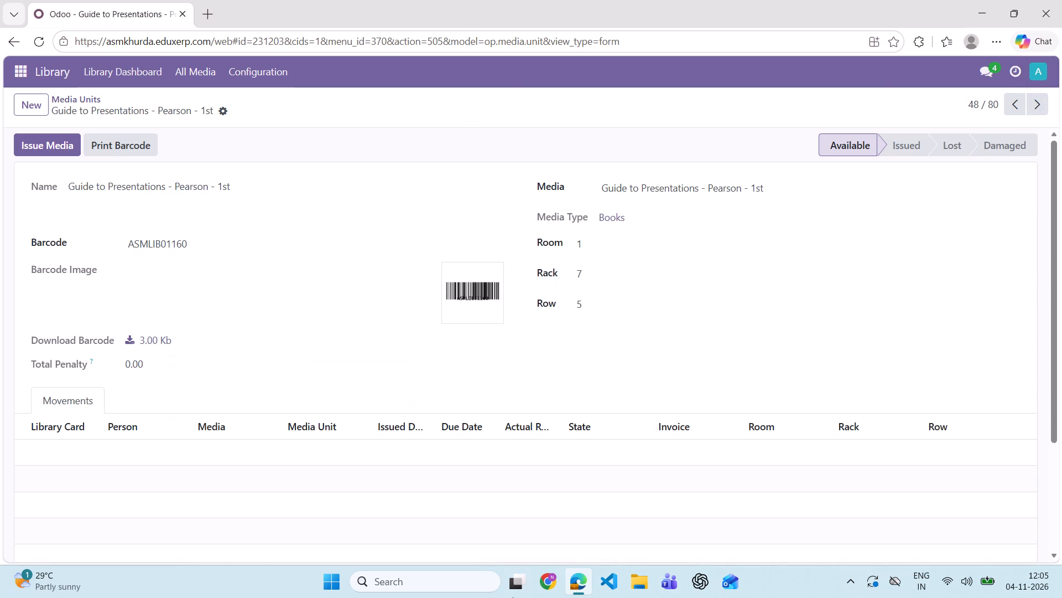
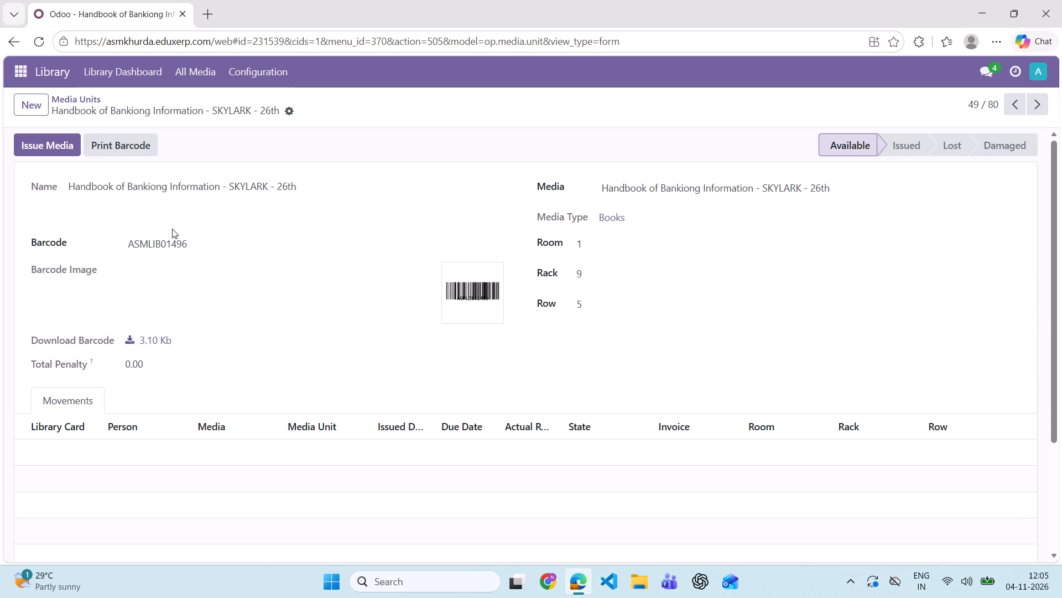
Regenerate the barcode image of this Handbook of Bankiong Information unit by removing and re-entering the final 6 of ASMLIB01496, and advance to the next record.
left_click(212, 246)
key("BackSpace")
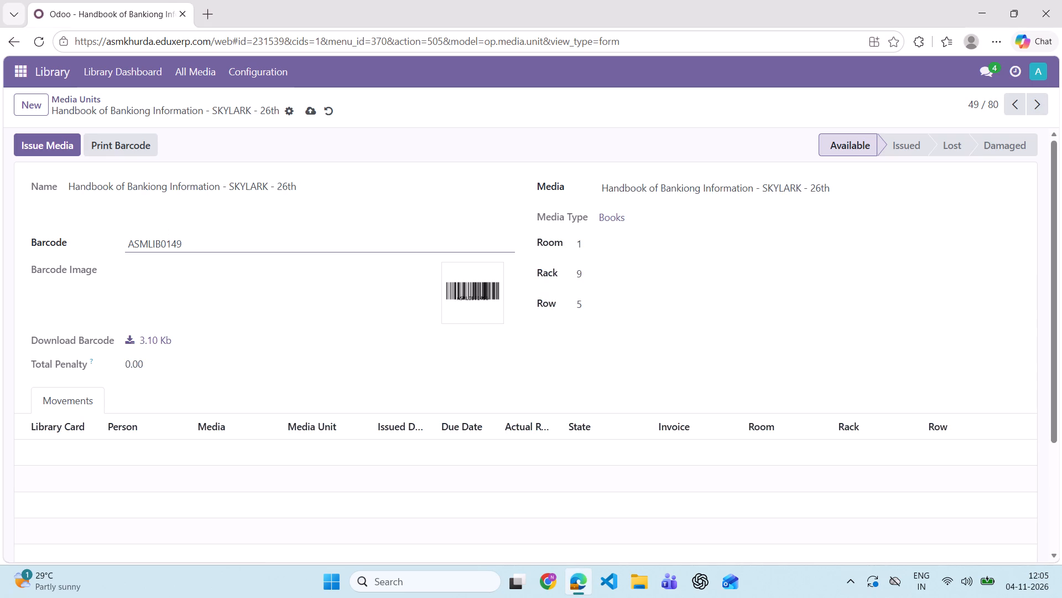
left_click(242, 146)
left_click(240, 251)
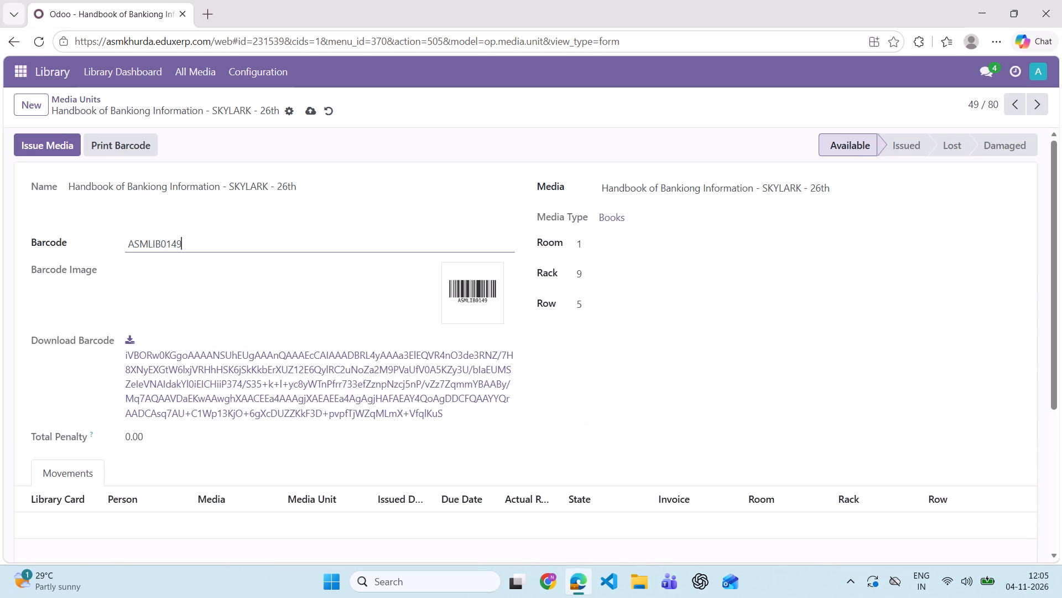
key("6")
left_click(1032, 105)
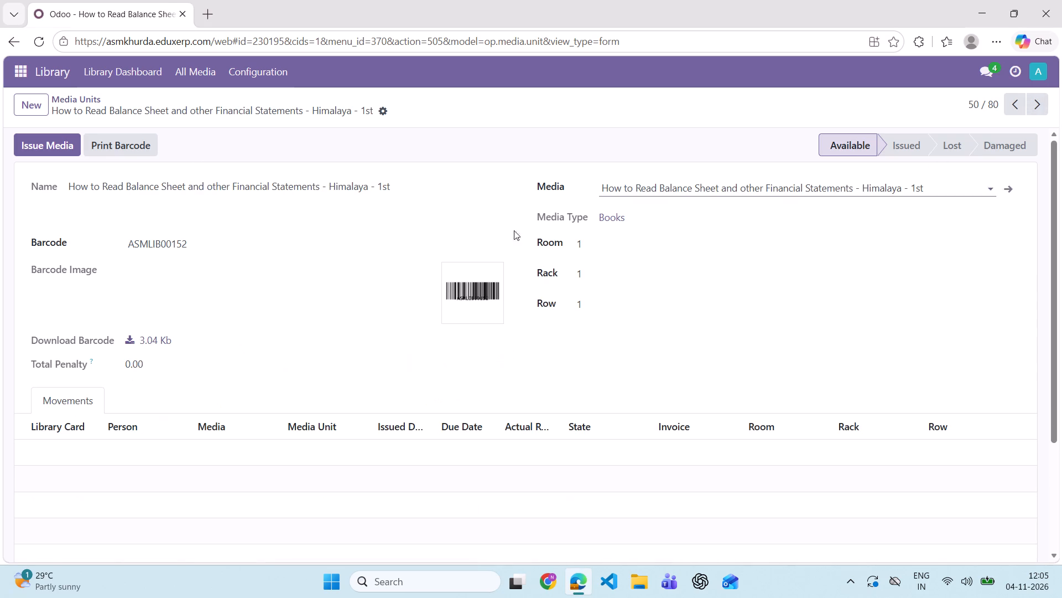
Regenerate the barcode image of the How to Read Balance Sheet unit by removing and re-entering the final 2 of ASMLIB00152, and advance one record.
left_click(206, 239)
key("BackSpace")
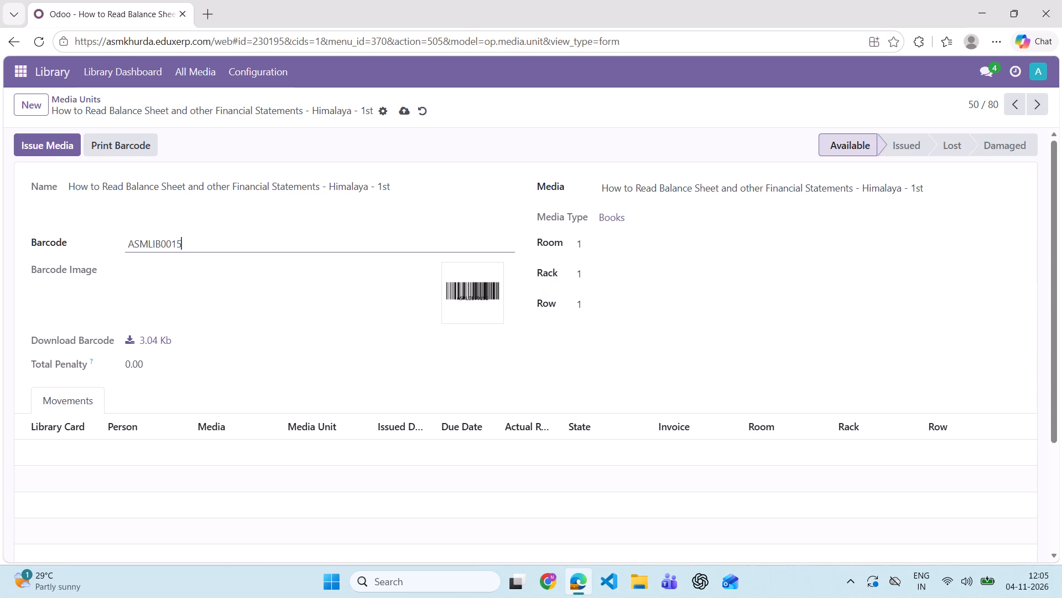
left_click(241, 136)
left_click(225, 241)
key("2")
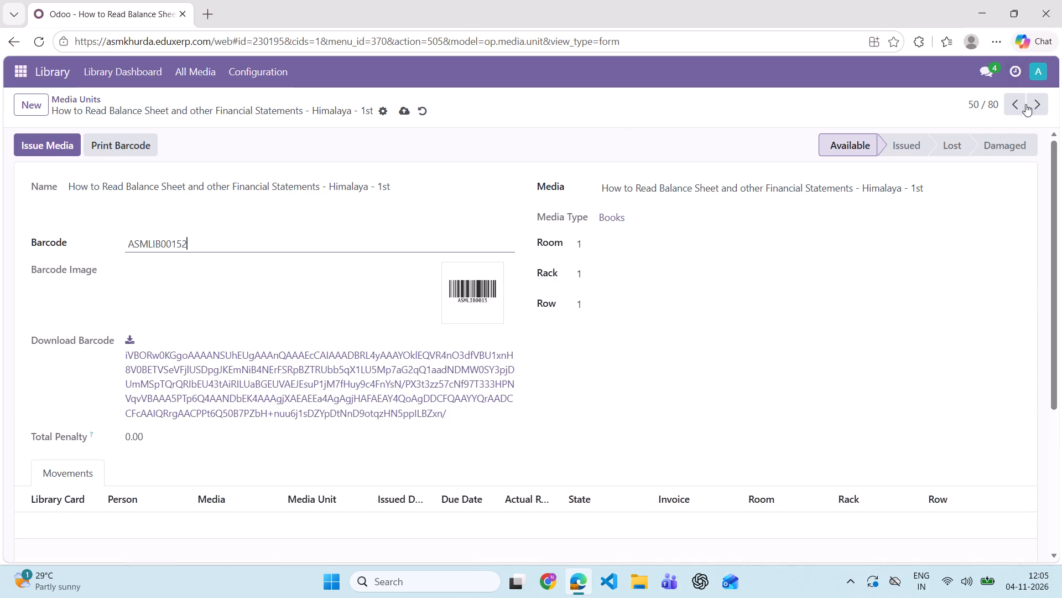
left_click(1035, 109)
Regenerate the professional sales person book unit's barcode image by removing and re-entering the final 9 of ASMLIB01029, and advance to the next record.
left_click(244, 244)
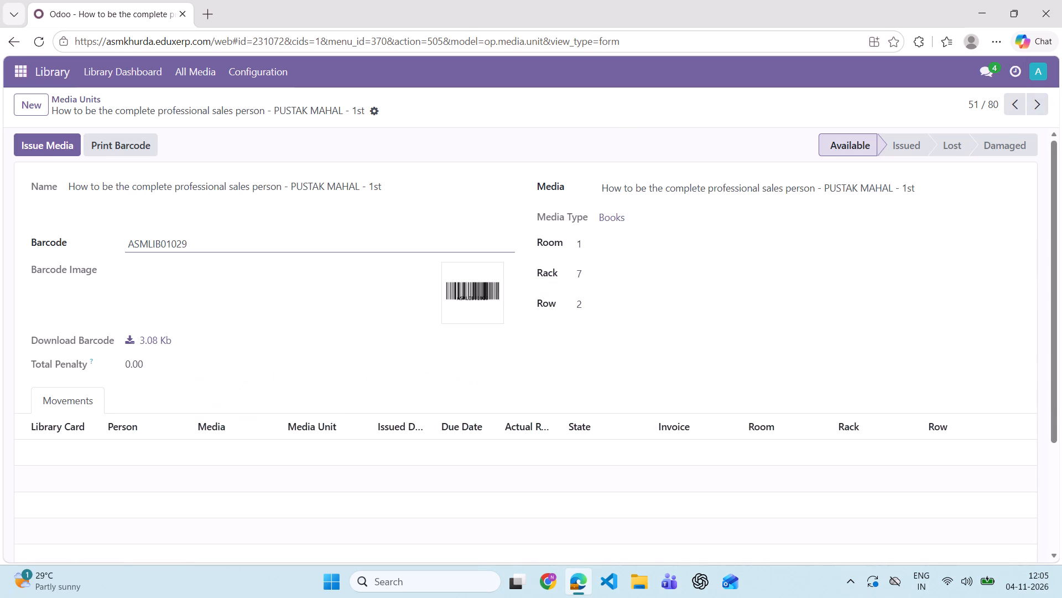
key("BackSpace")
left_click(241, 157)
left_click(228, 247)
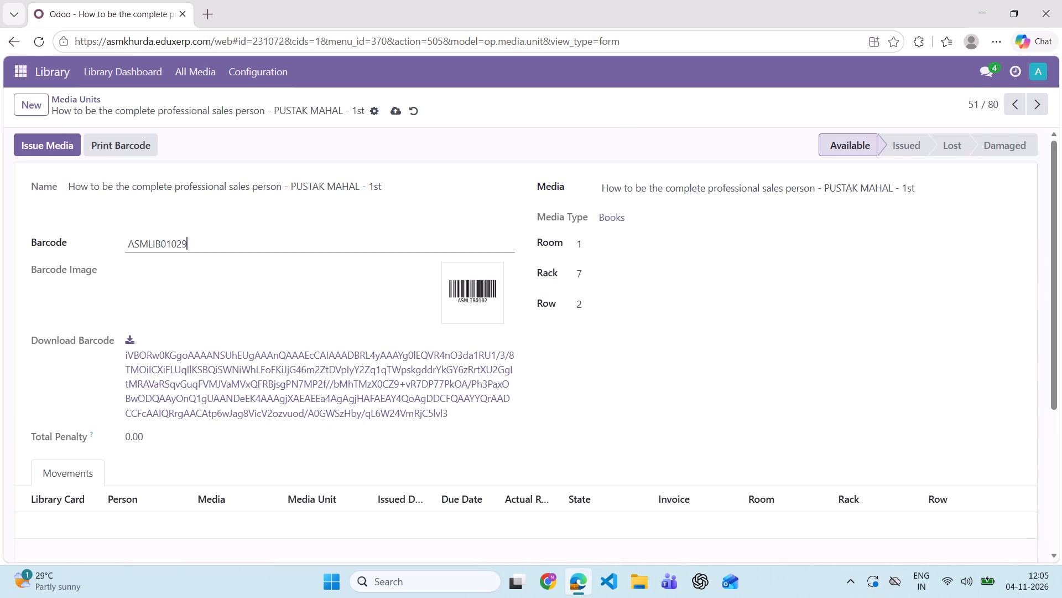
key("9")
left_click(1040, 109)
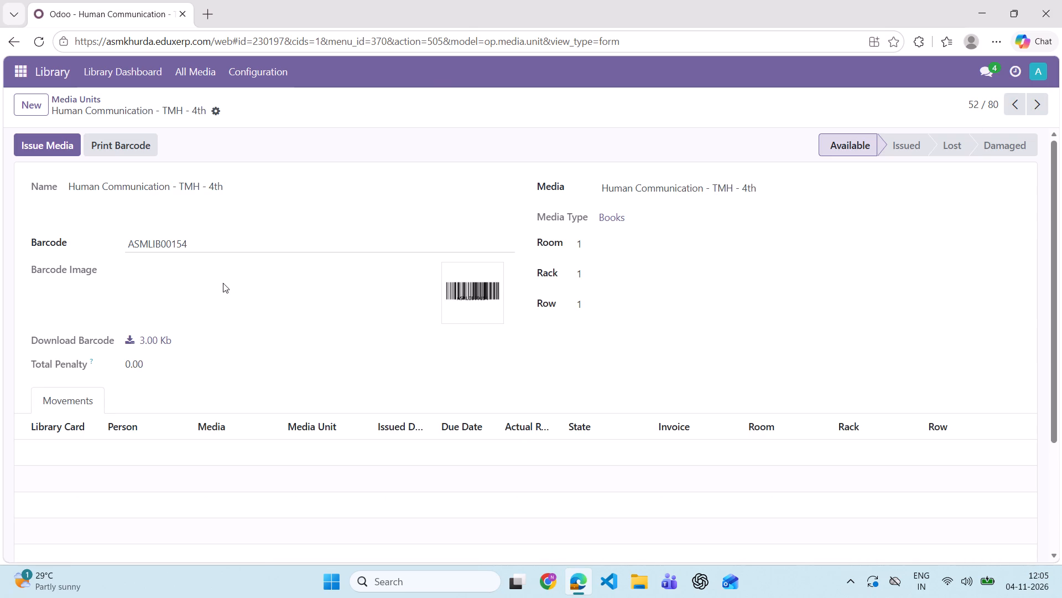
Regenerate the barcode image of this Human Communication unit by removing and re-entering the final 4 of ASMLIB00154, and advance to the next record.
left_click(237, 240)
key("BackSpace")
left_click(237, 148)
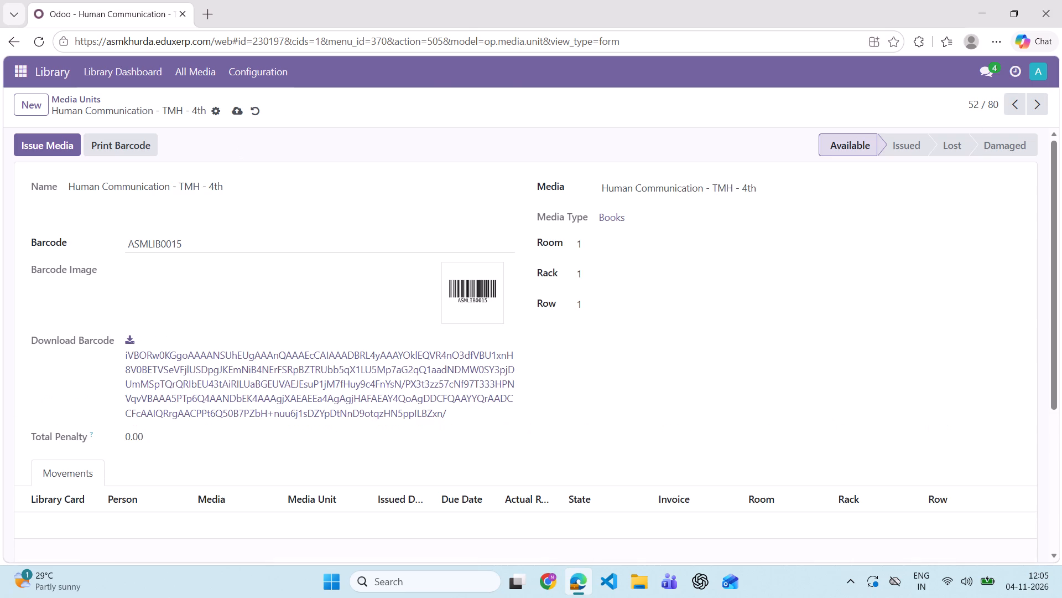
left_click(222, 247)
key("4")
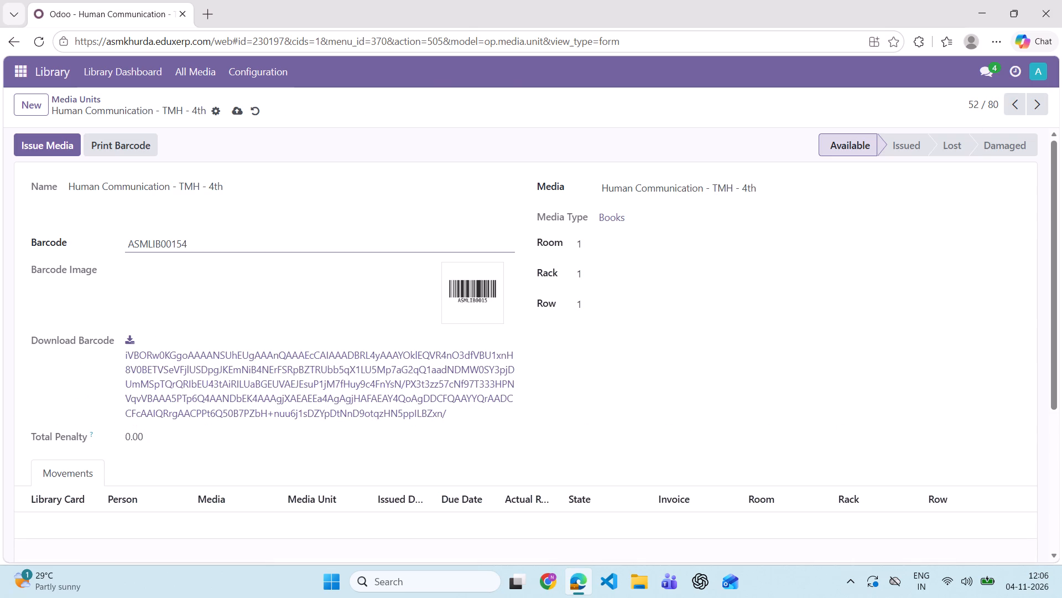
left_click(1041, 107)
Generate the barcode image of this Human Recource Management unit by removing and re-entering the final 4 of ASMLIB03194, and advance to the next record.
left_click(287, 255)
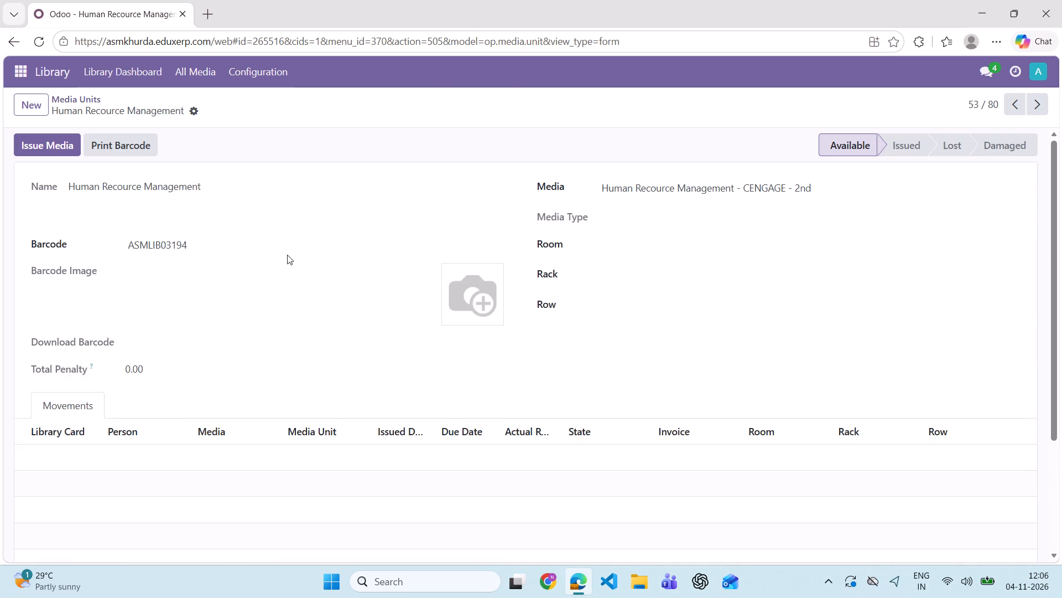
left_click(283, 249)
key("BackSpace")
left_click(269, 155)
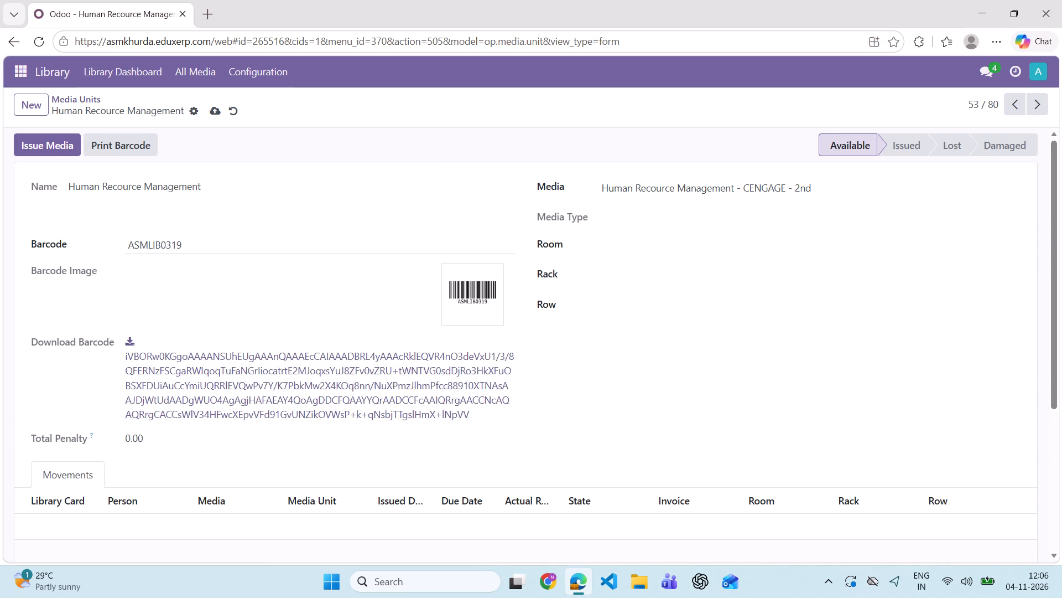
left_click(228, 234)
left_click(227, 243)
key("4")
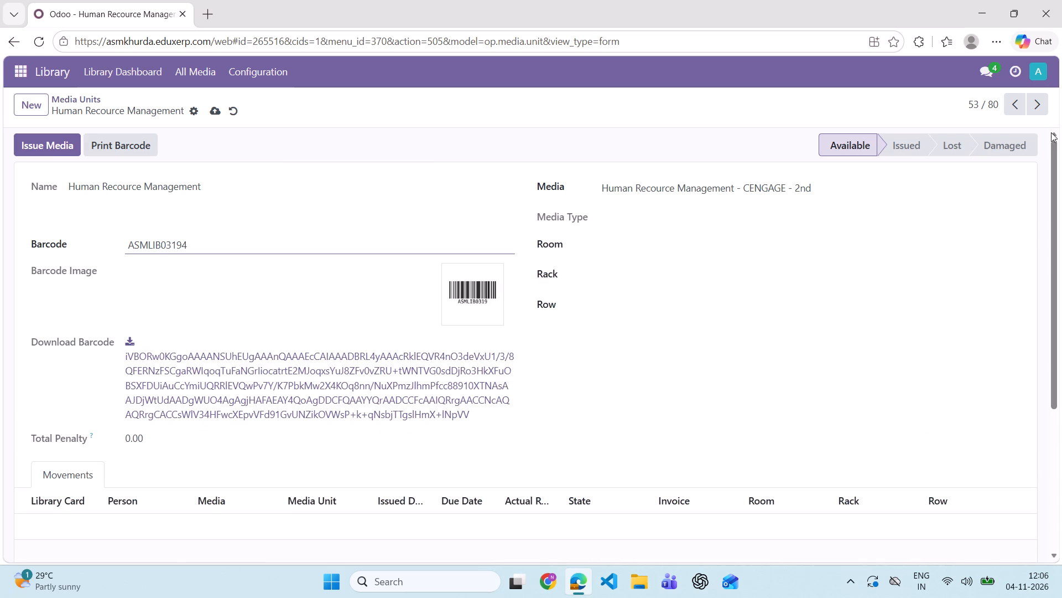
left_click(1042, 99)
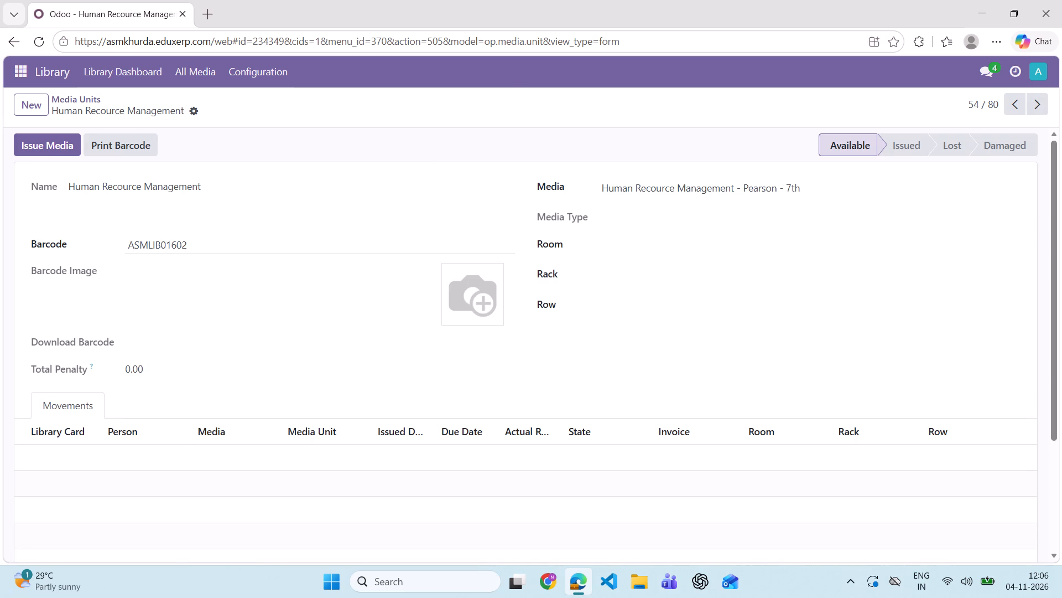
Generate the barcode image of this Human Recource Management unit by removing and re-entering the final 2 of ASMLIB01602, and advance to the next record.
left_click(297, 243)
key("BackSpace")
left_click(280, 145)
left_click(222, 245)
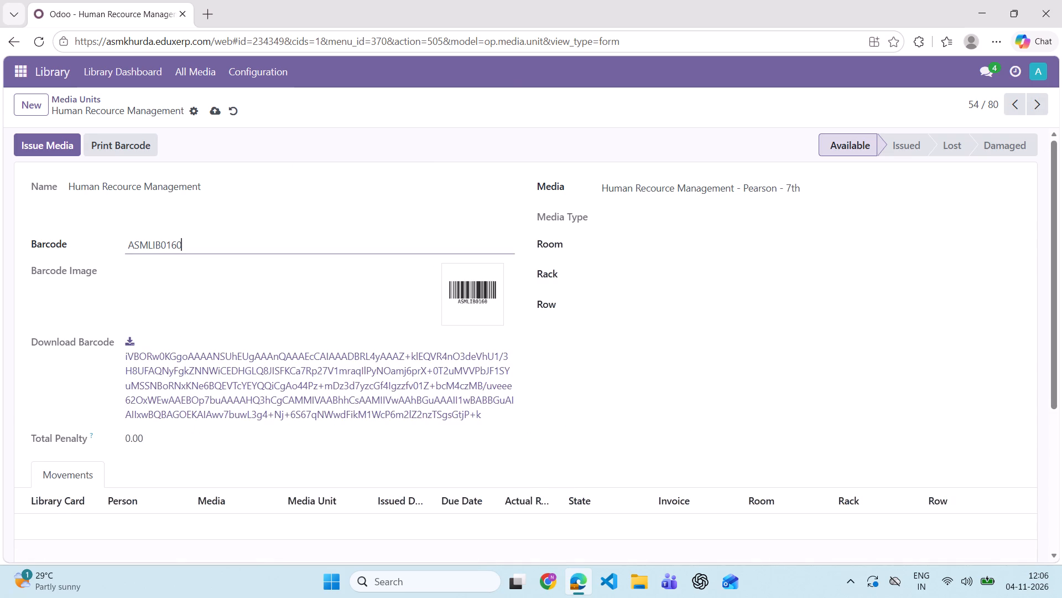
key("2")
left_click(1040, 107)
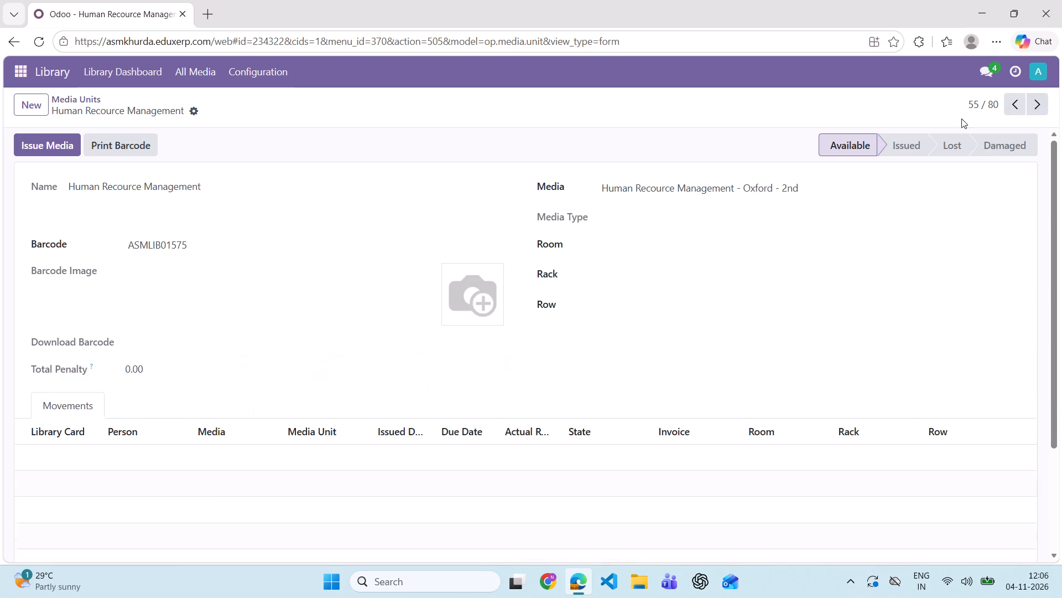
Generate the barcode image of this Human Recource Management unit by removing and re-entering the final 5 of ASMLIB01575, and advance to the next record.
left_click(309, 250)
key("BackSpace")
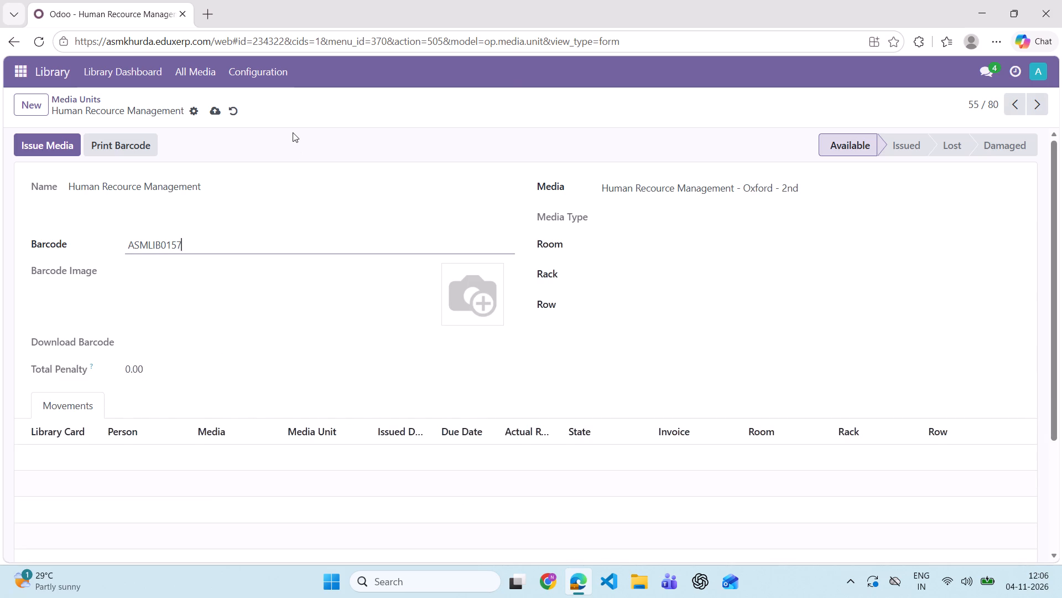
left_click(293, 132)
left_click(230, 247)
key("5")
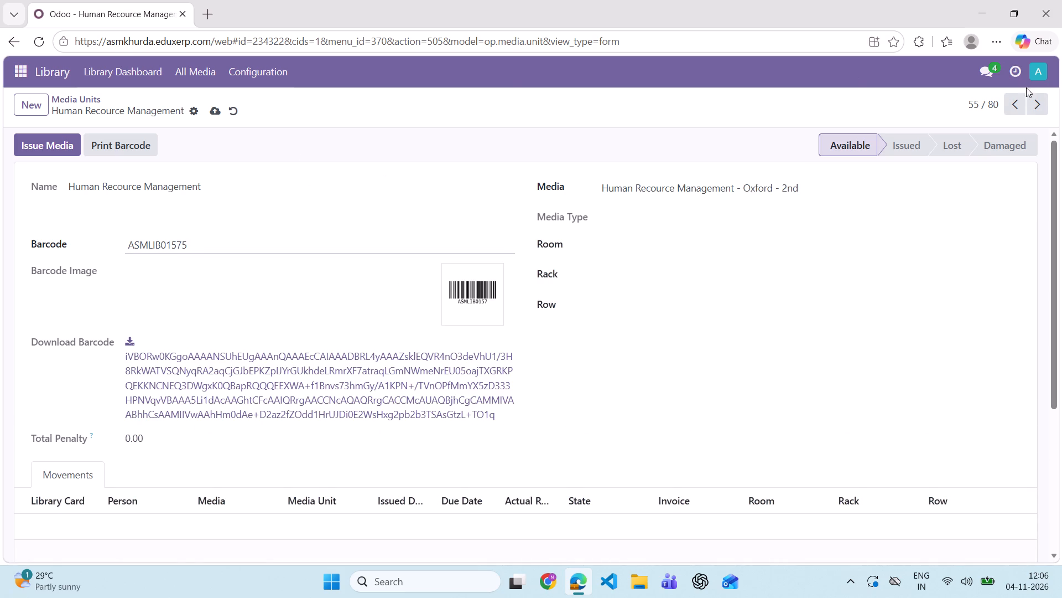
left_click(1044, 107)
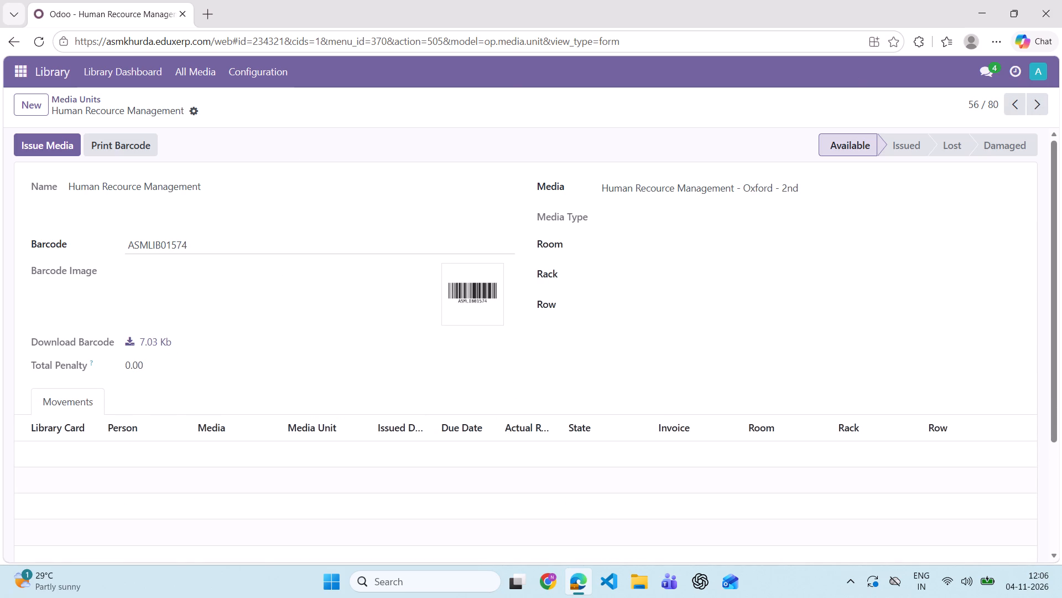
Regenerate the barcode image of this Human Recource Management unit by removing and re-entering the final 4 of ASMLIB01574, and advance to the next record.
left_click(267, 246)
key("BackSpace")
left_click(248, 147)
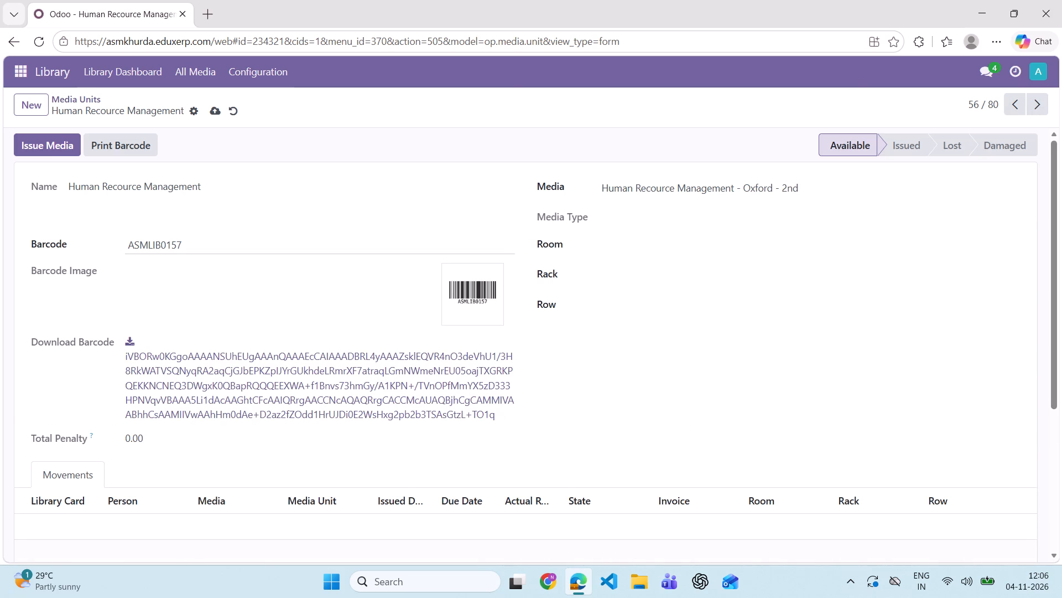
left_click(216, 247)
key("4")
left_click(1036, 102)
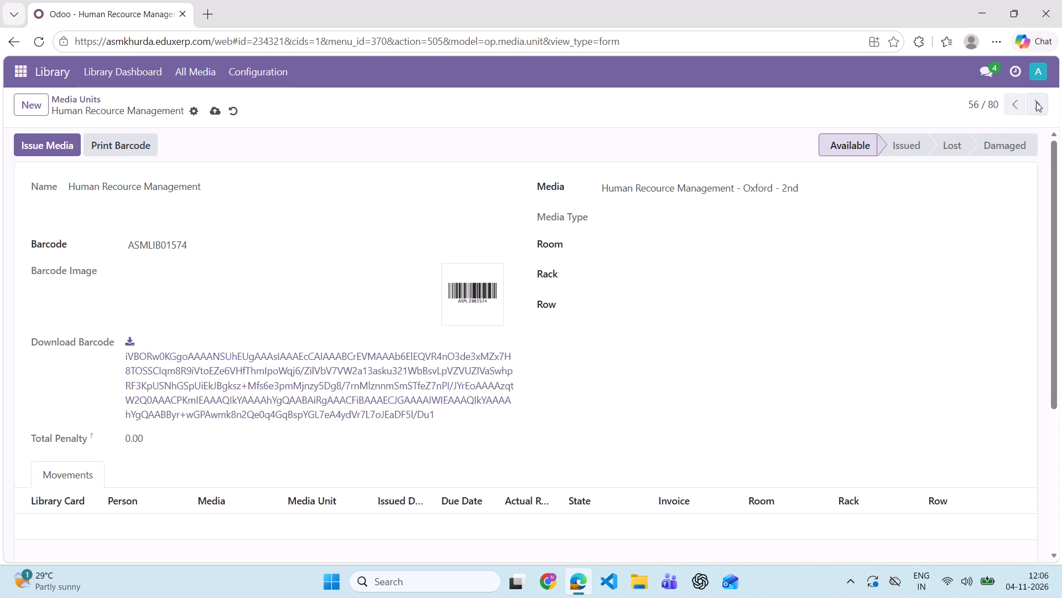
Regenerate the barcode image of this Human Recource Management unit by removing and re-entering the final 3 of ASMLIB03193, and advance to the next record.
left_click(262, 248)
key("BackSpace")
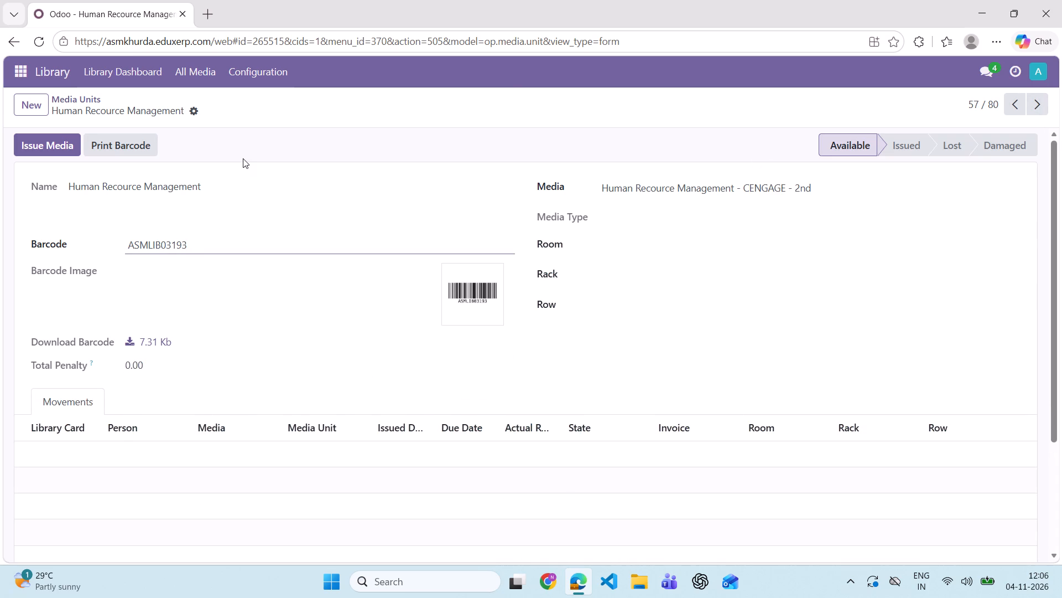
left_click(243, 158)
left_click(216, 247)
key("3")
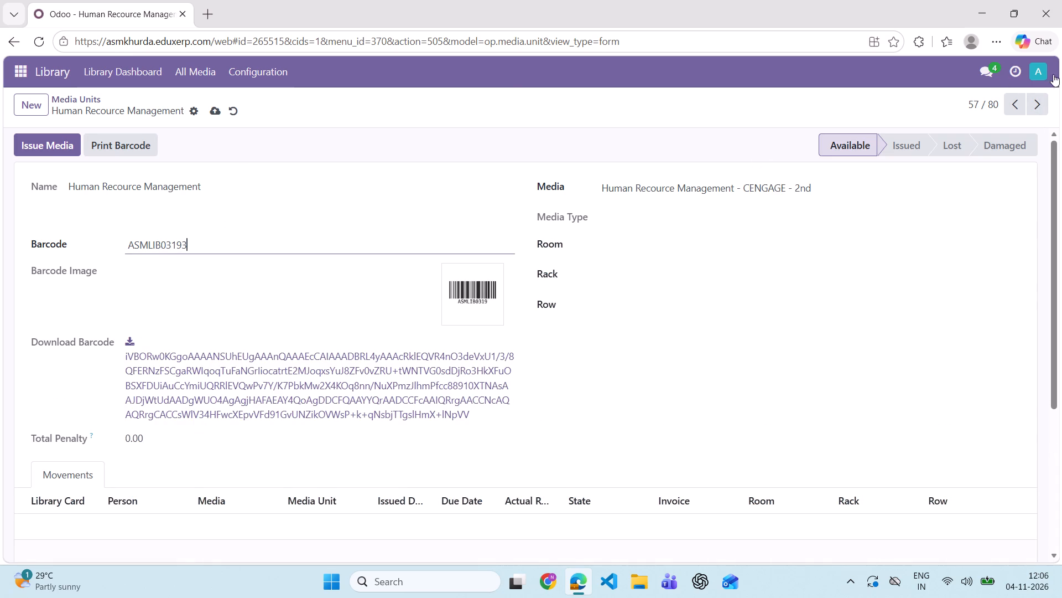
left_click(1035, 103)
Go back to the ASMLIB03193 unit to check its barcode image, and move forward past ASMLIB03256 to the record after it.
left_click(214, 250)
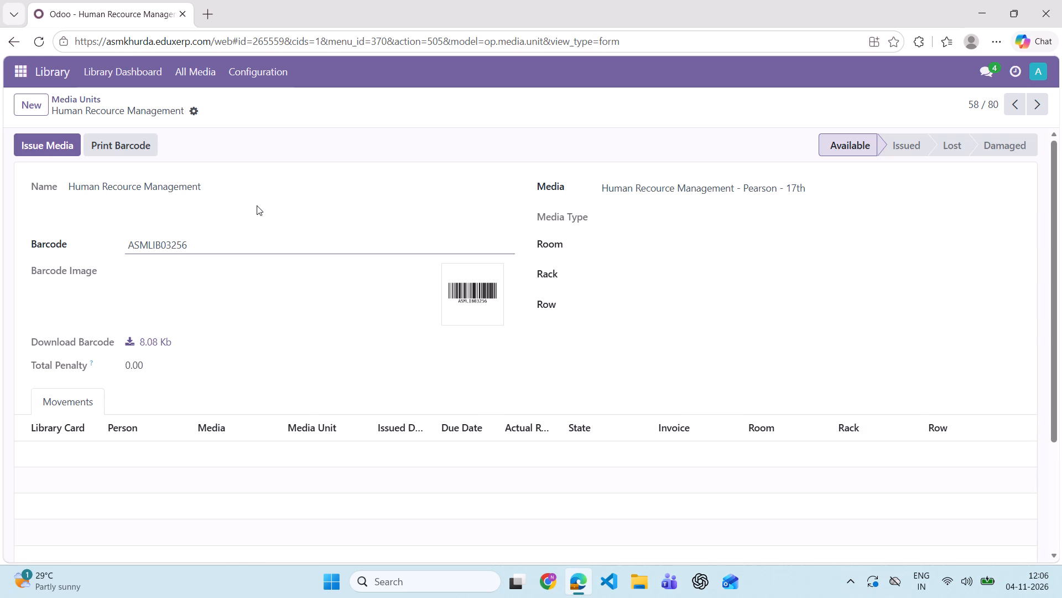
left_click(1008, 101)
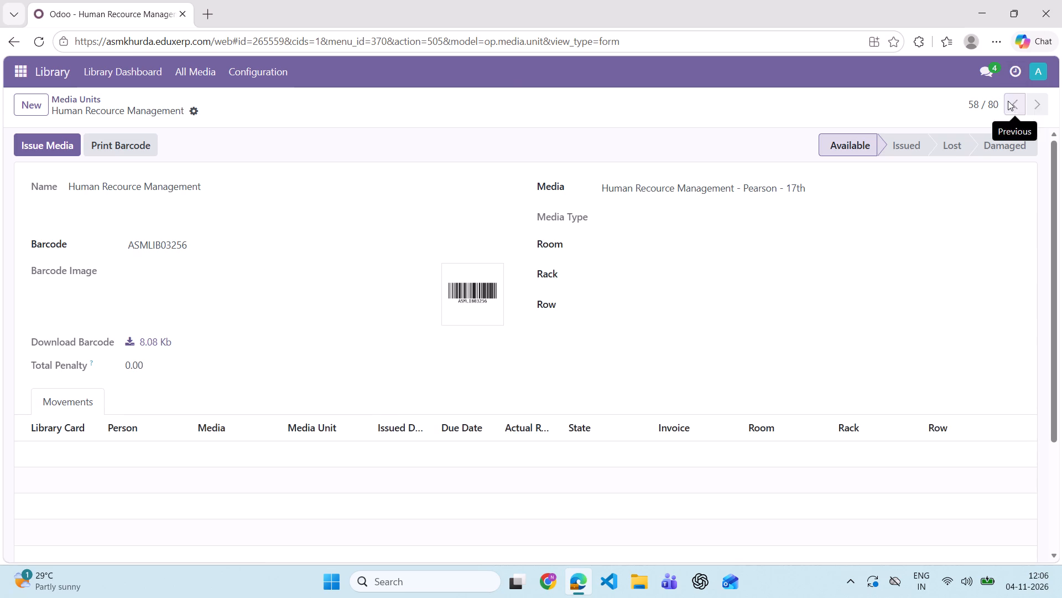
left_click(1042, 101)
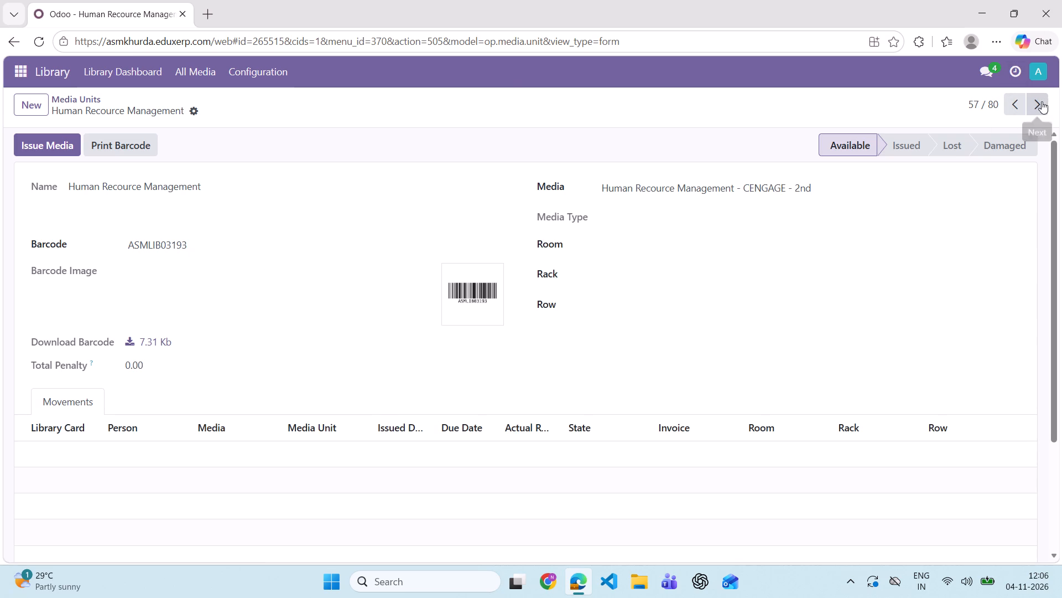
left_click(1042, 101)
Generate the barcode image of this Human Recource Management unit by removing and re-entering the final 2 of ASMLIB03242, and advance to the next record.
left_click(325, 246)
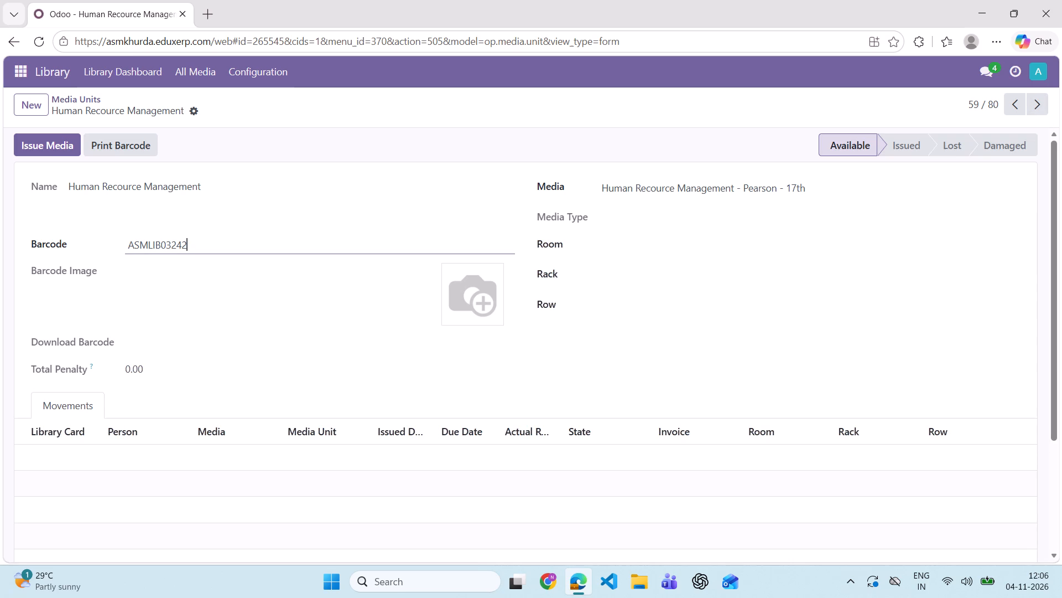
key("BackSpace")
left_click(293, 148)
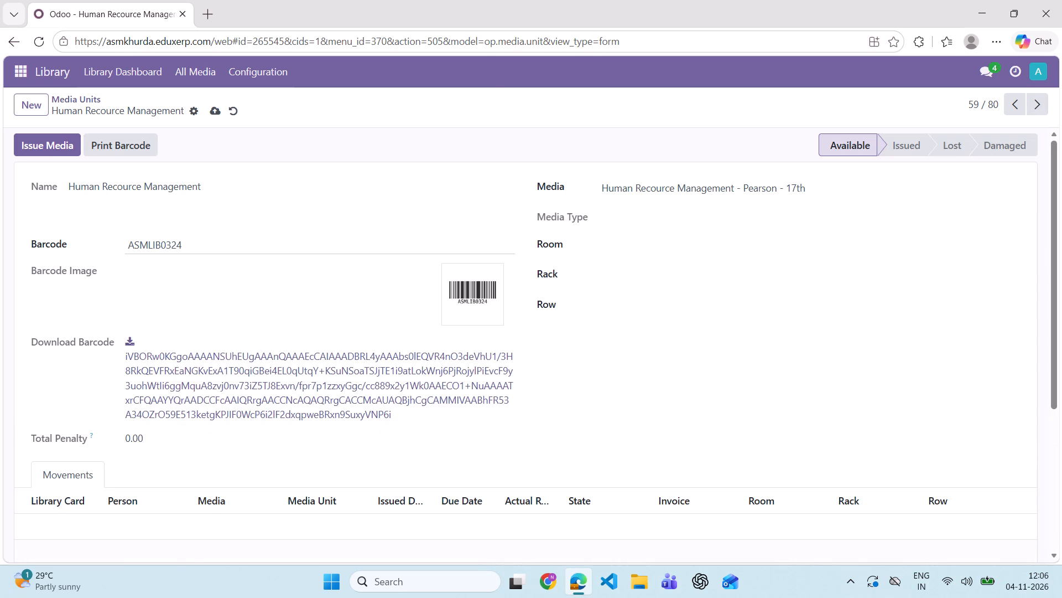
left_click(258, 244)
key("2")
left_click(1038, 105)
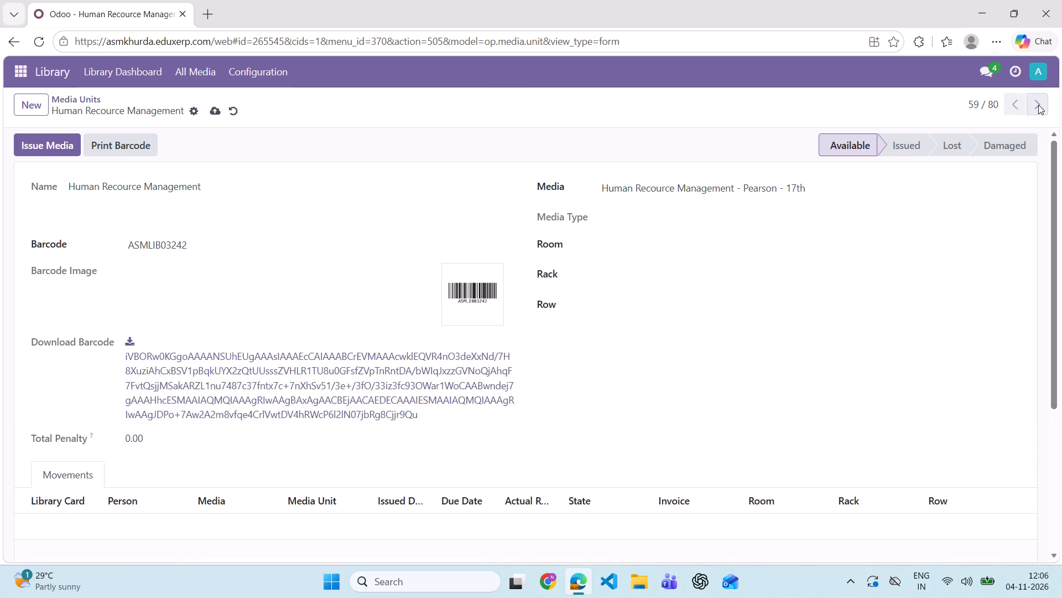
Regenerate the barcode image of this Human Recource Management unit by removing and re-entering the final 5 of ASMLIB03255, and advance to the next record.
left_click(226, 245)
key("BackSpace")
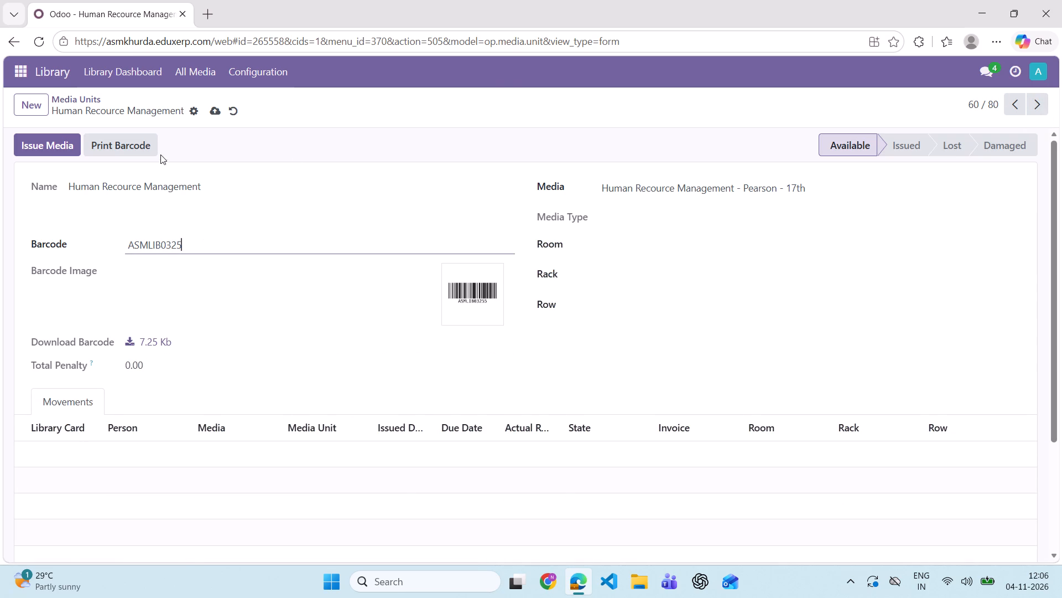
left_click(203, 168)
left_click(200, 244)
key("5")
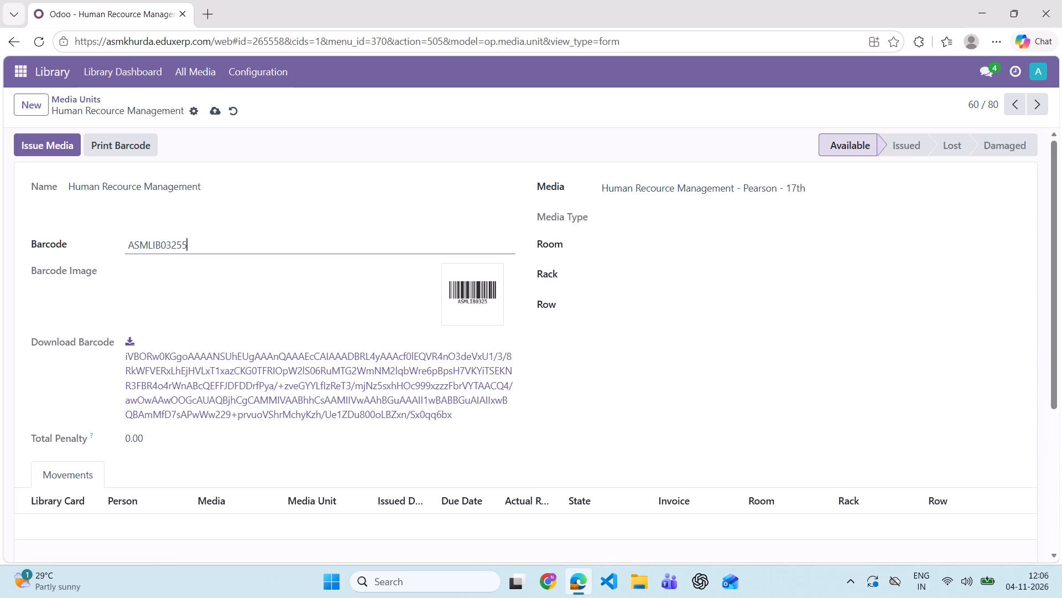
left_click(1030, 111)
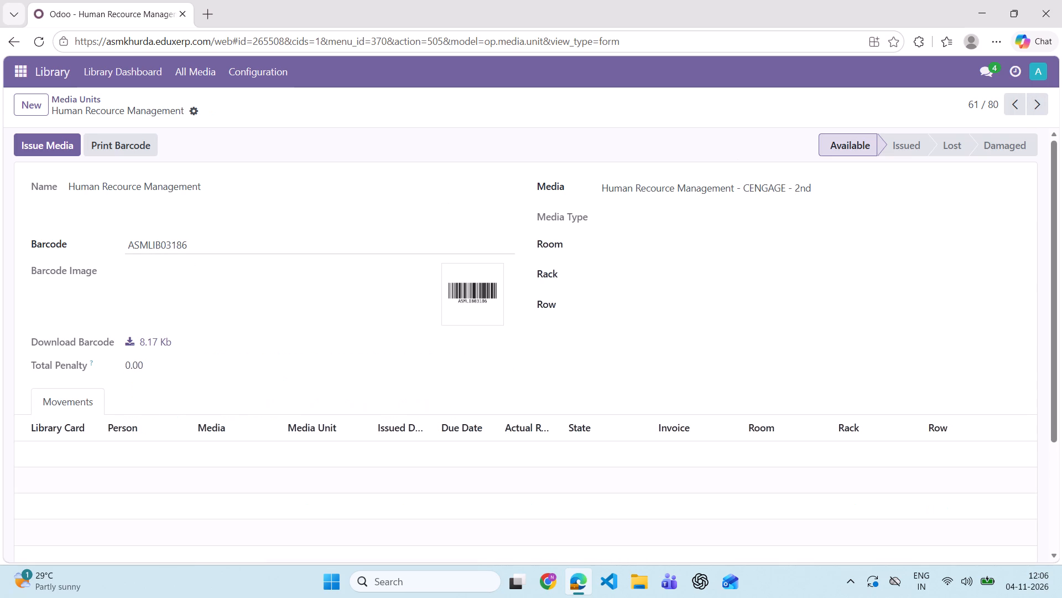
Regenerate the barcode image of this Human Recource Management unit by removing and re-entering the final 6 of ASMLIB03186, and advance to the next record.
left_click(204, 245)
key("BackSpace")
left_click(213, 135)
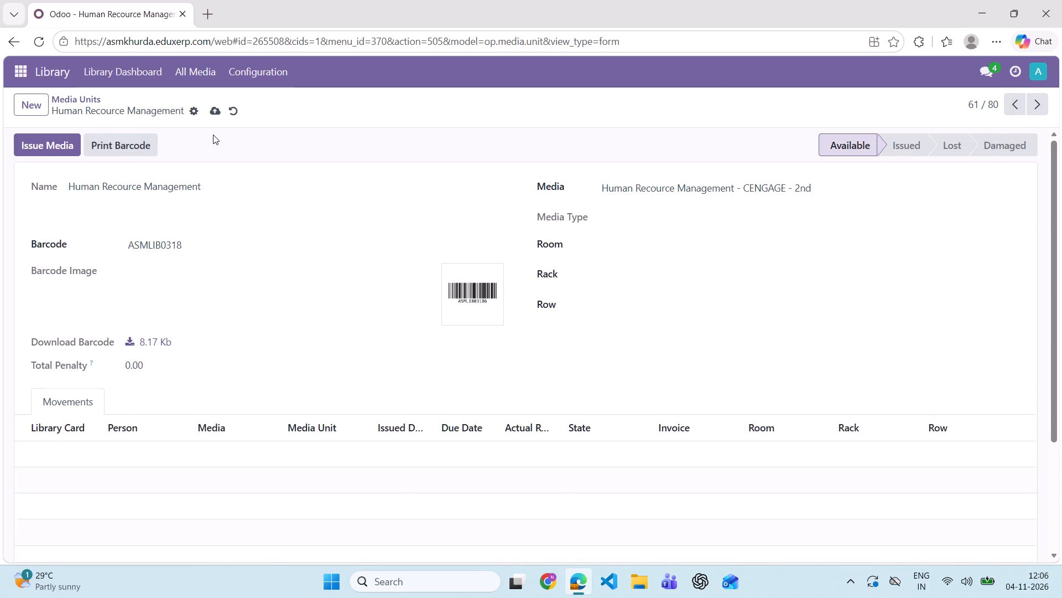
left_click(205, 248)
key("6")
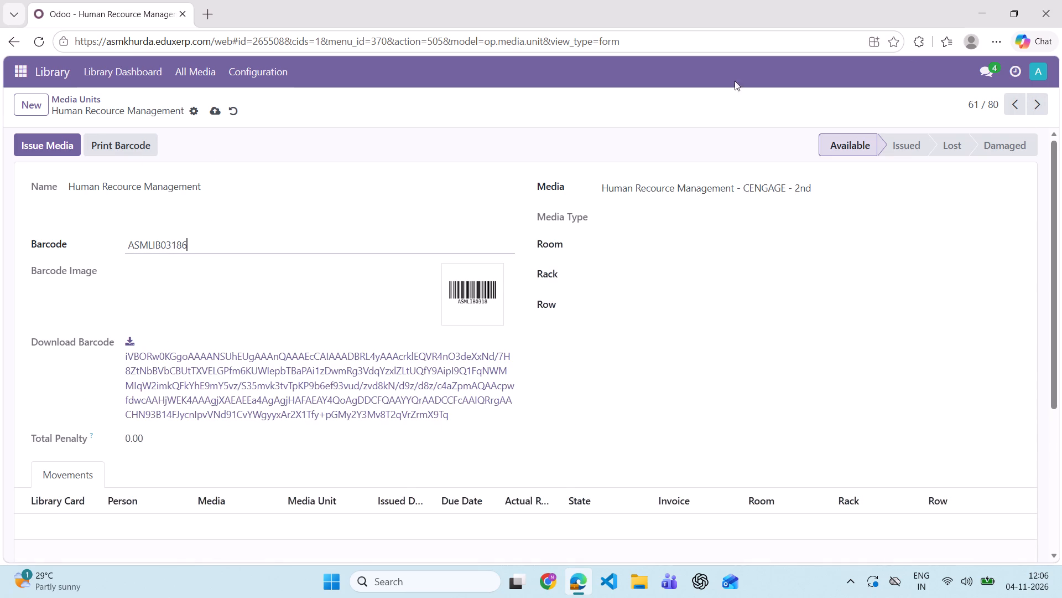
left_click(1036, 107)
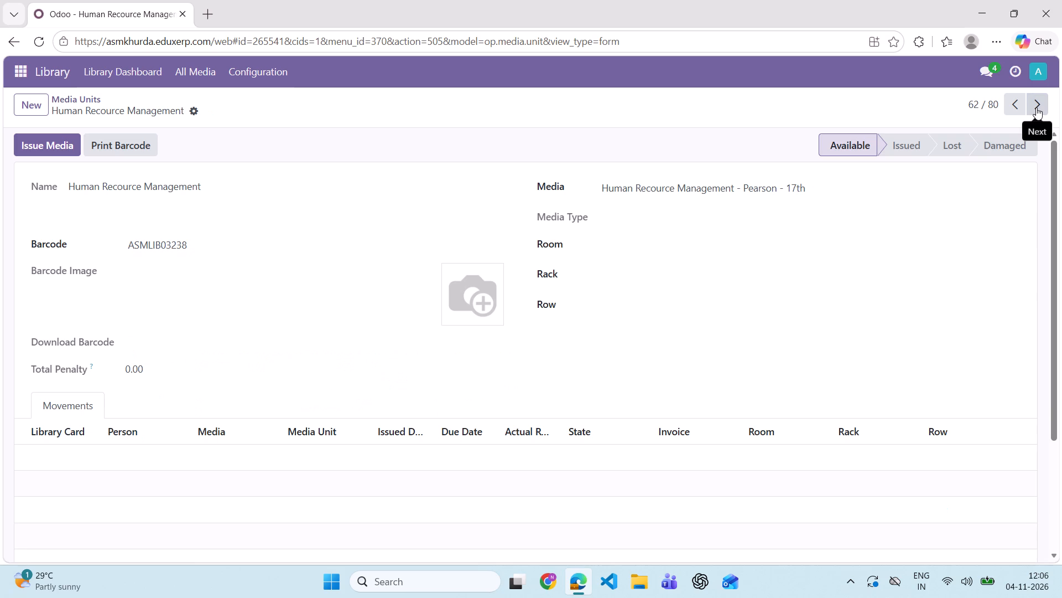
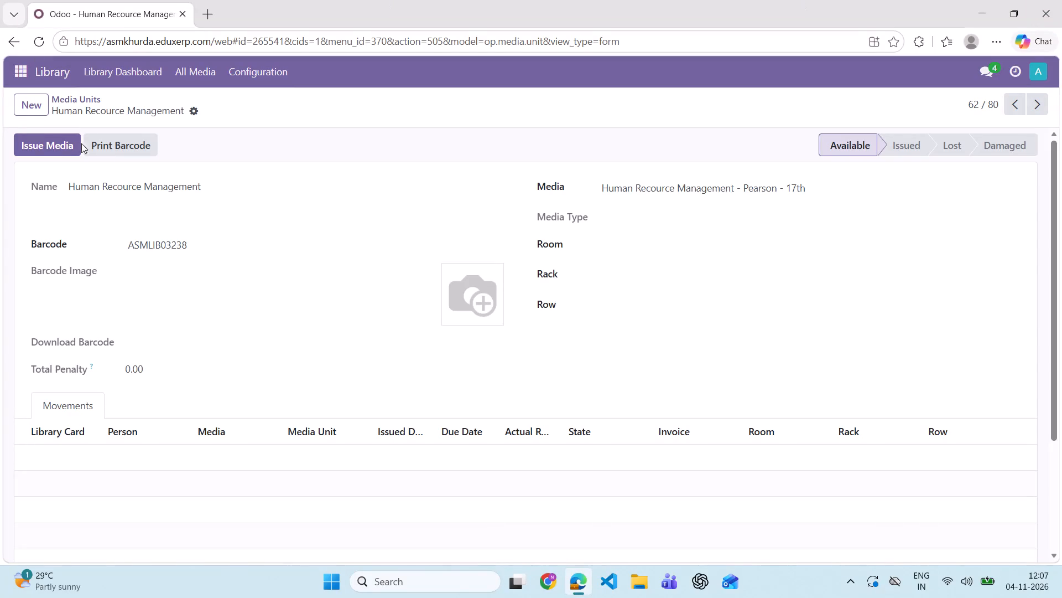
Generate the barcode image of this Human Recource Management unit by removing and re-entering the final 8 of ASMLIB03238, and advance to the next record.
left_click(211, 254)
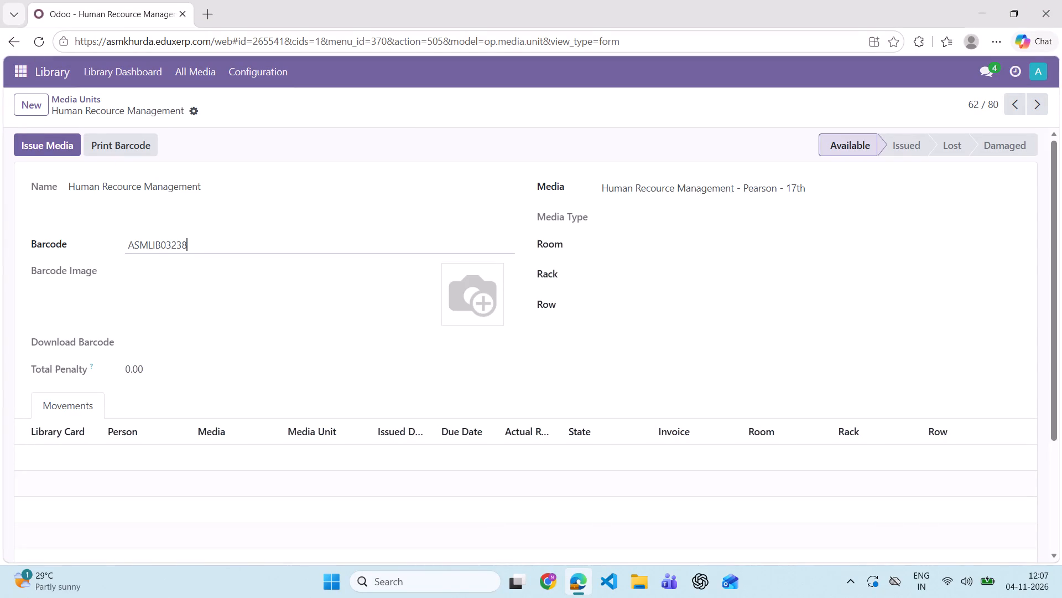
key("BackSpace")
left_click(203, 138)
left_click(215, 242)
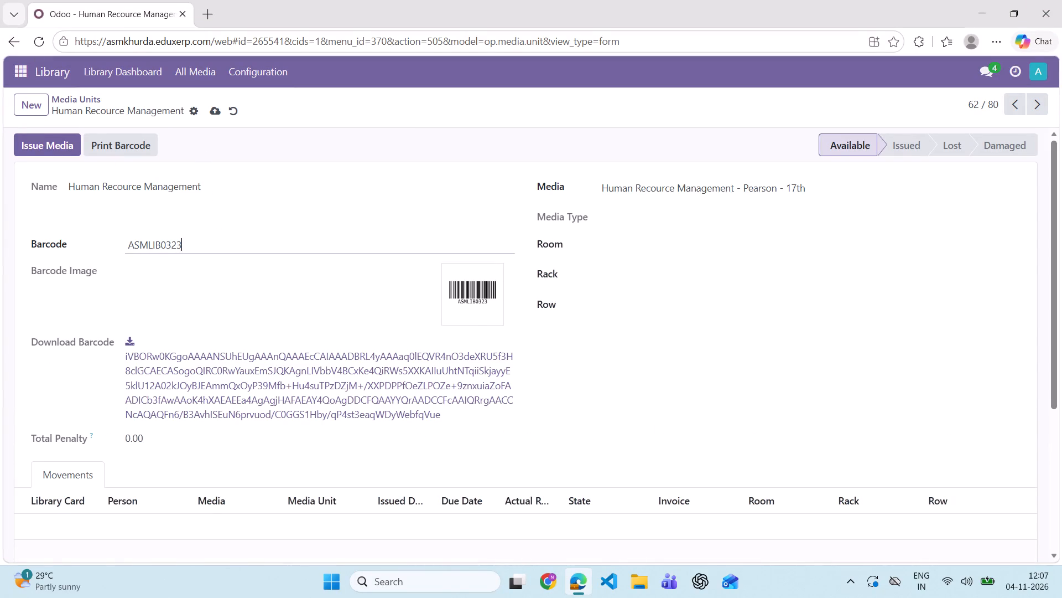
key("8")
left_click(1038, 107)
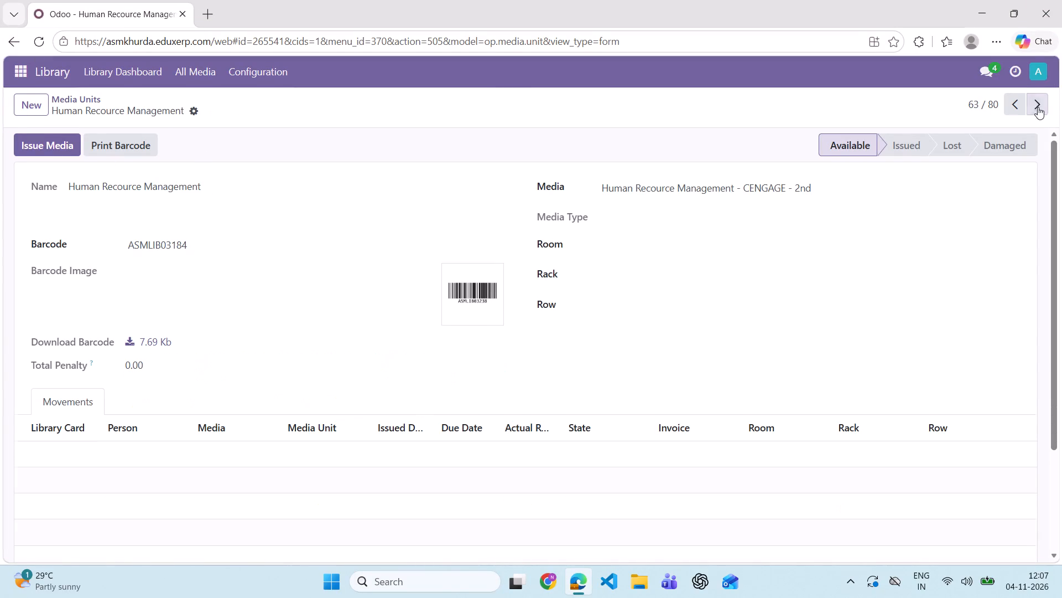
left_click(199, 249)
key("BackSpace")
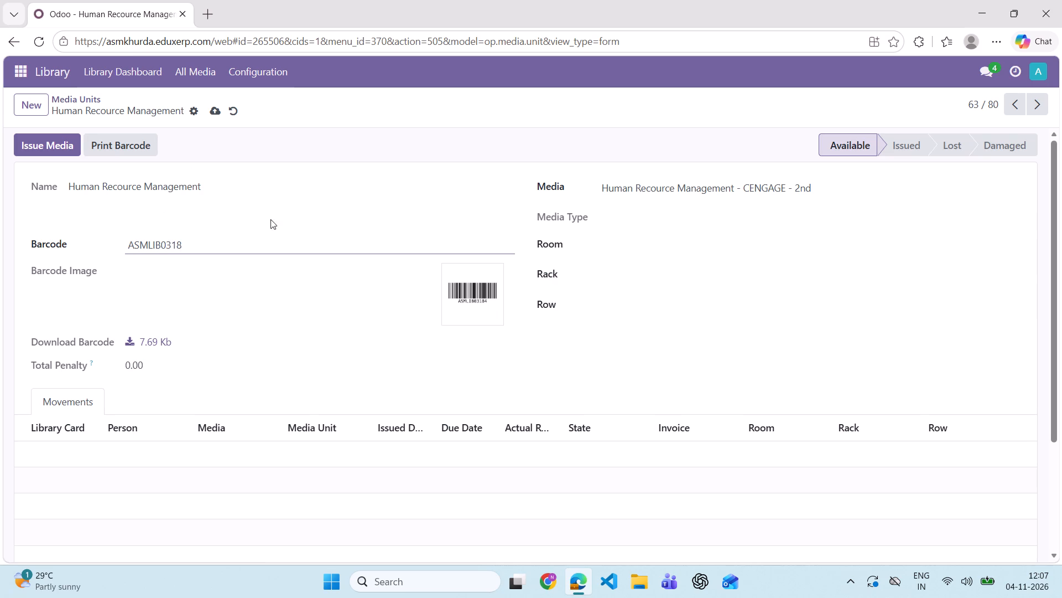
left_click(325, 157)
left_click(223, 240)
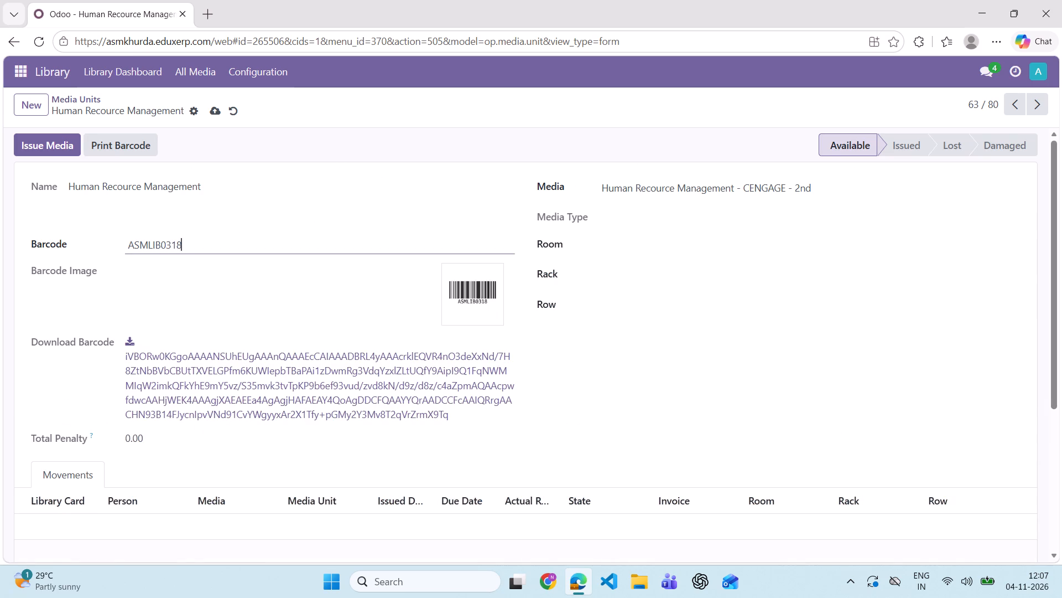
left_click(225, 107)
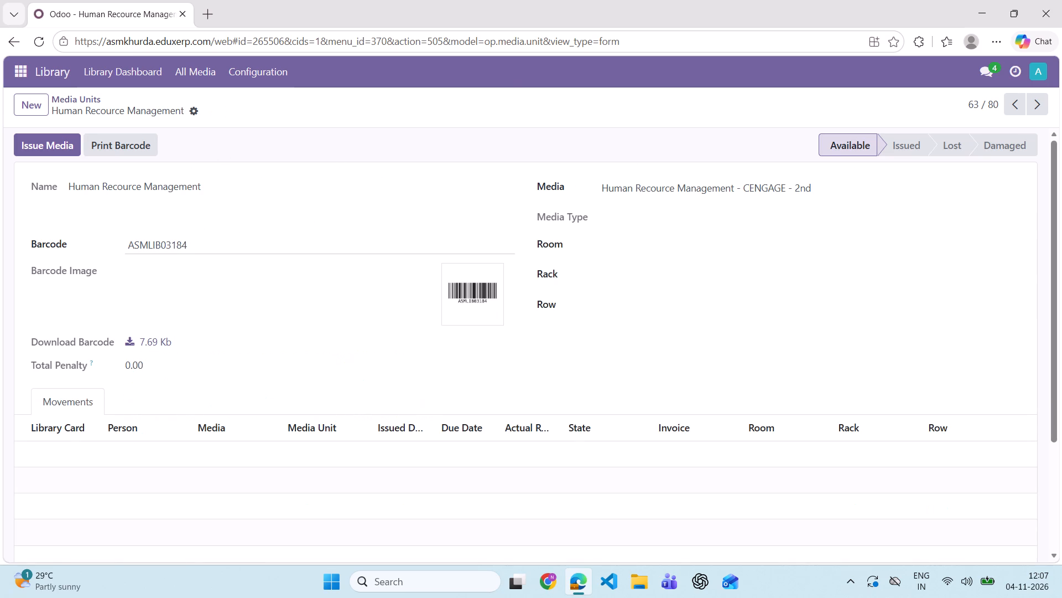
Regenerate the barcode image of this Human Recource Management unit by removing and re-entering the final 4 of ASMLIB03184, and advance to the next record.
left_click(199, 244)
key("BackSpace")
left_click(203, 153)
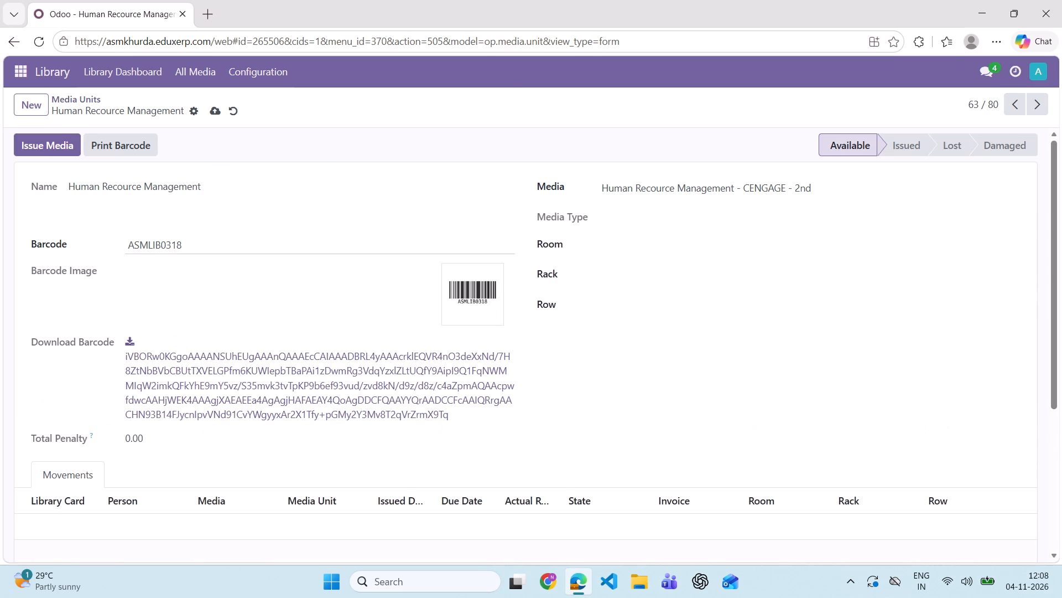
left_click(206, 245)
key("4")
left_click(1042, 106)
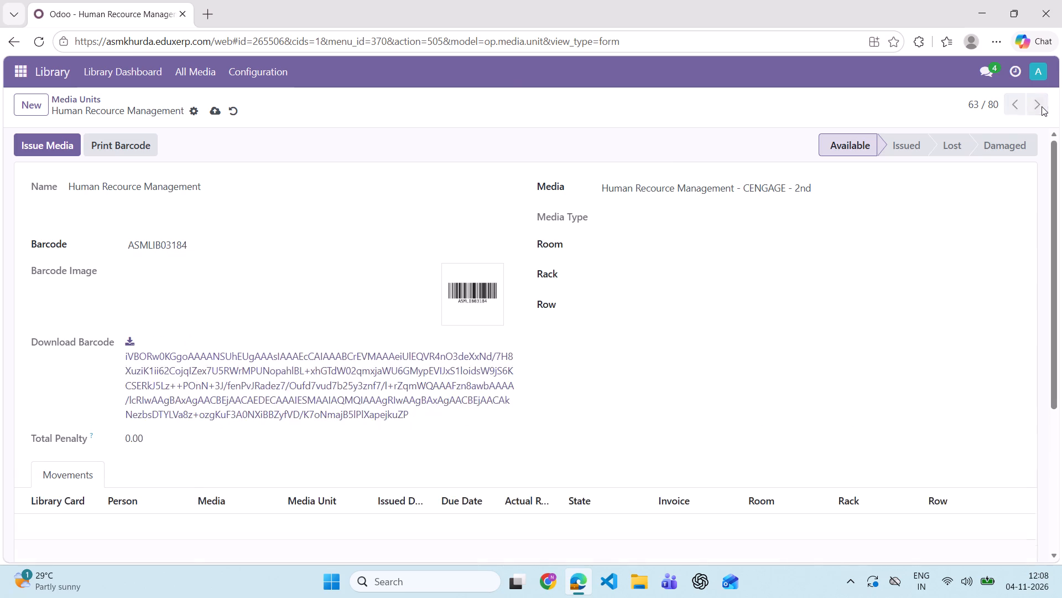
Regenerate the barcode image of this Human Recource Management unit by removing and re-entering the final 3 of ASMLIB03253, and advance to the next record.
left_click(267, 236)
key("BackSpace")
left_click(241, 152)
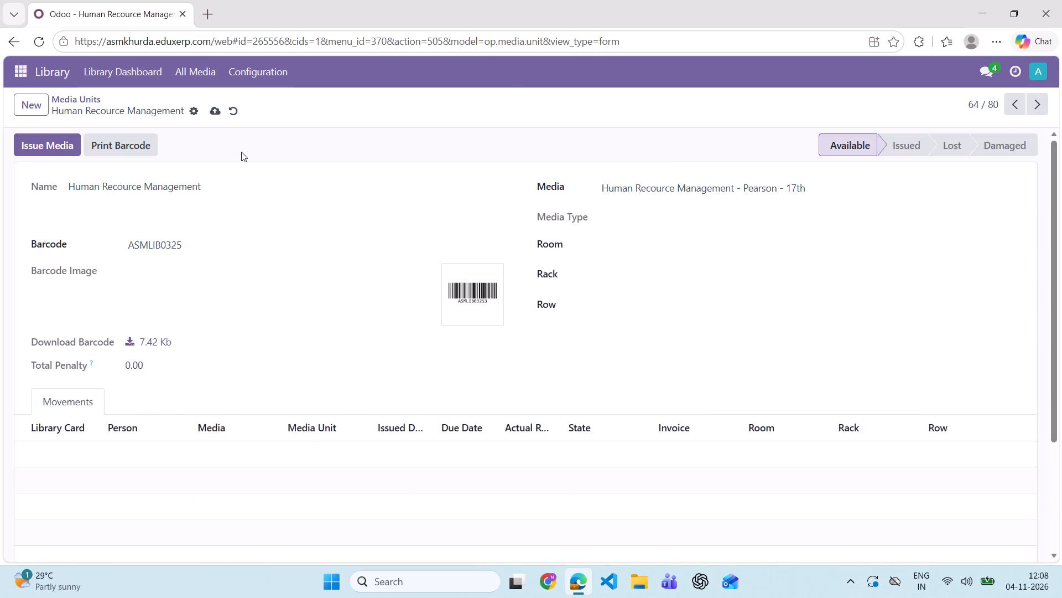
left_click(215, 246)
key("3")
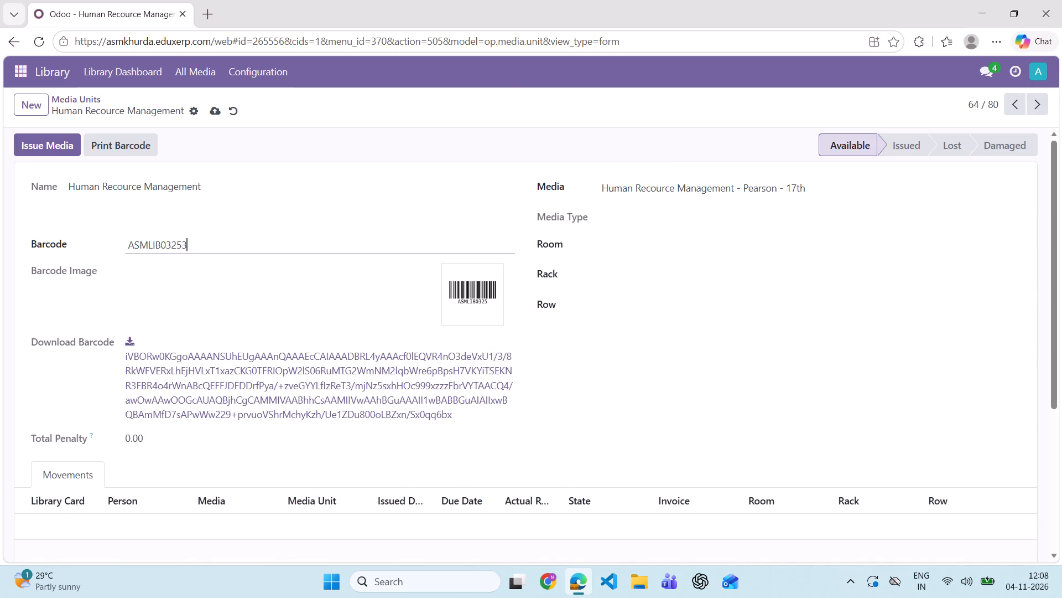
left_click(1038, 109)
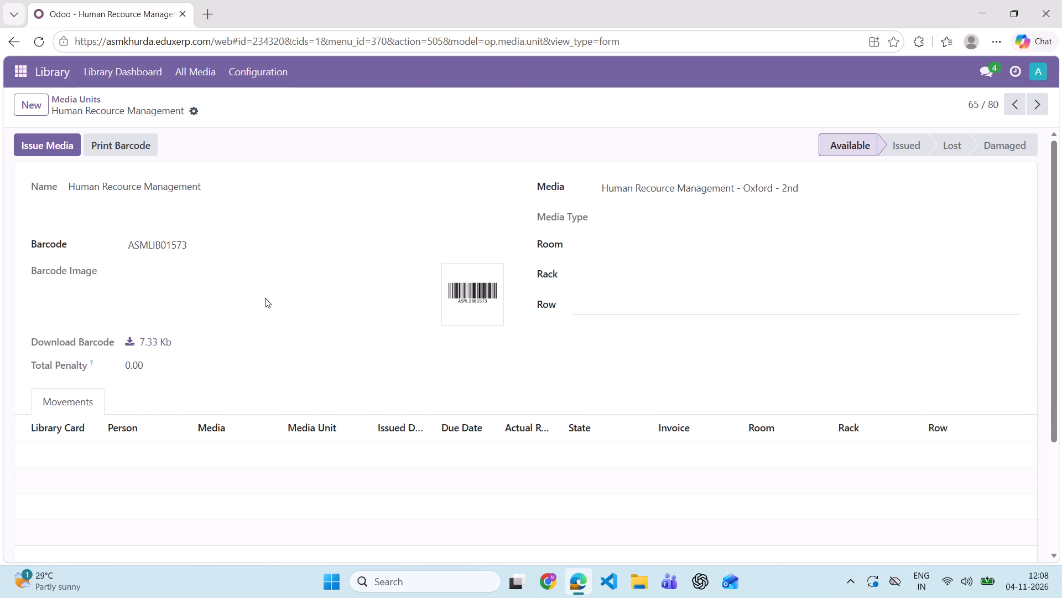
Regenerate the barcode image of this Human Recource Management unit by removing and re-entering the final 3 of ASMLIB01573, and advance to the next record.
left_click(232, 247)
key("BackSpace")
left_click(223, 153)
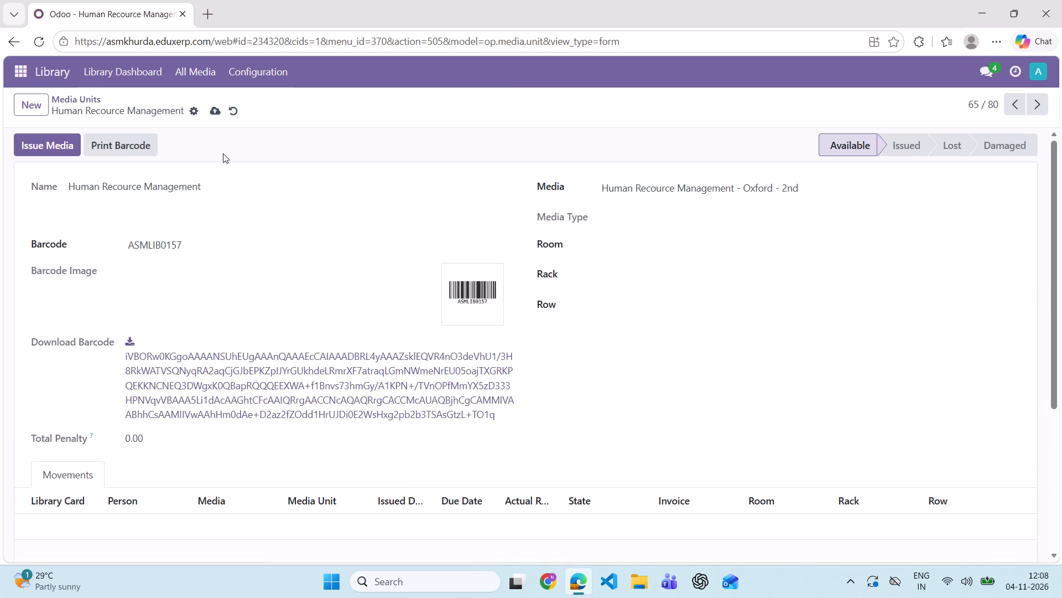
left_click(208, 251)
key("3")
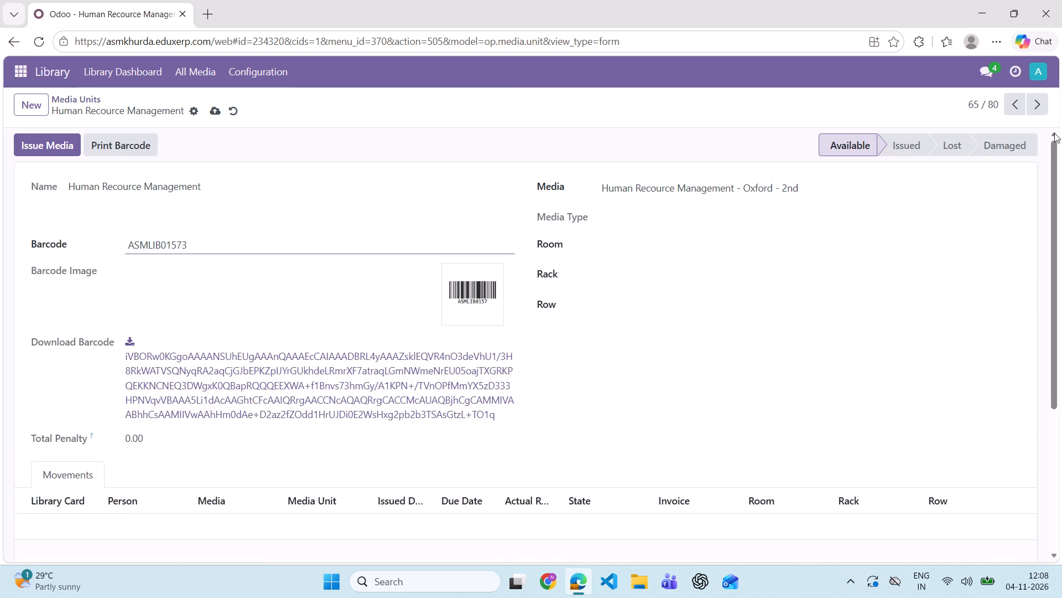
left_click(1040, 113)
Generate the barcode image of this Human Recource Management unit by removing and re-entering the final 6 of ASMLIB03246, and advance to the next record.
left_click(219, 244)
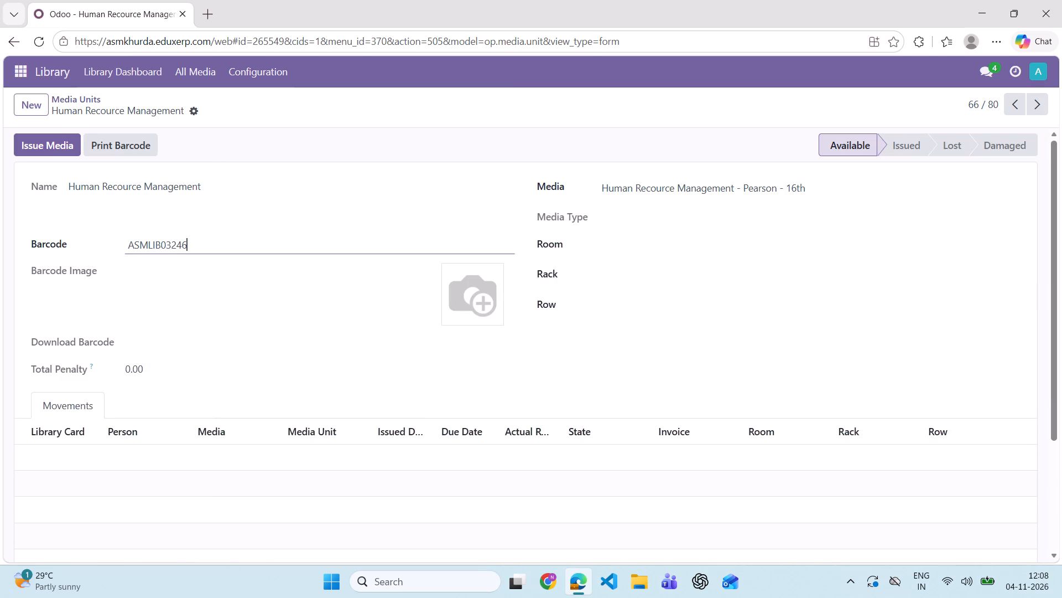
key("BackSpace")
left_click(230, 144)
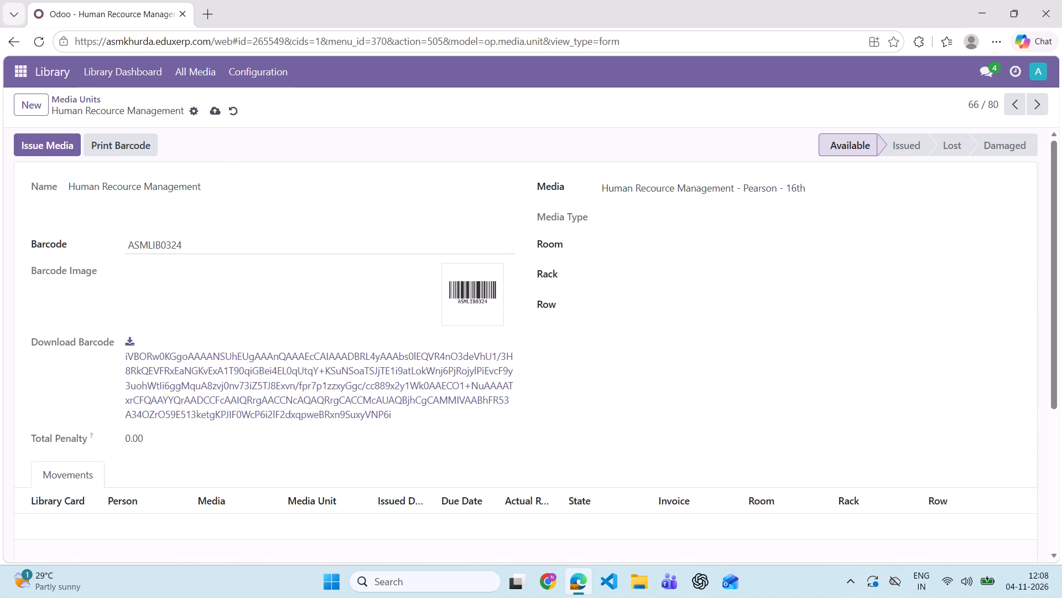
left_click(205, 250)
key("6")
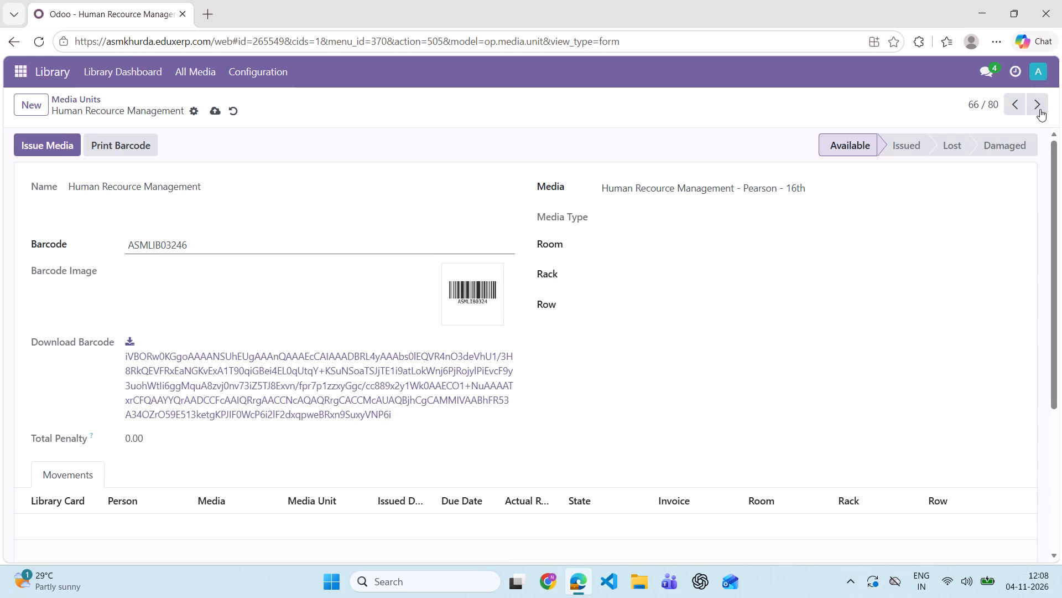
left_click(1040, 109)
Generate the barcode image of this Human Recource Management unit by removing and re-entering the final 0 of ASMLIB03240, and advance to the next record.
left_click(195, 242)
key("BackSpace")
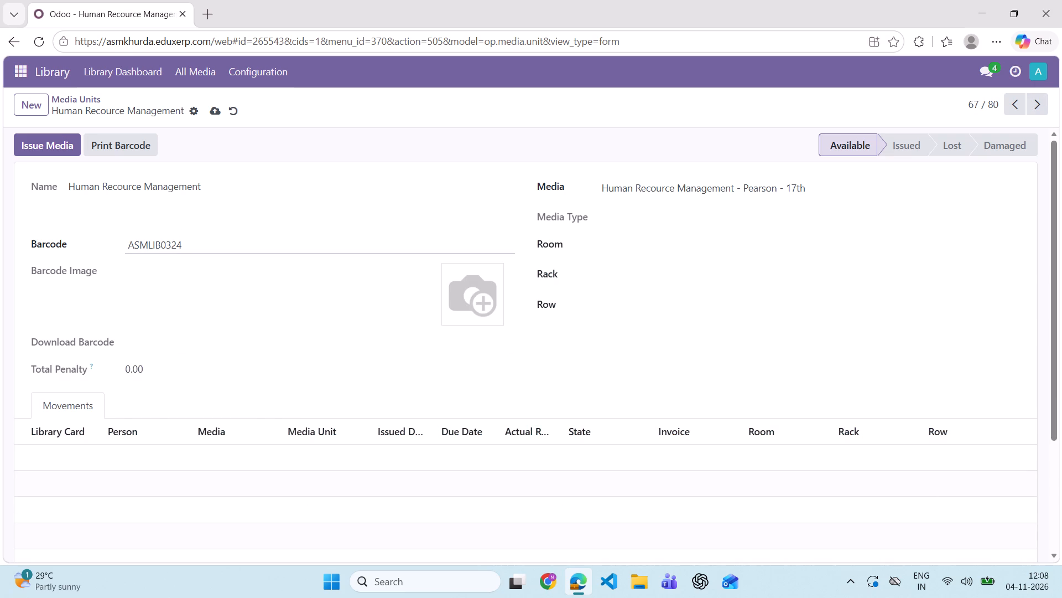
left_click(214, 149)
left_click(205, 248)
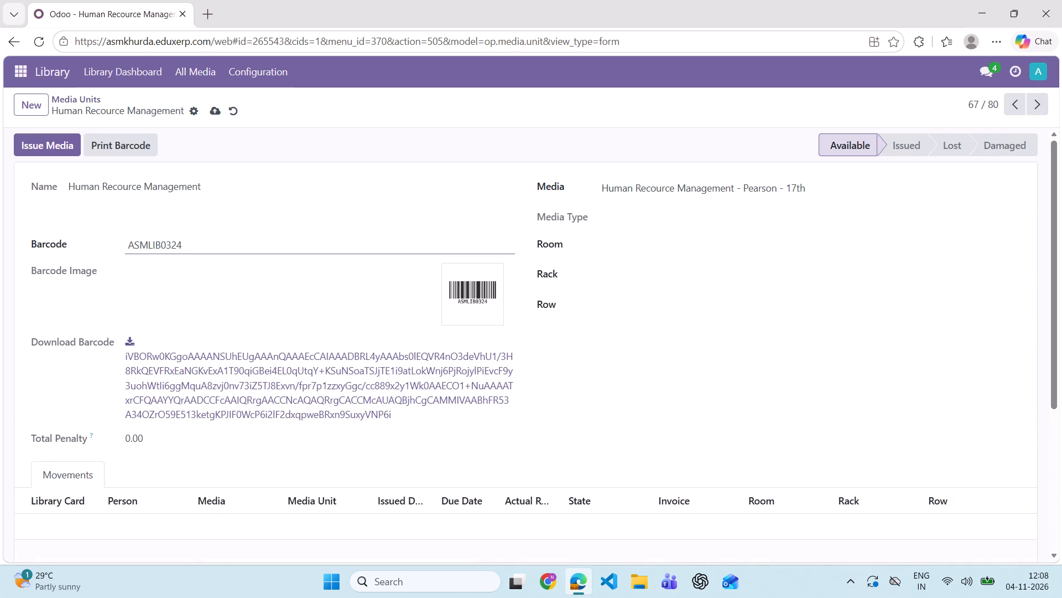
key("0")
left_click(1039, 104)
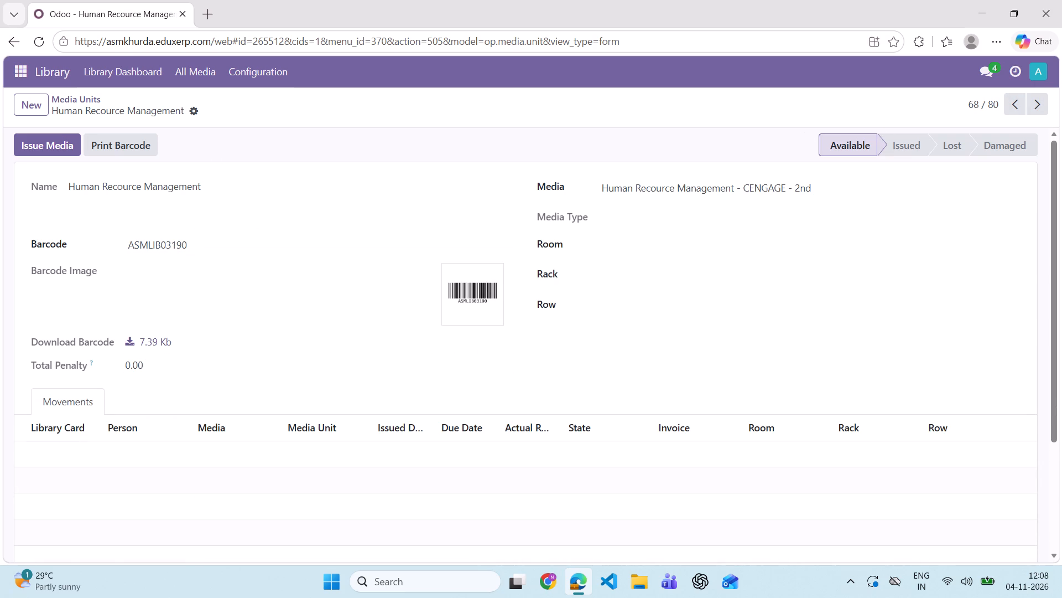
Regenerate the barcode image of this Human Recource Management unit by removing and re-entering the final 0 of ASMLIB03190, and advance to the next record.
left_click(201, 244)
key("BackSpace")
left_click(226, 166)
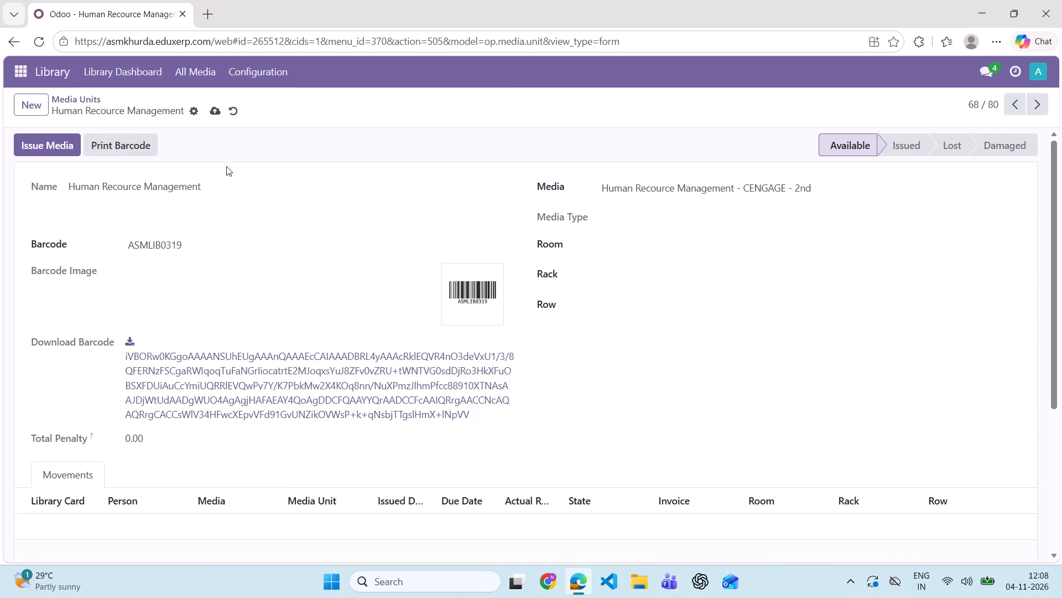
left_click(202, 242)
key("0")
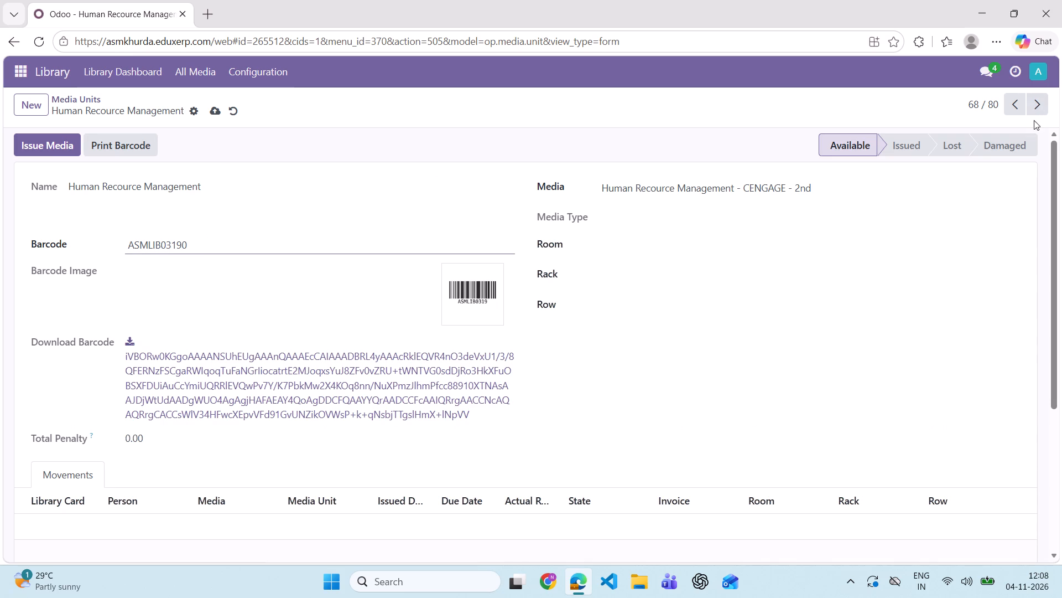
left_click(1040, 114)
Regenerate the barcode image of this Human Recource Management unit by removing and re-entering the final 5 of ASMLIB03195, and advance to the next record.
left_click(289, 244)
key("BackSpace")
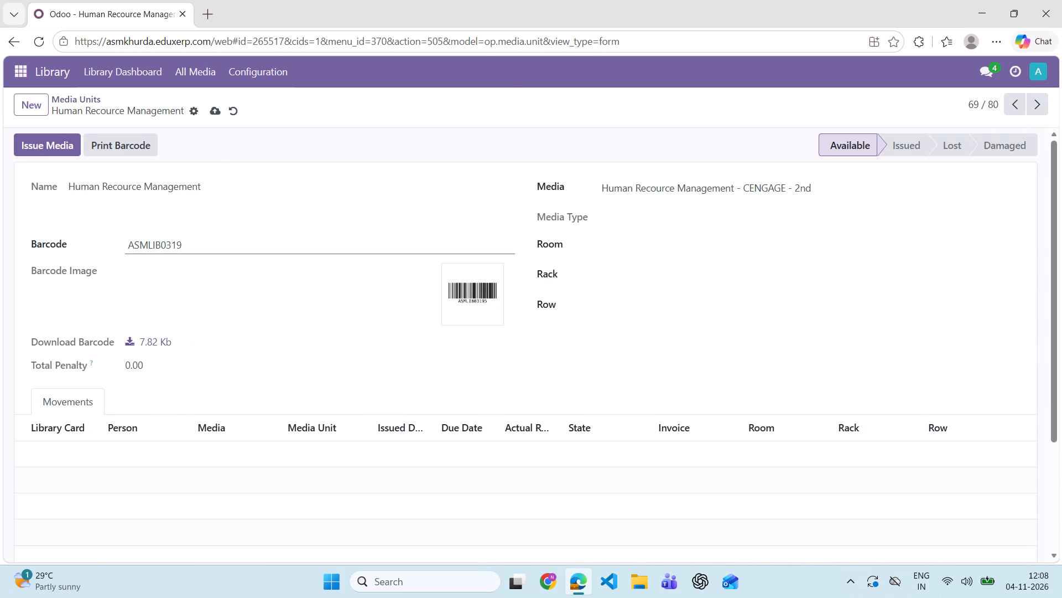
left_click(286, 146)
left_click(236, 241)
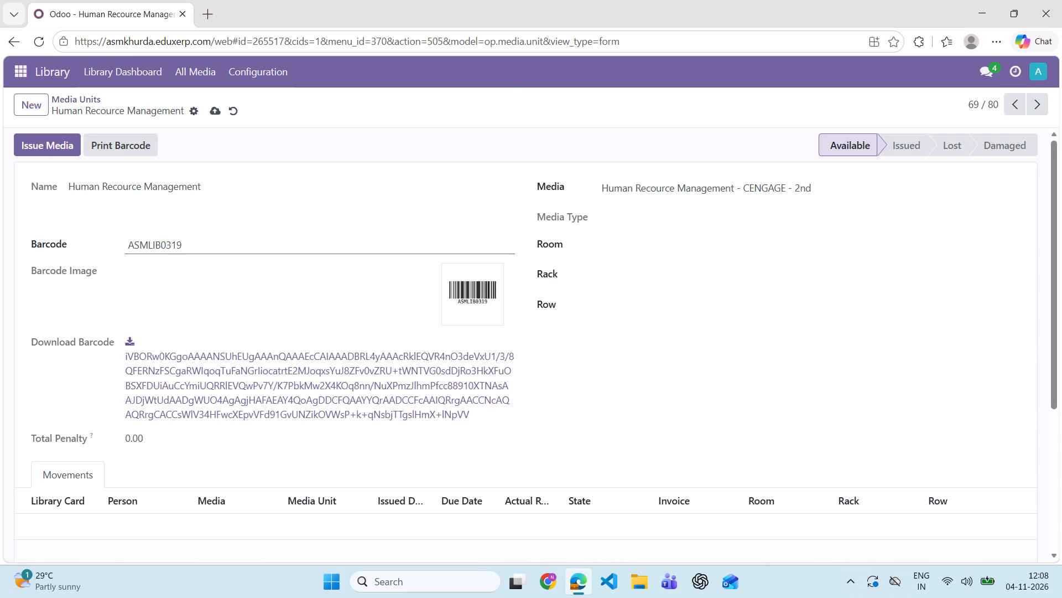
key("5")
left_click(1040, 99)
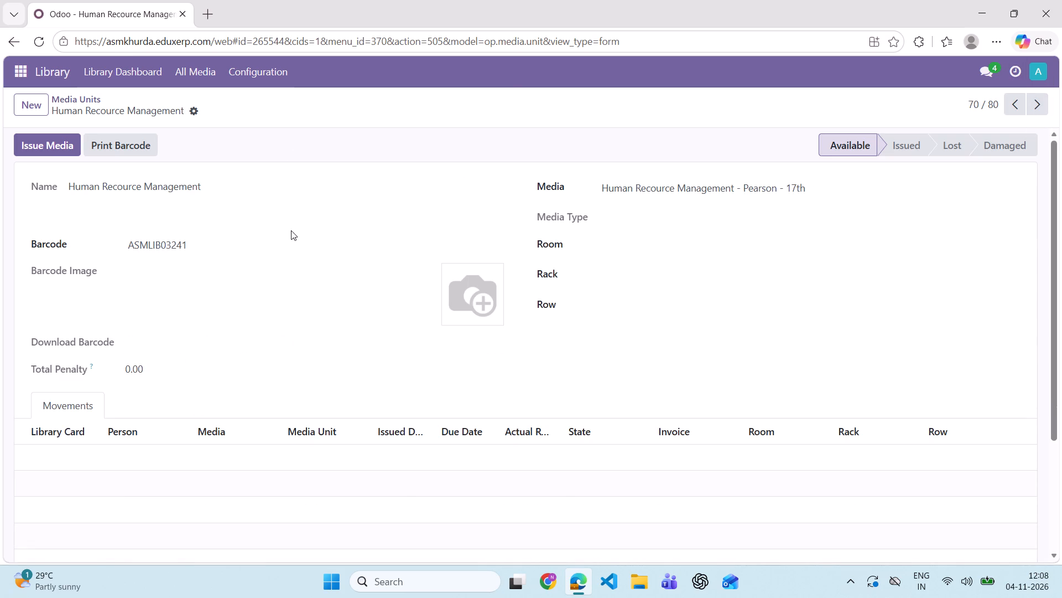
Generate the barcode image of this Human Recource Management unit by removing and re-entering the final 1 of ASMLIB03241, and advance to the next record.
left_click(291, 230)
left_click(285, 243)
key("BackSpace")
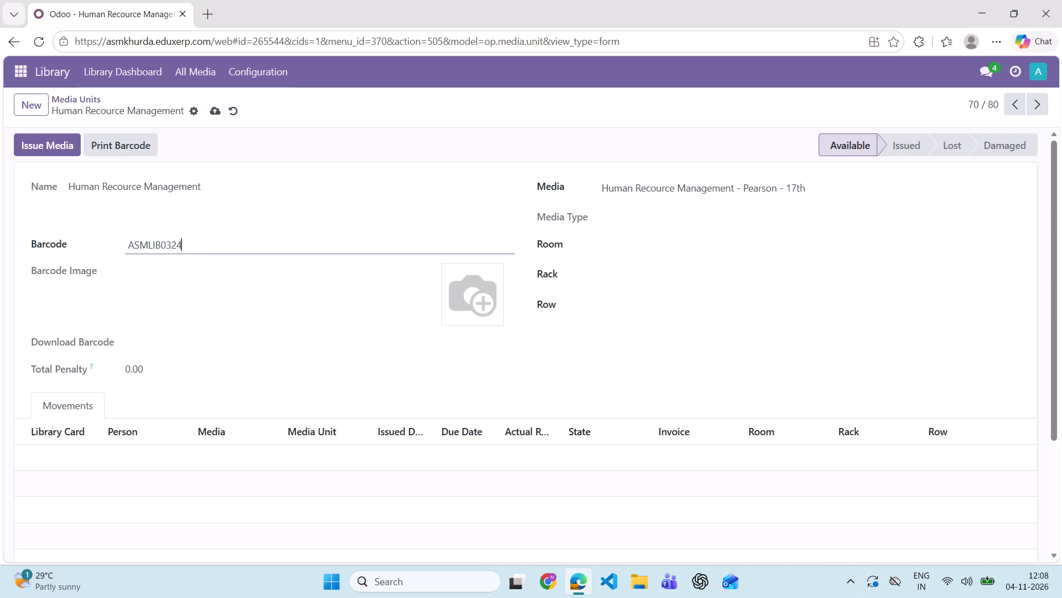
left_click(367, 149)
left_click(252, 247)
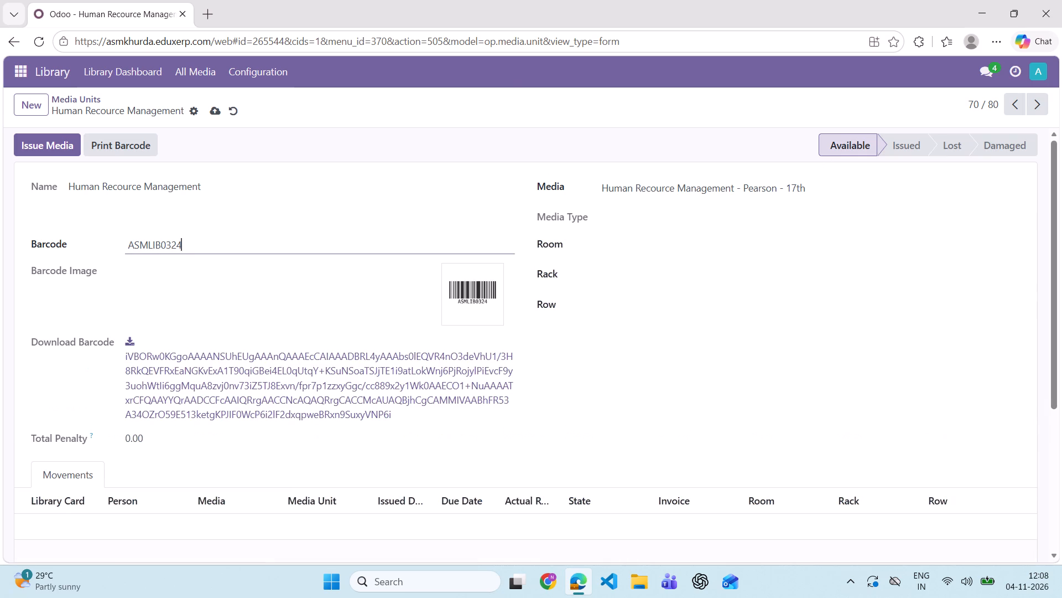
key("1")
left_click(1033, 109)
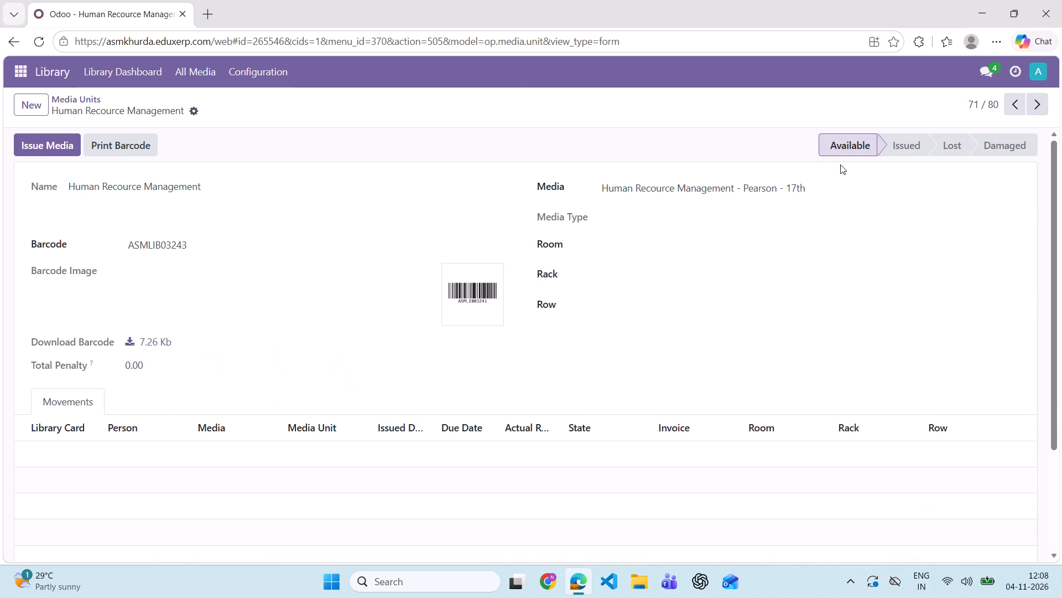
Regenerate the barcode image of this Human Recource Management unit by removing and re-entering the final 3 of ASMLIB03243, and advance to the next record.
left_click(206, 245)
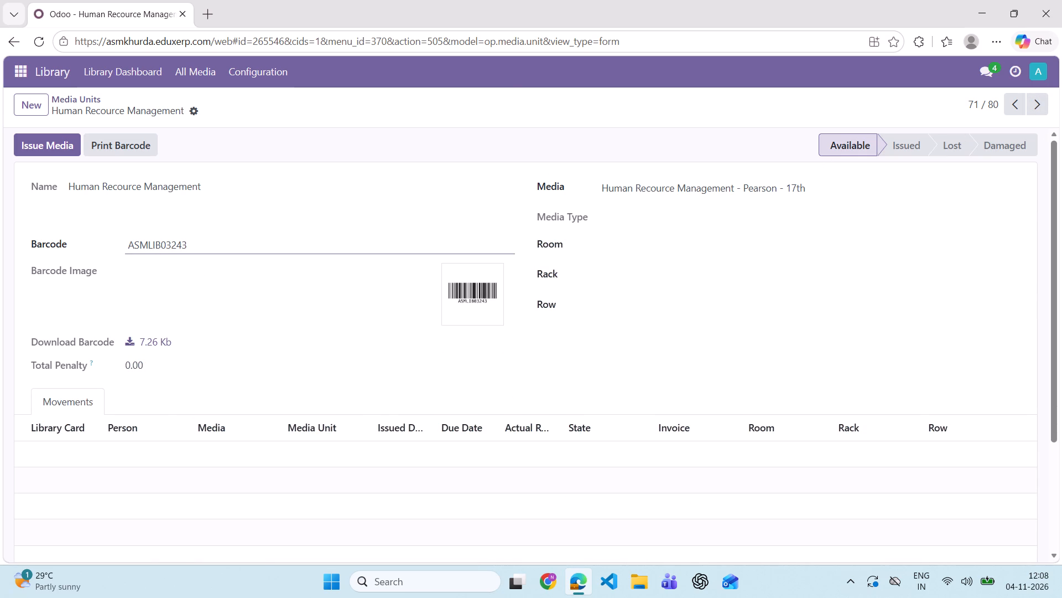
key("BackSpace")
left_click(195, 156)
left_click(213, 252)
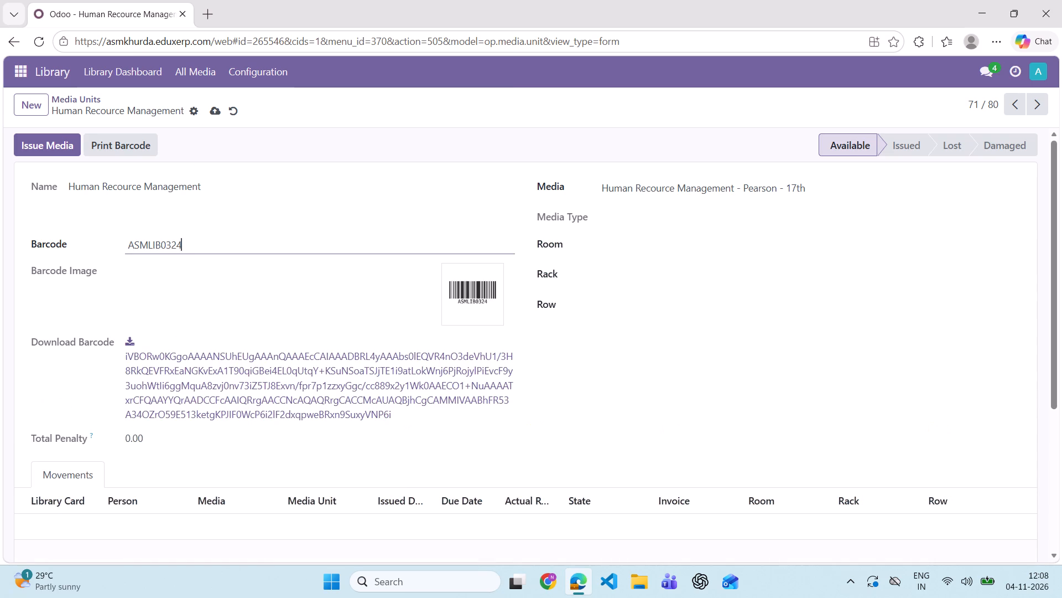
key("3")
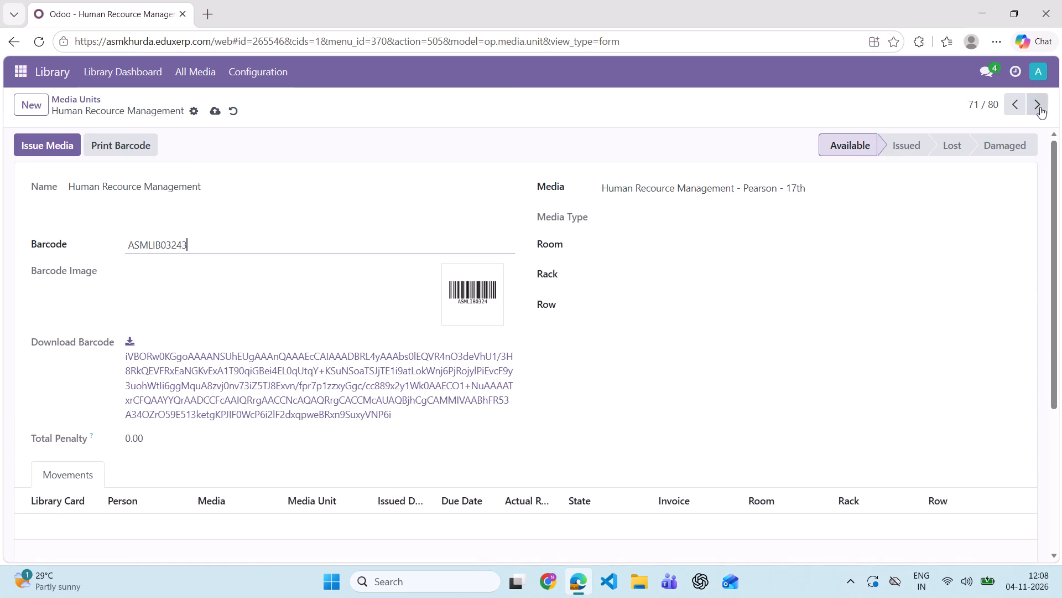
left_click(1040, 107)
Generate the barcode image of this Human Recource Management unit by removing and re-entering the final 4 of ASMLIB03244, and advance to the next record.
left_click(195, 250)
key("BackSpace")
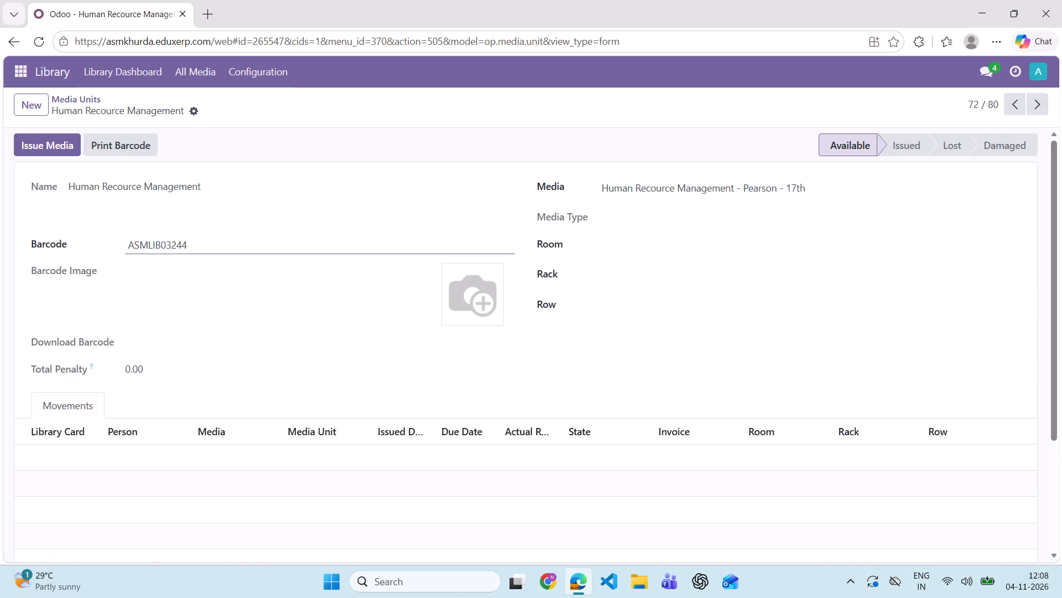
left_click(197, 146)
left_click(206, 249)
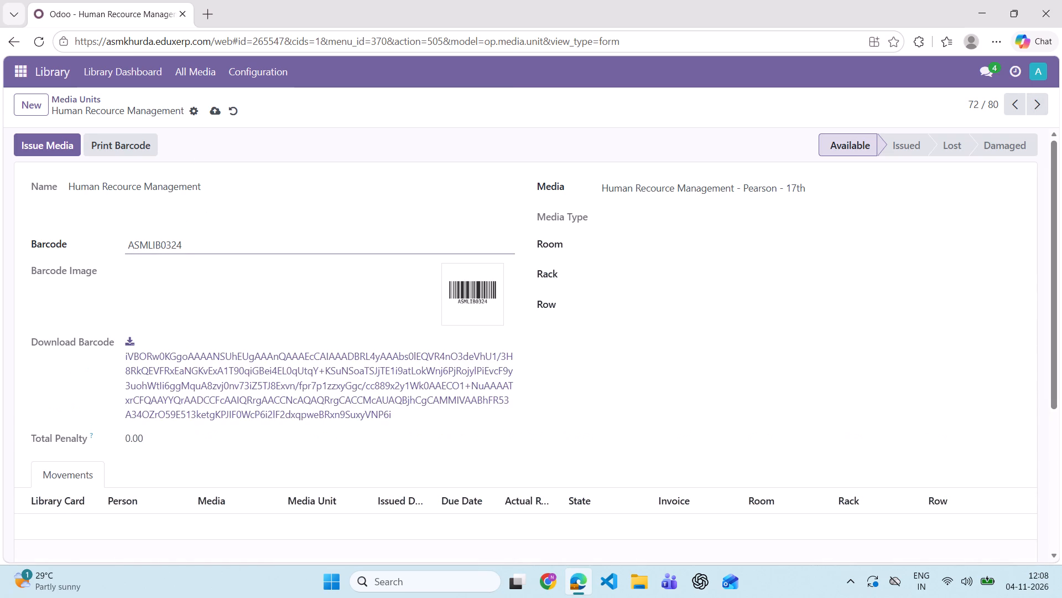
key("4")
left_click(1041, 97)
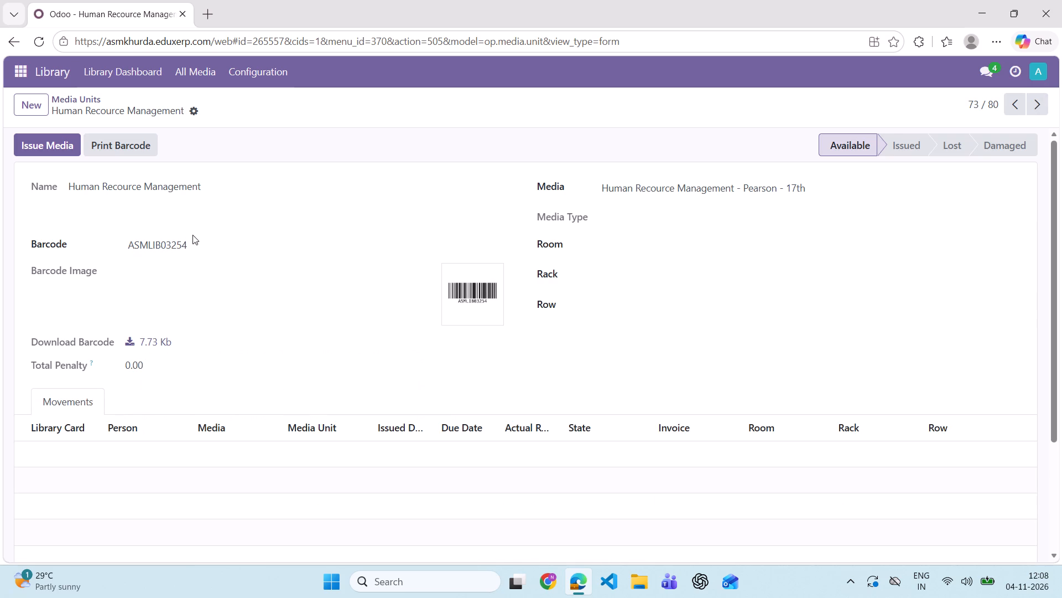
Regenerate the barcode image of this Human Recource Management unit by removing and re-entering the final 4 of ASMLIB03254, and advance to the next record.
left_click(196, 246)
key("BackSpace")
left_click(203, 146)
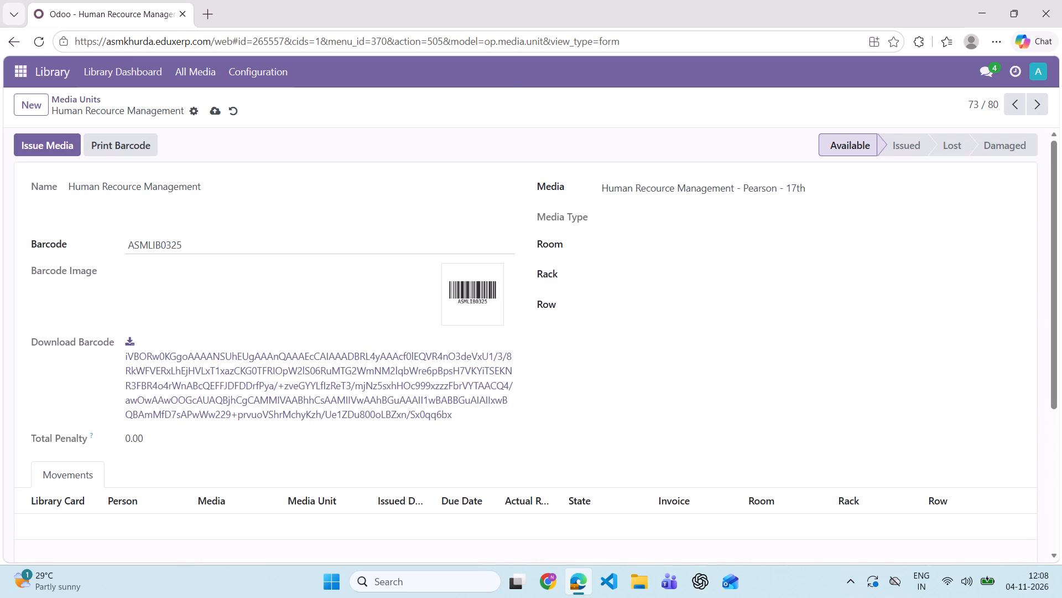
left_click(210, 245)
key("4")
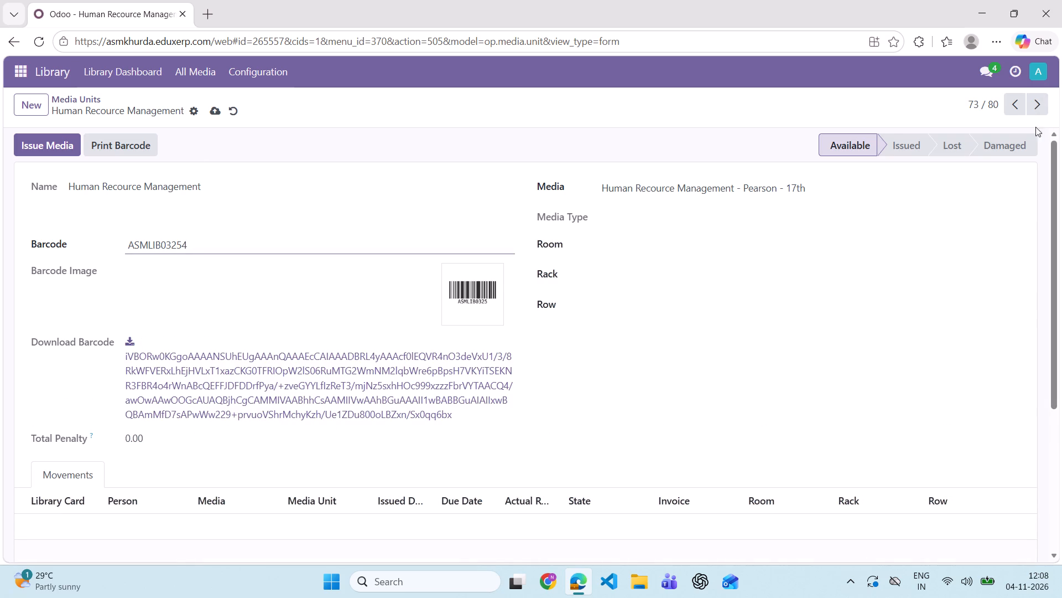
left_click(1034, 107)
Regenerate the barcode image of this Human Recource Management unit by removing and re-entering the final 5 of ASMLIB03185, and advance to the next record.
left_click(226, 242)
key("BackSpace")
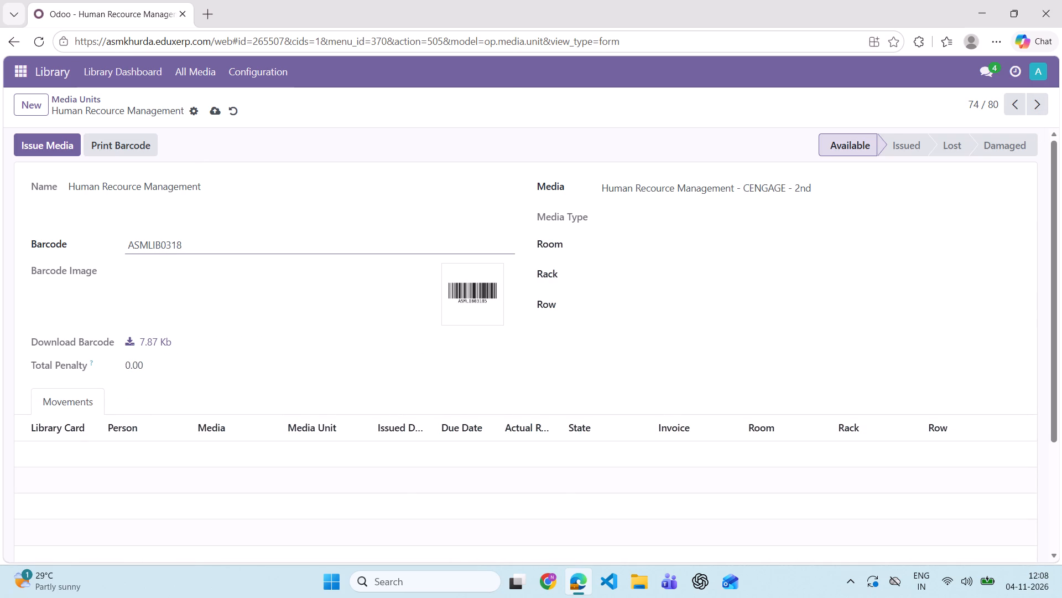
left_click(208, 158)
left_click(197, 242)
key("5")
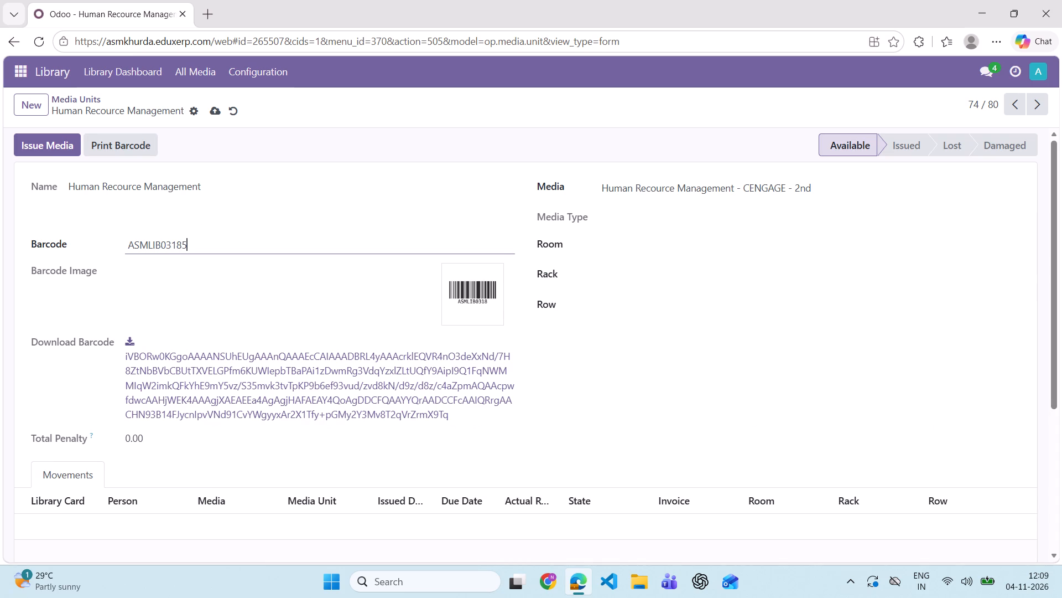
left_click(1042, 99)
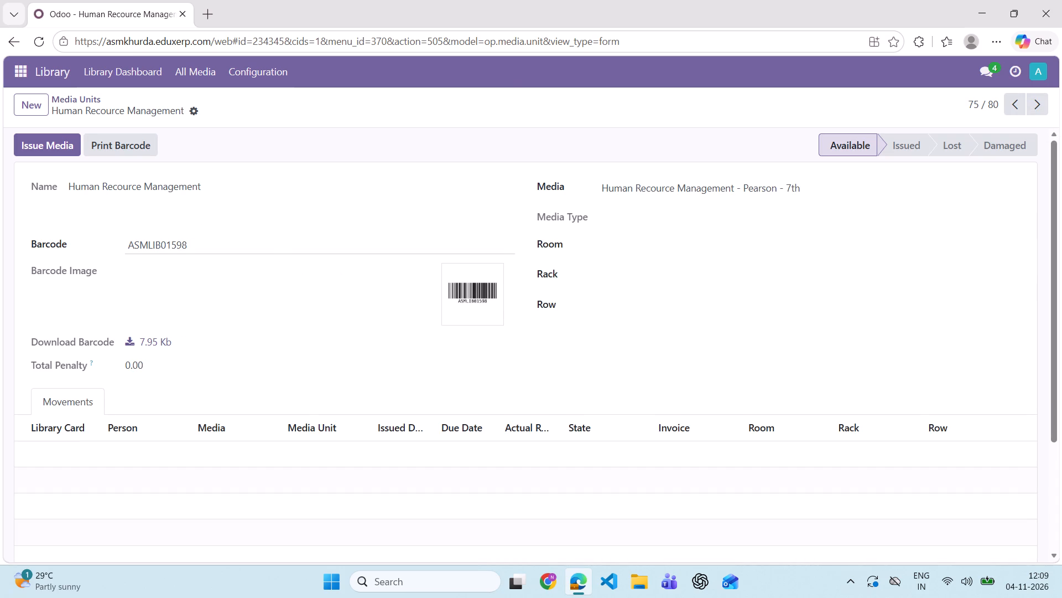
Regenerate the barcode image of this Human Recource Management unit by removing and re-entering the final 8 of ASMLIB01598, and advance to the next record.
left_click(280, 245)
key("BackSpace")
left_click(256, 142)
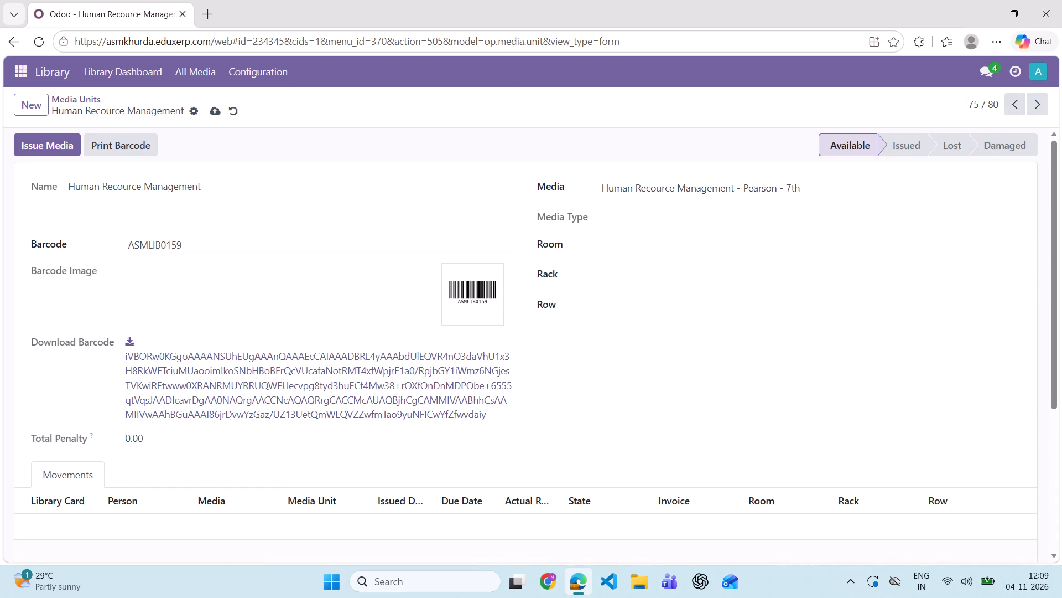
left_click(222, 250)
key("8")
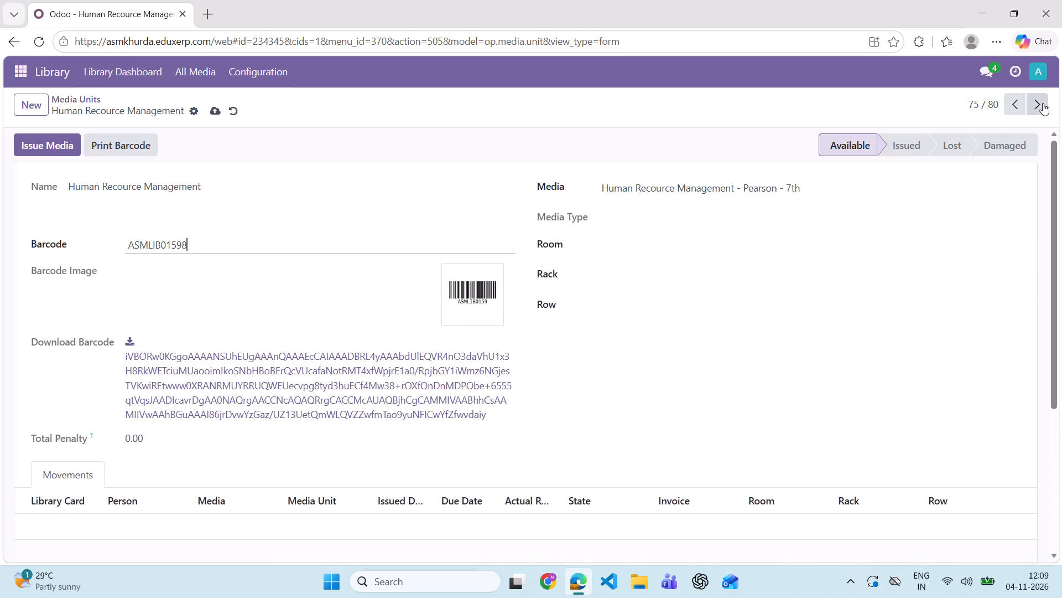
left_click(1043, 103)
Regenerate the barcode image of this Human Recource Management unit by removing and re-entering the final 2 of ASMLIB03192, and advance to the next record.
left_click(297, 243)
key("BackSpace")
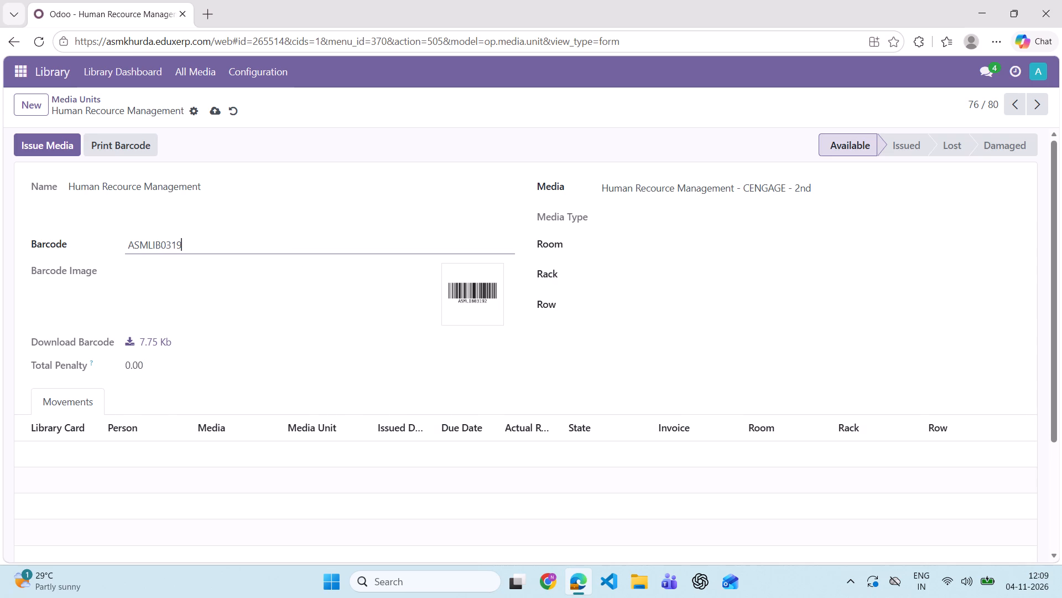
left_click(262, 153)
left_click(243, 241)
key("2")
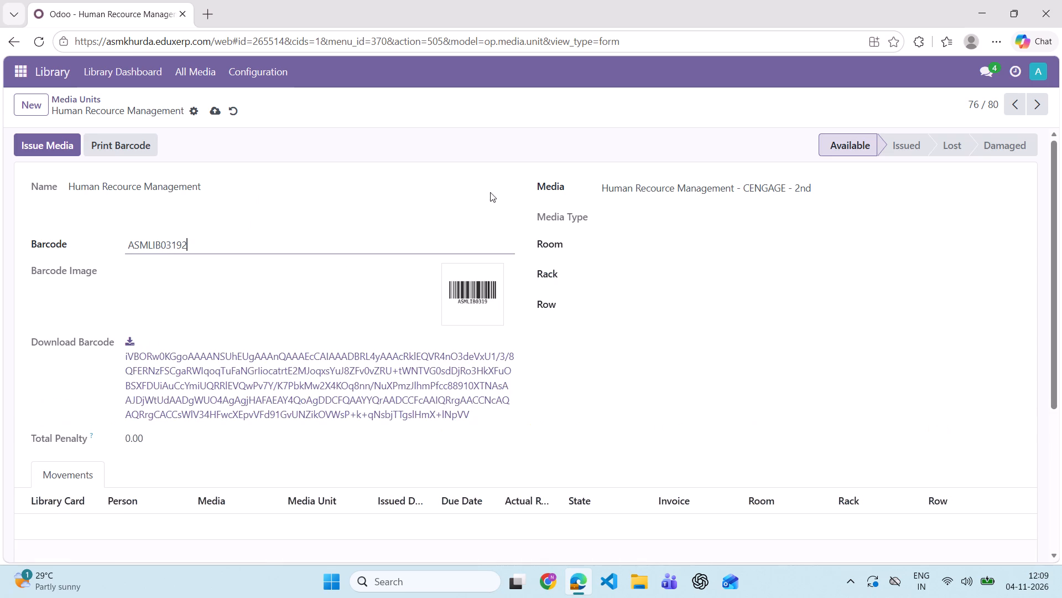
left_click(1030, 109)
Regenerate the barcode image of this Human Recource Management unit by removing and re-entering the final 6 of ASMLIB03196, and advance to the next record.
left_click(258, 240)
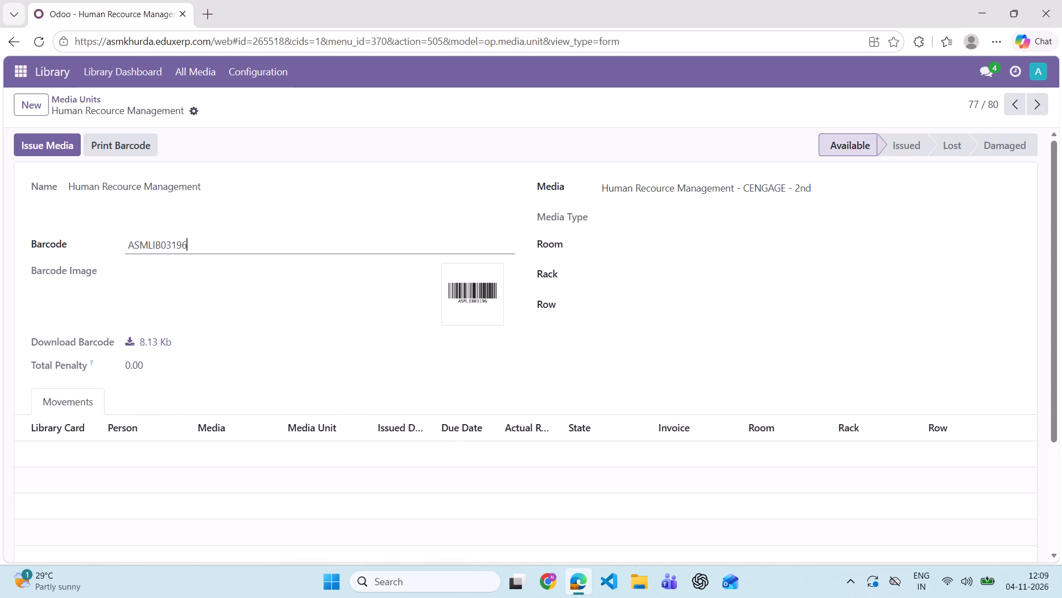
key("BackSpace")
left_click(256, 147)
left_click(213, 249)
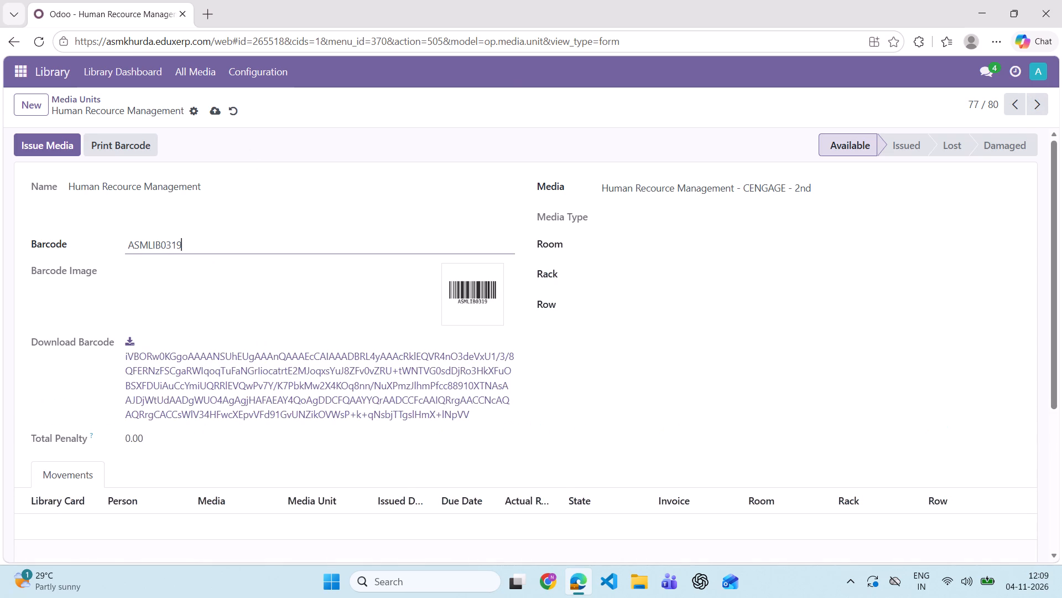
key("6")
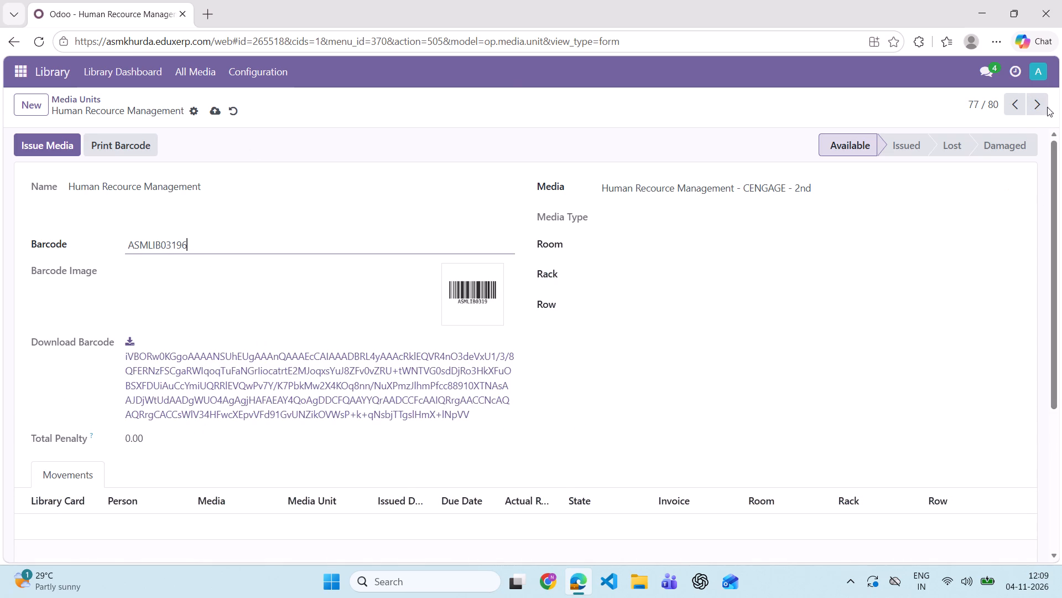
left_click(1045, 105)
Regenerate the barcode image of this Human Recource Management unit by removing and re-entering the final 7 of ASMLIB03187, and advance to the next record.
left_click(306, 241)
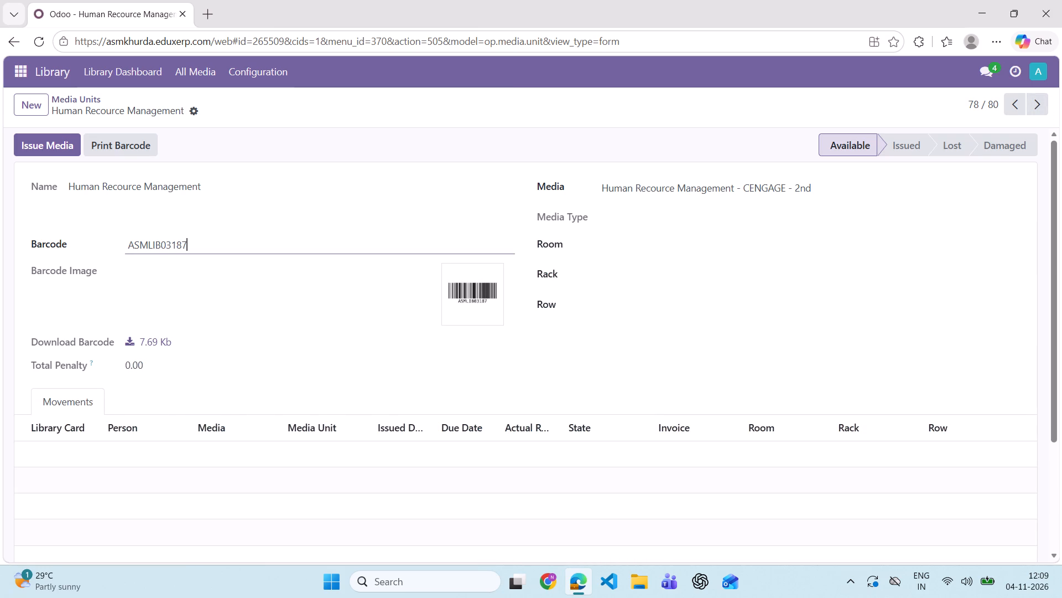
key("BackSpace")
left_click(278, 149)
left_click(237, 236)
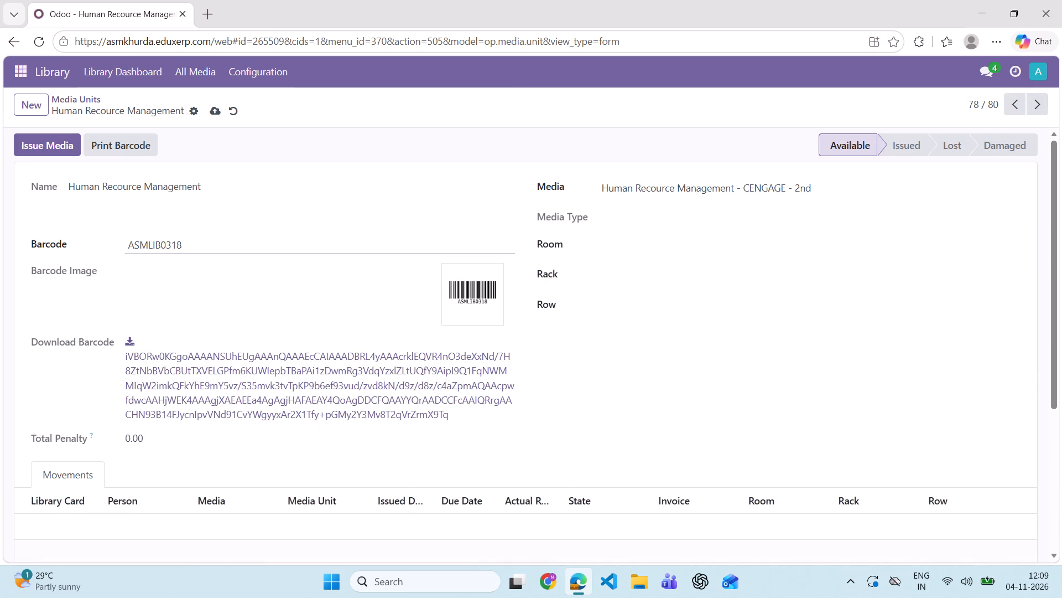
key("7")
left_click(1041, 109)
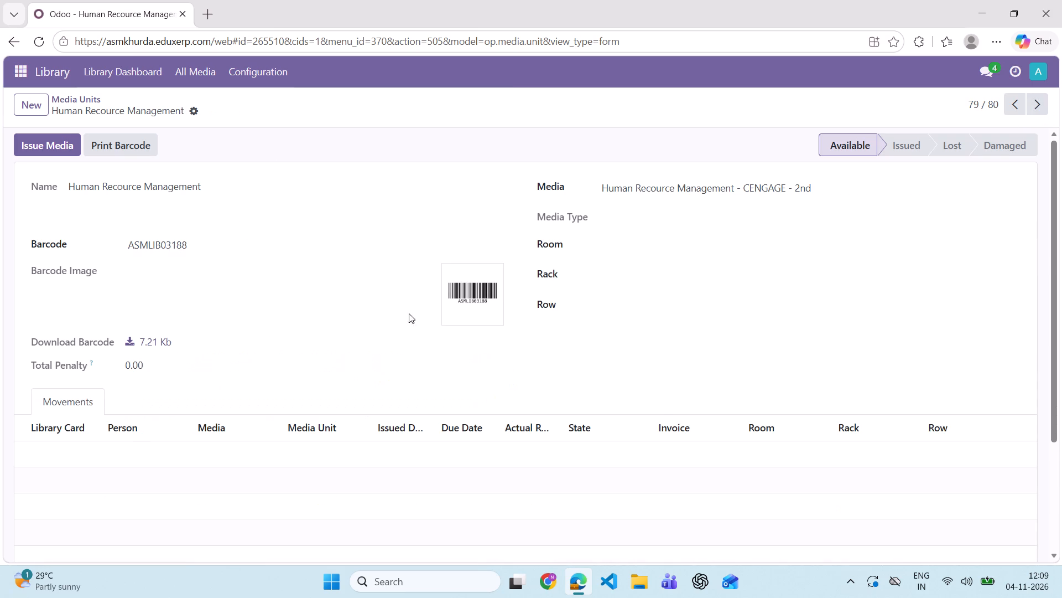
Regenerate the barcode image of this Human Recource Management unit by removing and re-entering the final 8 of ASMLIB03188, and advance to the next record.
left_click(281, 243)
key("BackSpace")
left_click(237, 155)
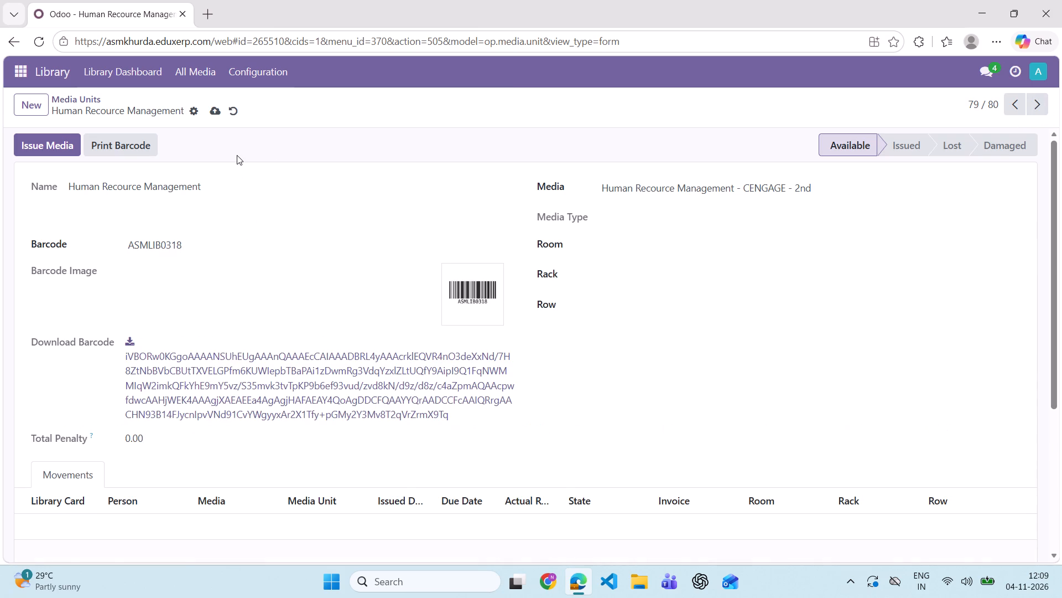
left_click(231, 244)
key("8")
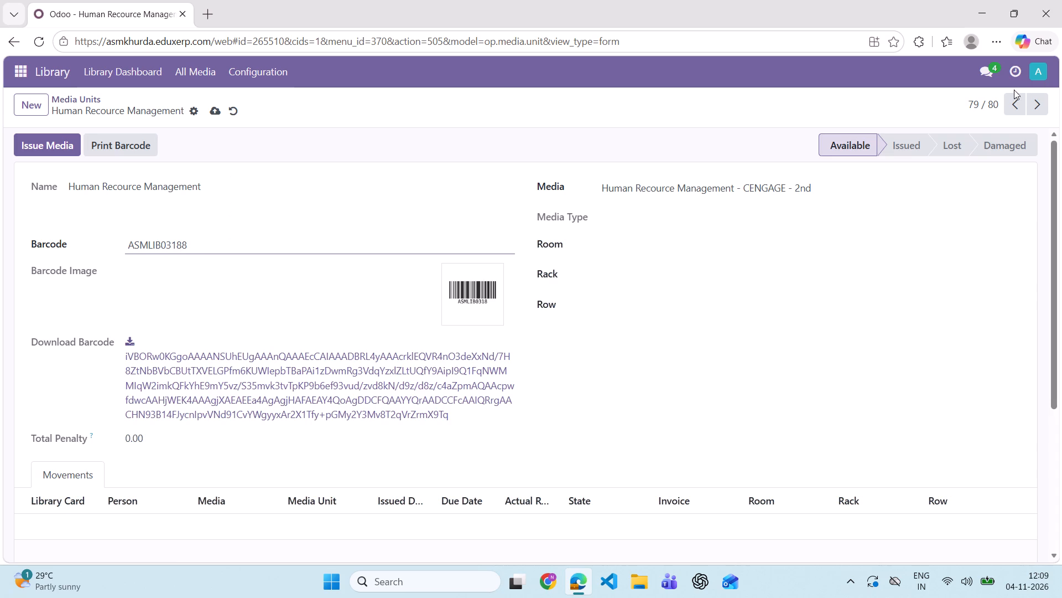
left_click(1035, 110)
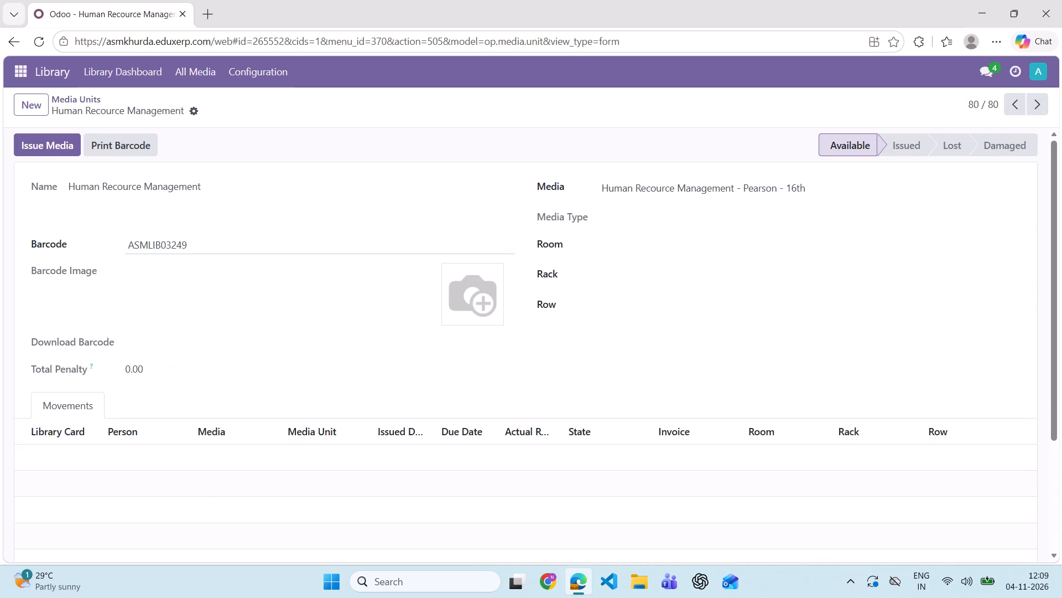
Generate the barcode image of this Human Recource Management unit by removing and re-entering the final 9 of ASMLIB03249, and save the record.
left_click(329, 244)
key("BackSpace")
left_click(315, 147)
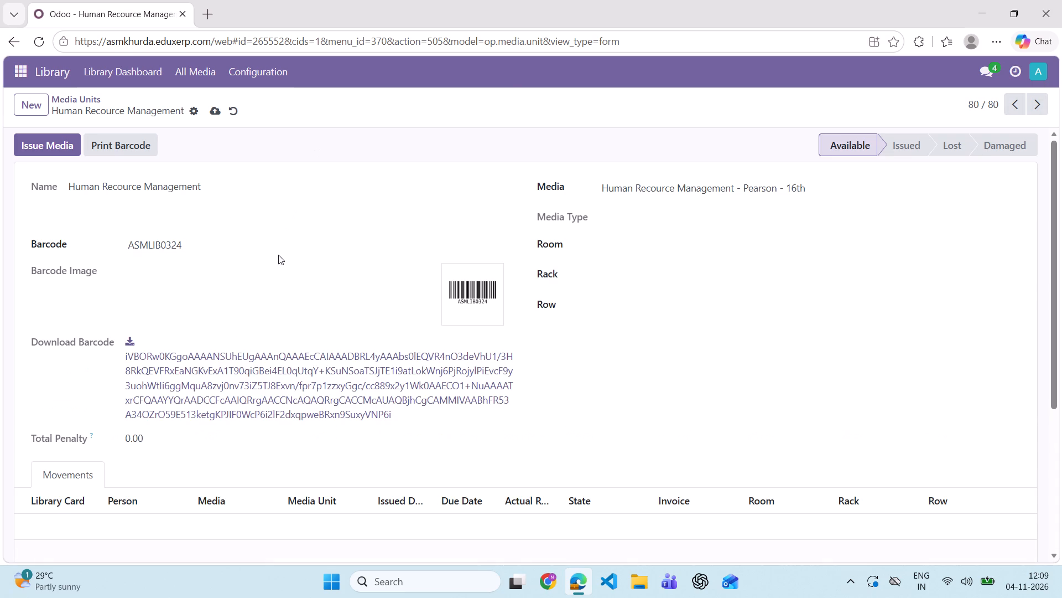
left_click(278, 255)
left_click(278, 250)
key("9")
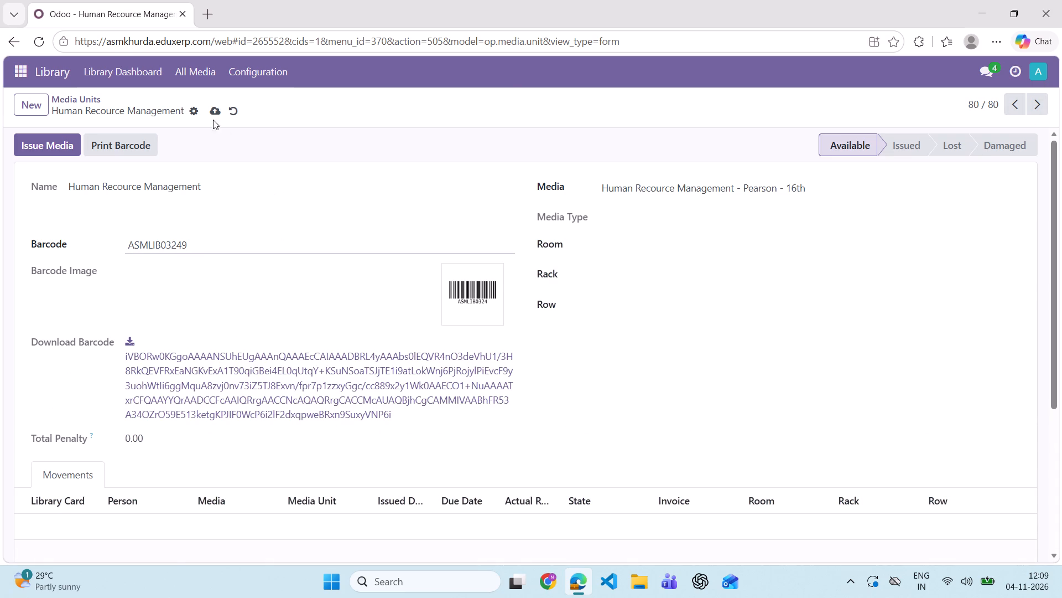
left_click(213, 115)
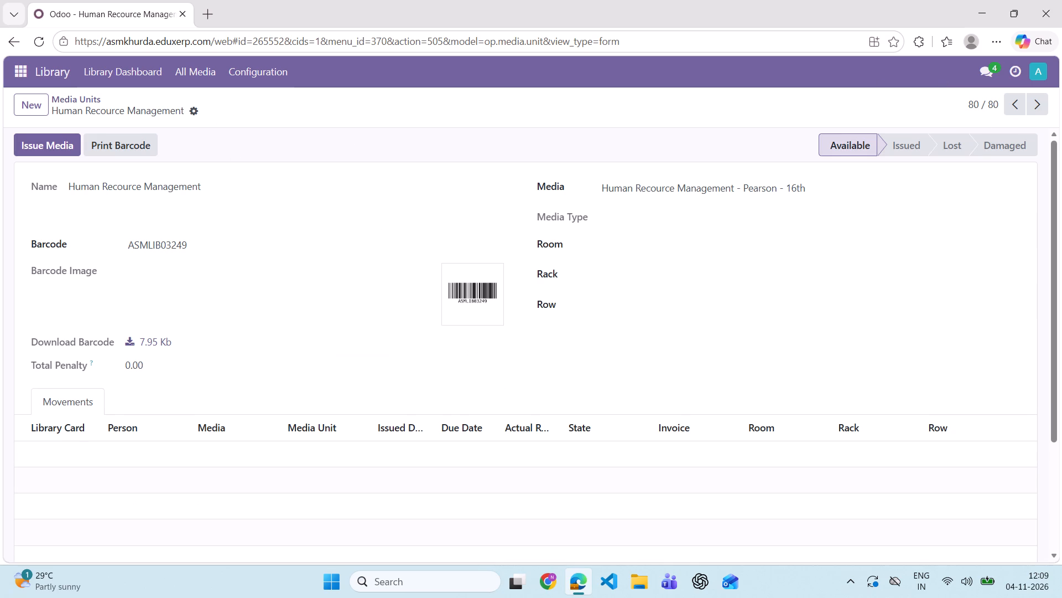
Return to the media units list and open the Human Recource Management - Pearson - 16th unit that still lacks a barcode image.
left_click(89, 100)
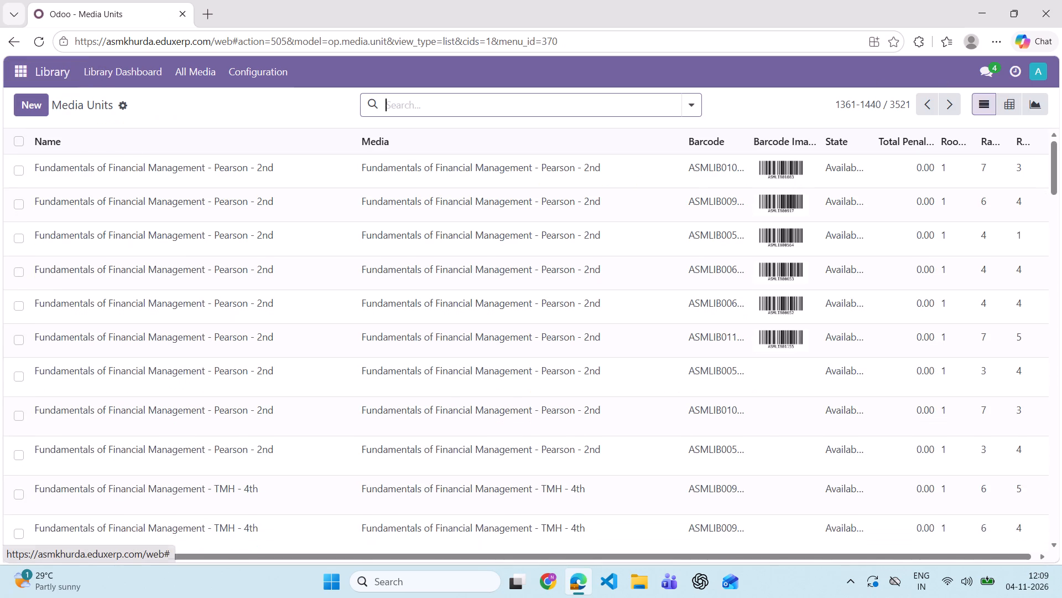
scroll(910, 244, "down", 7)
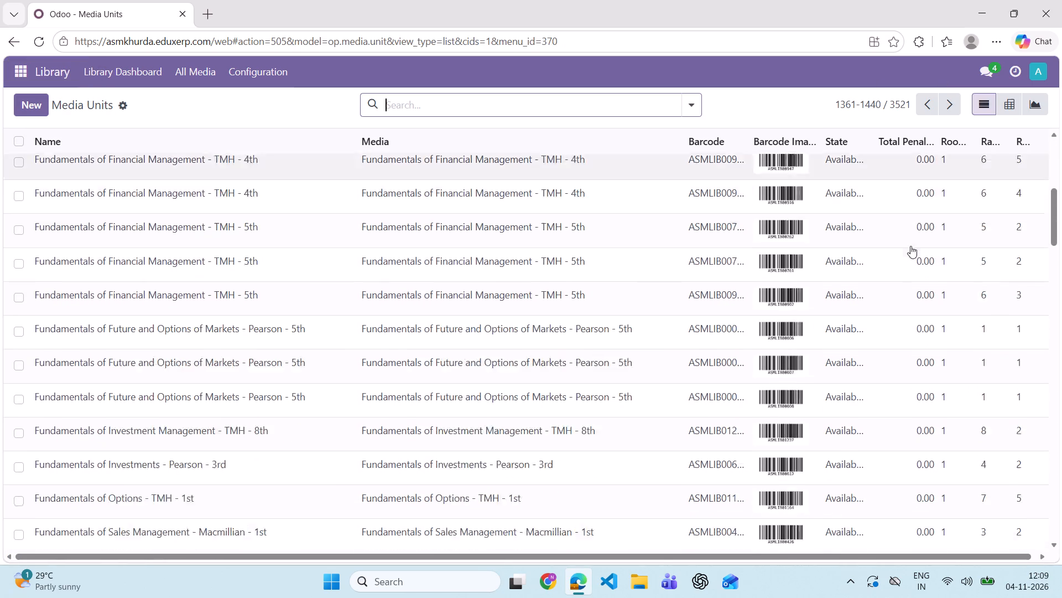
scroll(910, 246, "down", 3)
left_click_drag(1053, 277, 1053, 369)
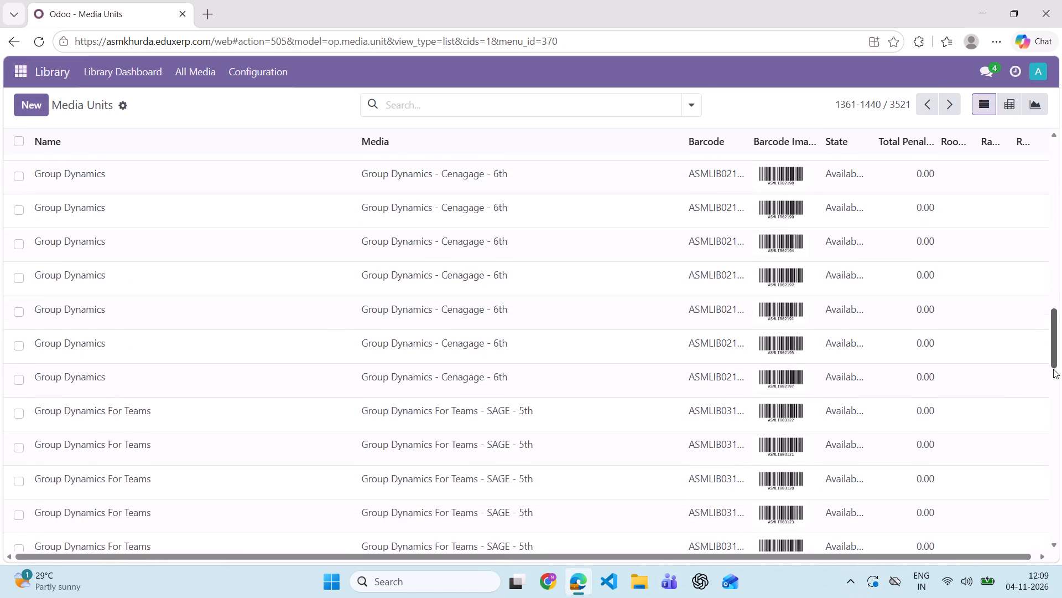
left_click_drag(1053, 369, 1028, 522)
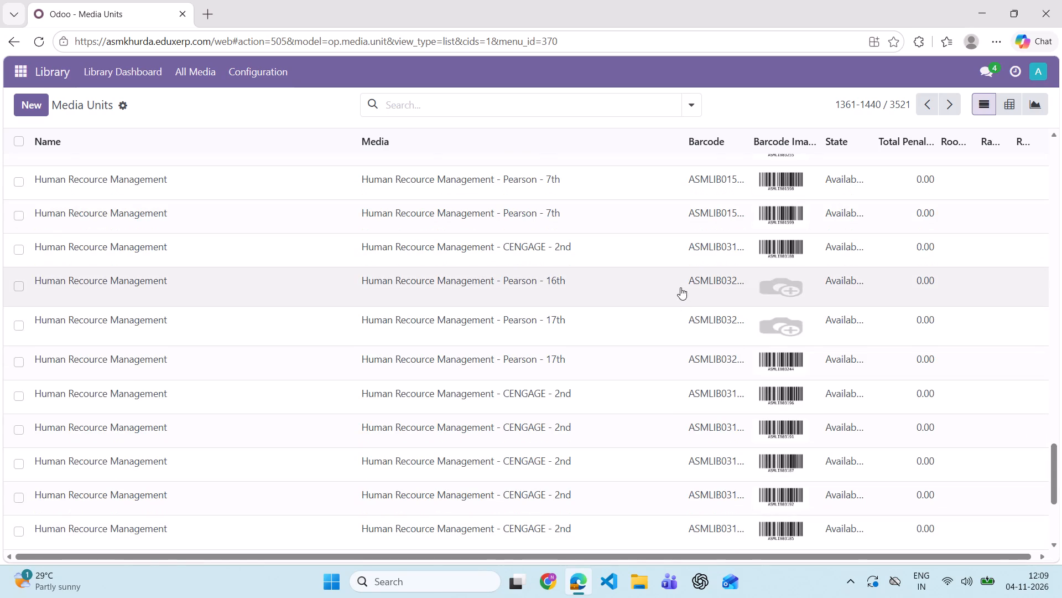
left_click(680, 287)
Generate the barcode image of this Human Recource Management unit by removing and re-entering the final 7 of ASMLIB03247, and advance to the next record.
left_click(213, 249)
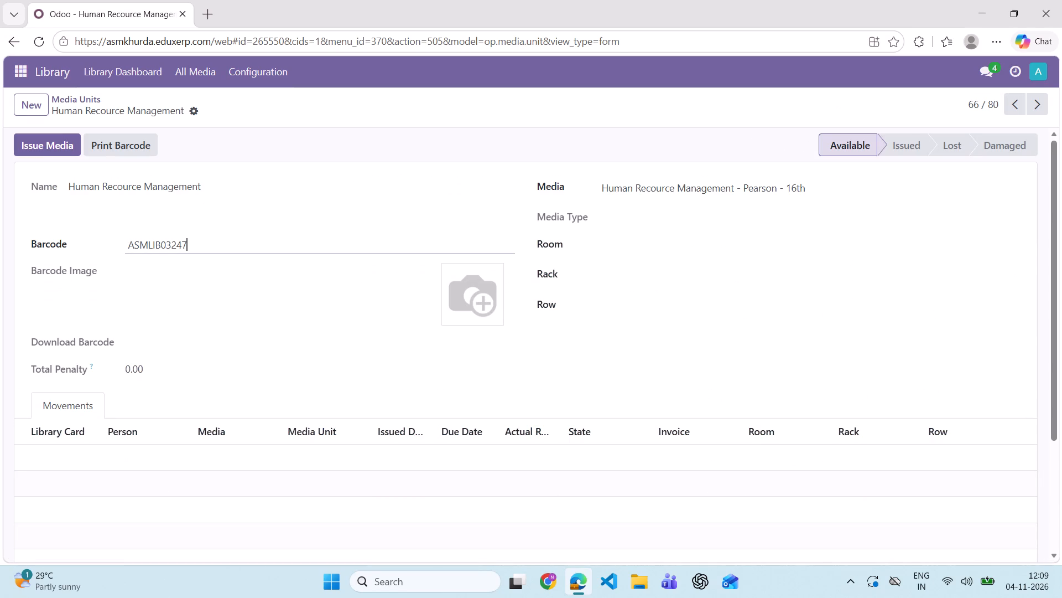
key("BackSpace")
left_click(233, 141)
left_click(205, 249)
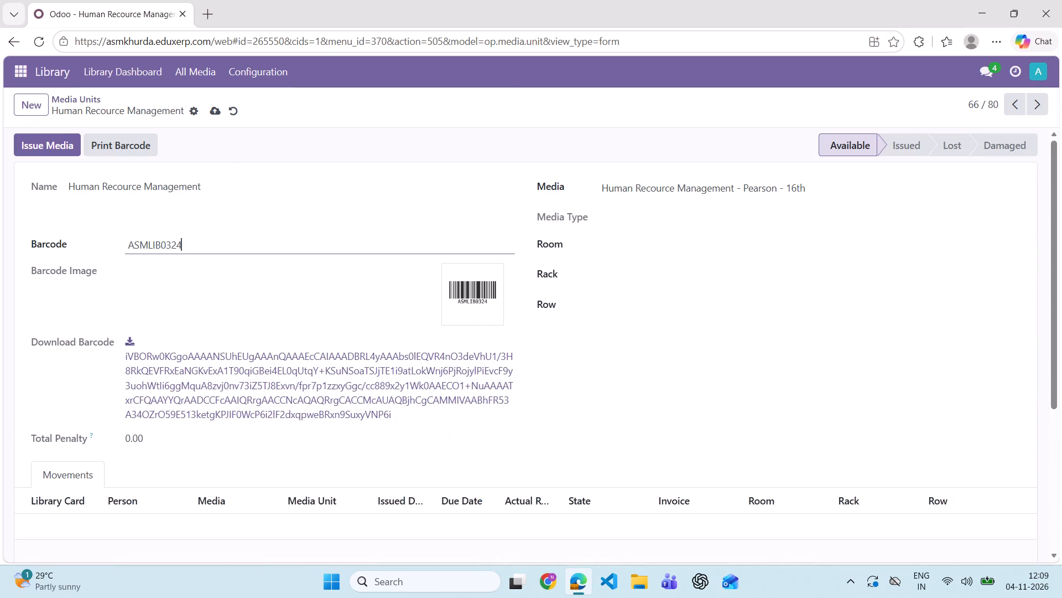
key("7")
left_click(1035, 98)
Generate the barcode image of this Human Recource Management unit by removing and re-entering the final 7 of ASMLIB03237, and advance to the next record.
left_click(233, 249)
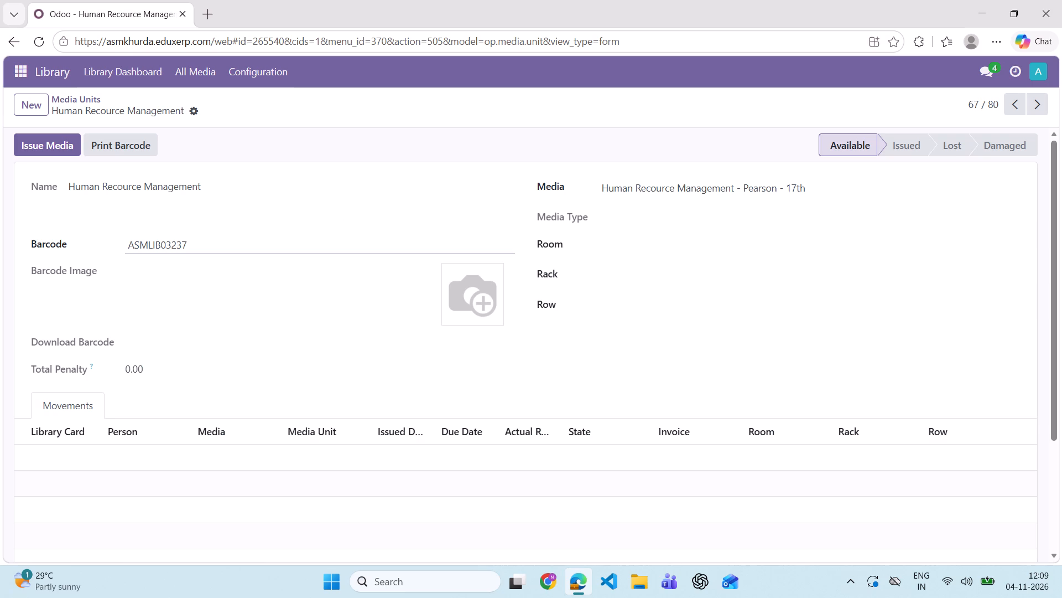
key("BackSpace")
left_click(229, 131)
left_click(212, 255)
left_click(214, 250)
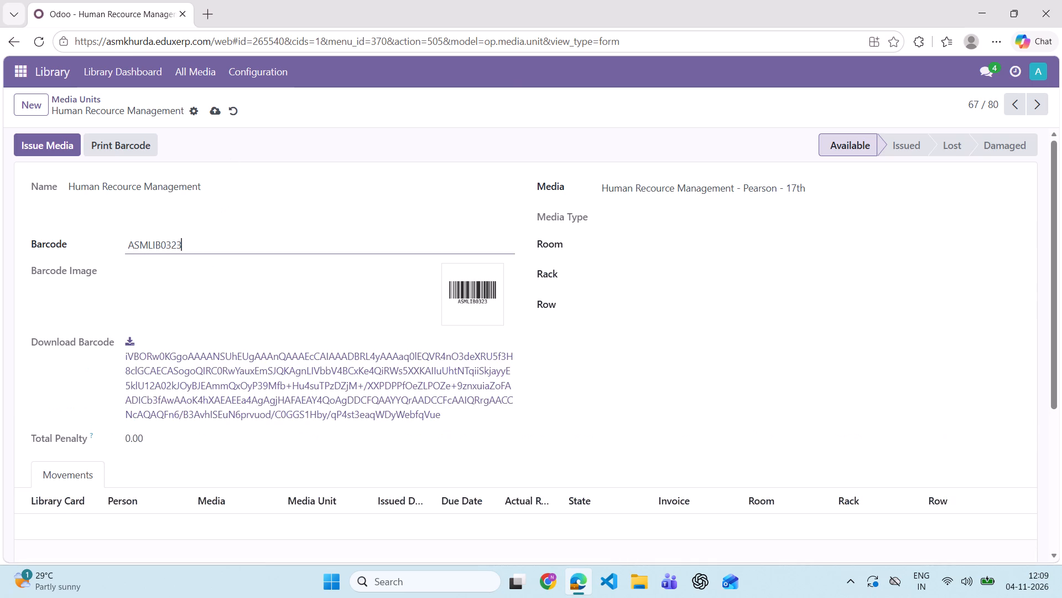
key("7")
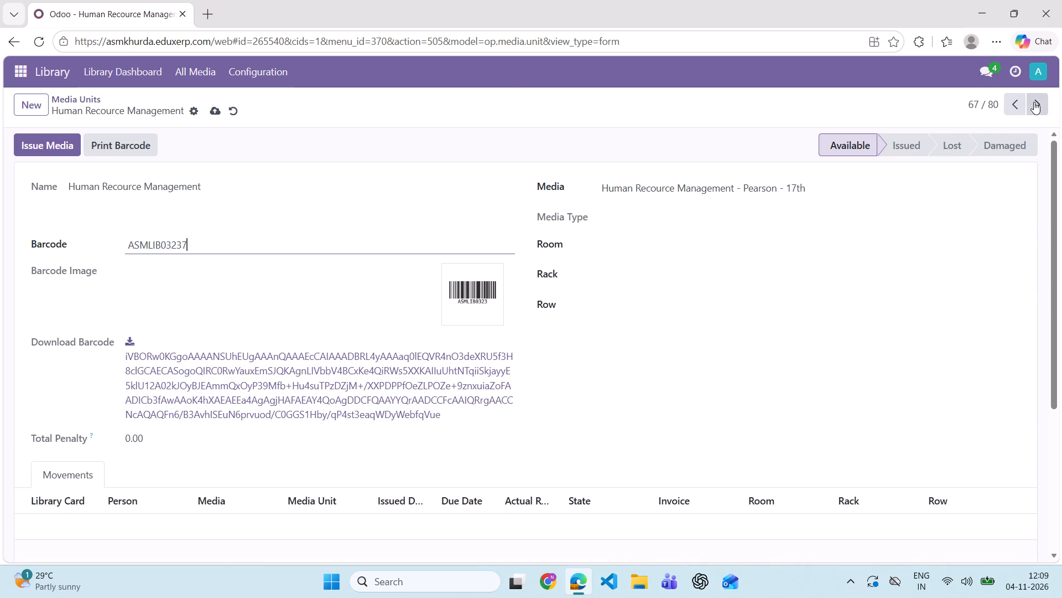
left_click(1035, 101)
From the media units list, open the Human Recource Management - Pearson - 17th unit ASMLIB03239, generate its barcode image by re-entering the final 9, and advance one record.
left_click(87, 96)
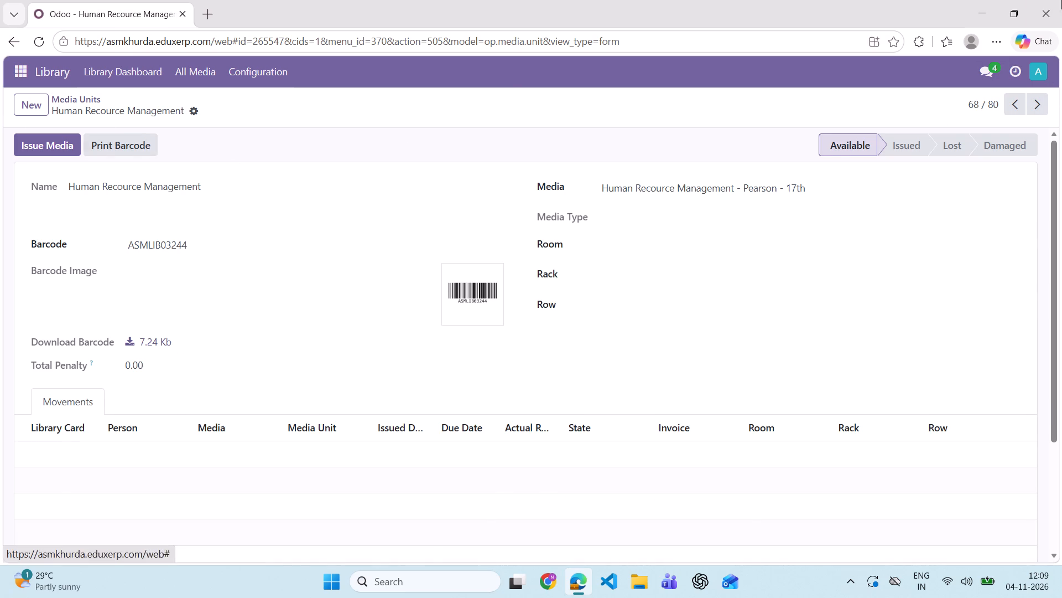
left_click(641, 368)
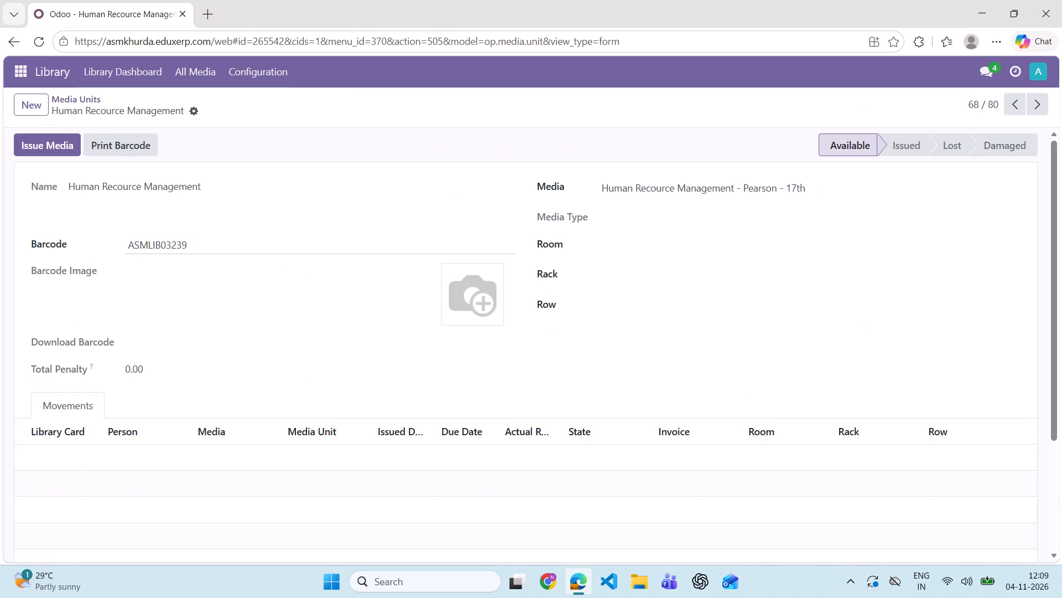
left_click(234, 249)
key("BackSpace")
left_click(214, 145)
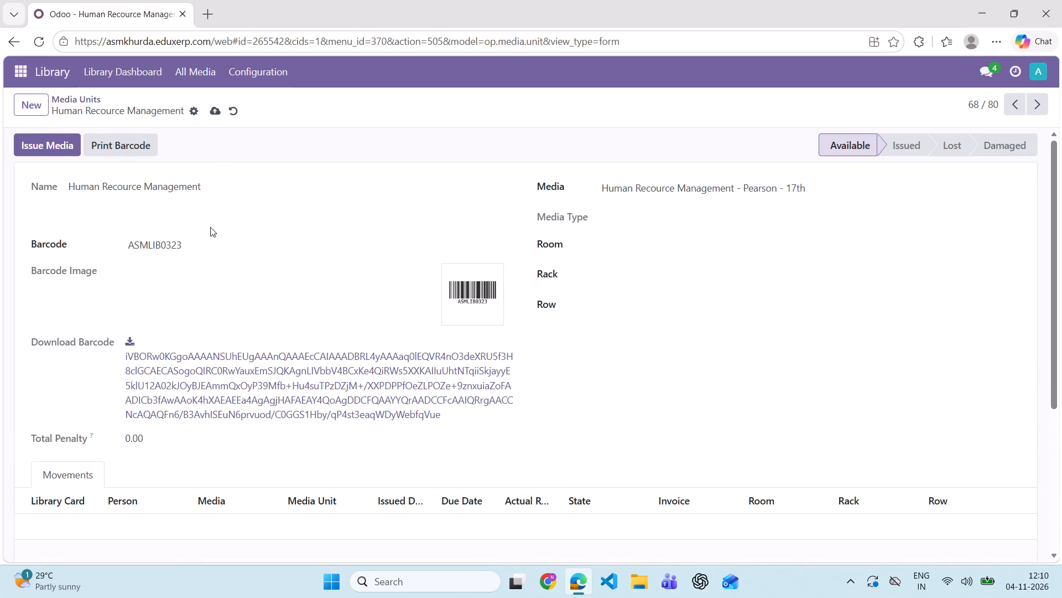
left_click(207, 241)
key("9")
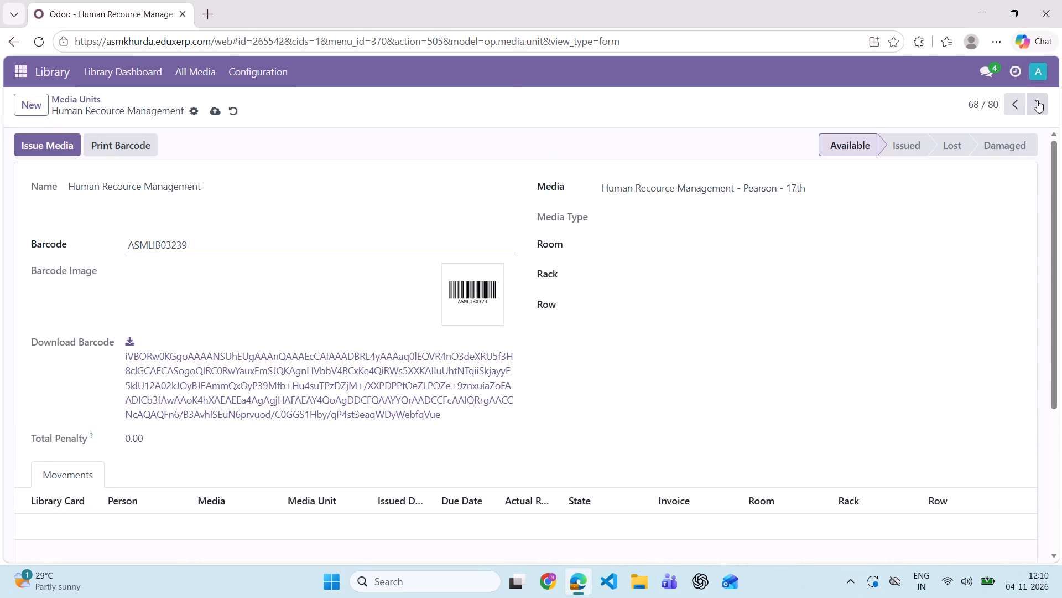
left_click(1037, 101)
From the media units list, open the Human Recource Management - Pearson - 17th unit ASMLIB03245, generate its barcode image by re-entering the final 5, and advance one record.
left_click(61, 94)
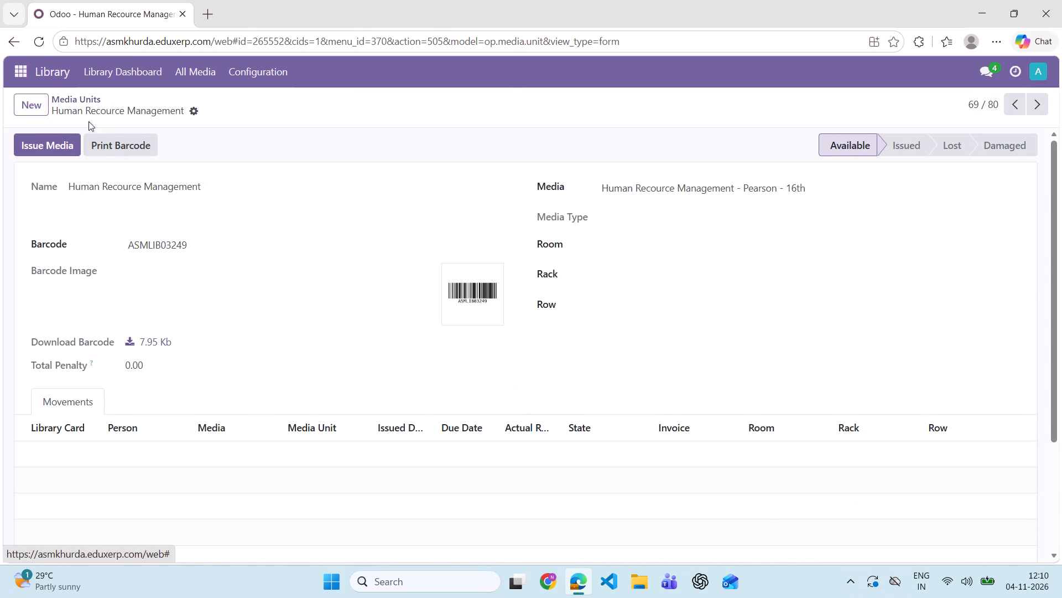
scroll(516, 313, "down", 4)
scroll(534, 326, "up", 5)
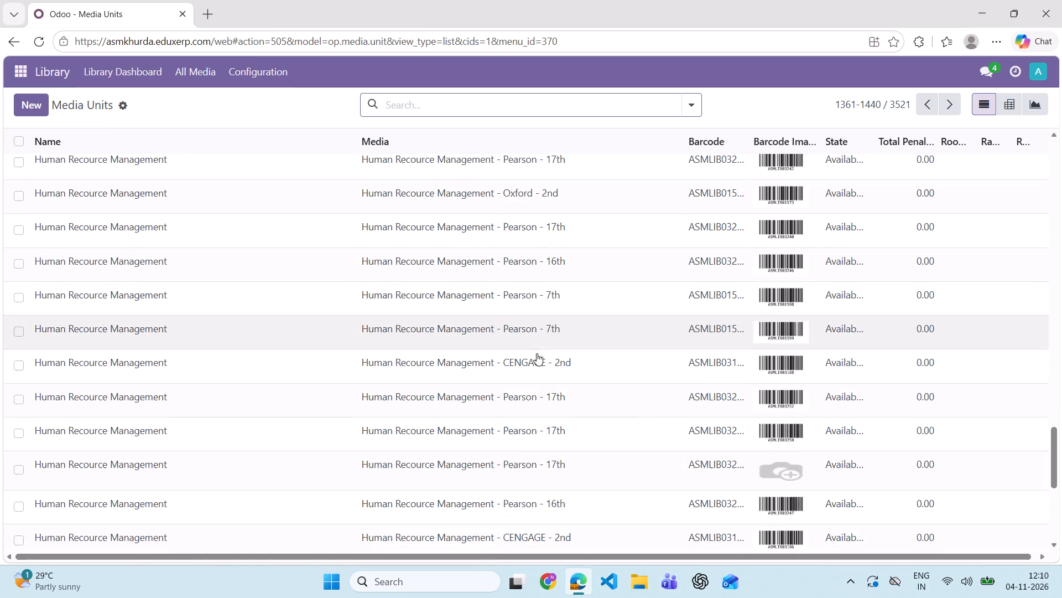
left_click(529, 456)
left_click_drag(205, 220, 205, 226)
left_click(211, 240)
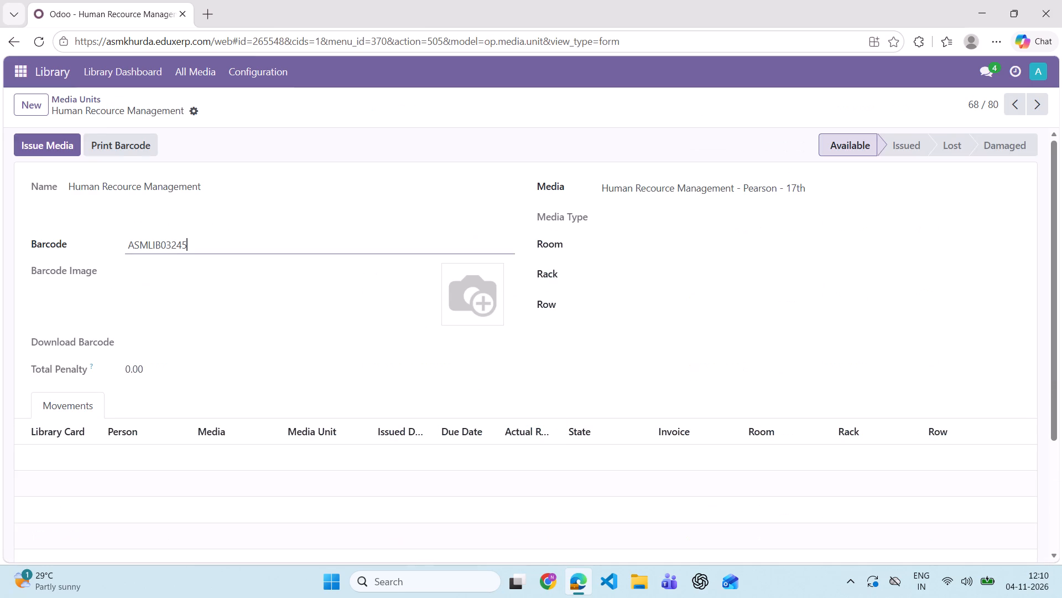
key("BackSpace")
left_click(201, 142)
left_click(220, 246)
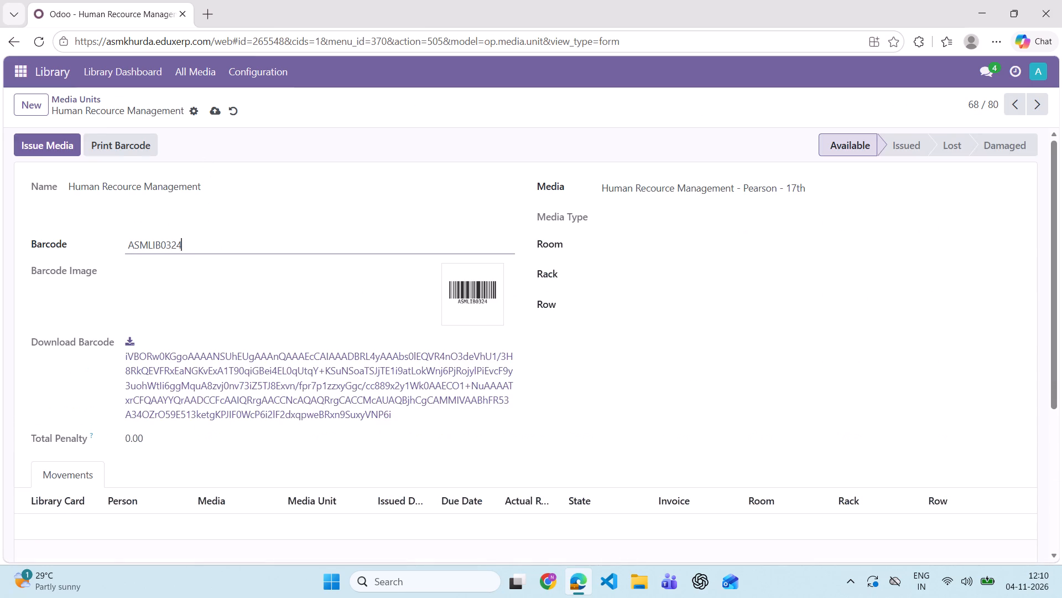
key("5")
left_click(1044, 107)
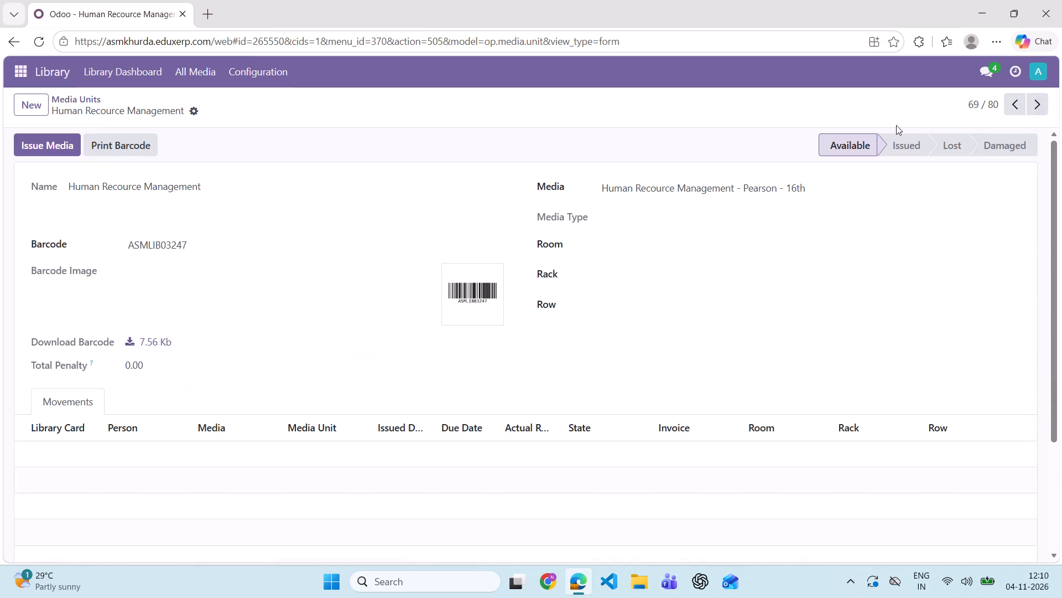
From the media units list, open the Human Recource Management - Pearson - 16th unit ASMLIB03248, generate its barcode image by re-entering the final 8, and advance one record.
left_click(72, 100)
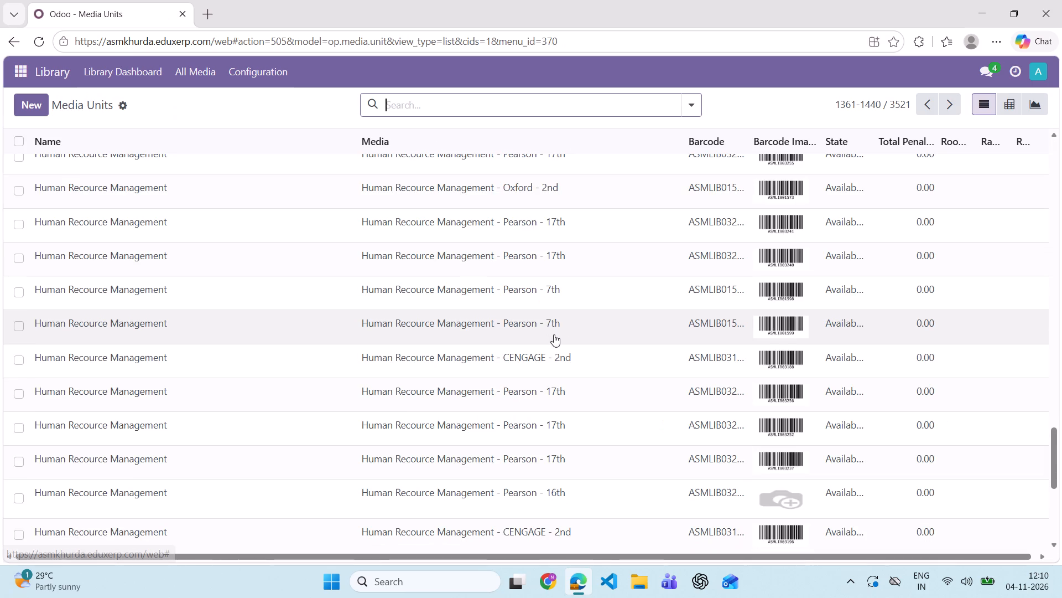
scroll(575, 313, "down", 1)
left_click(526, 424)
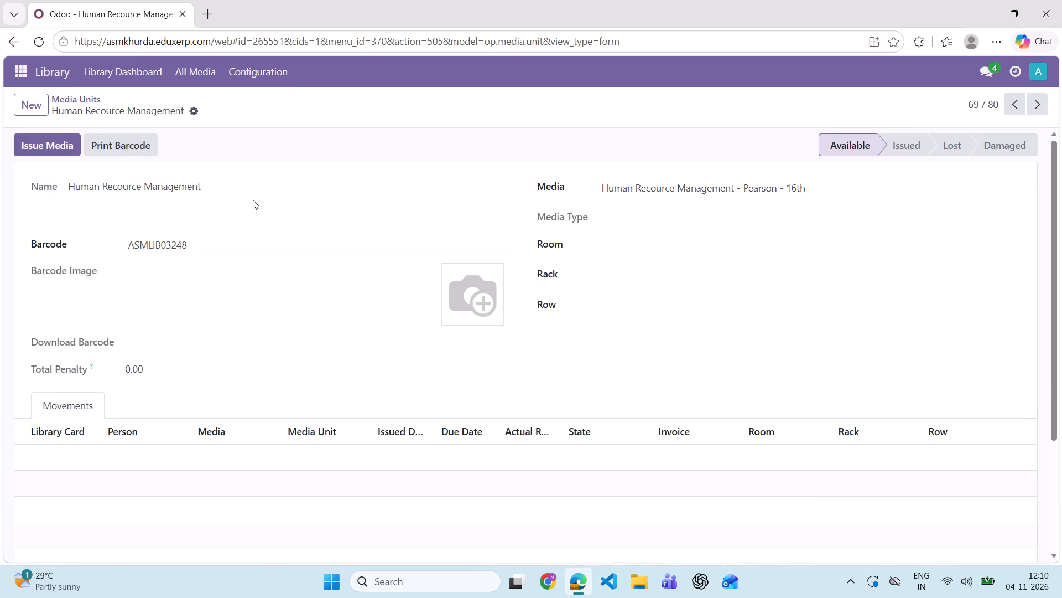
left_click(231, 247)
key("BackSpace")
left_click(208, 157)
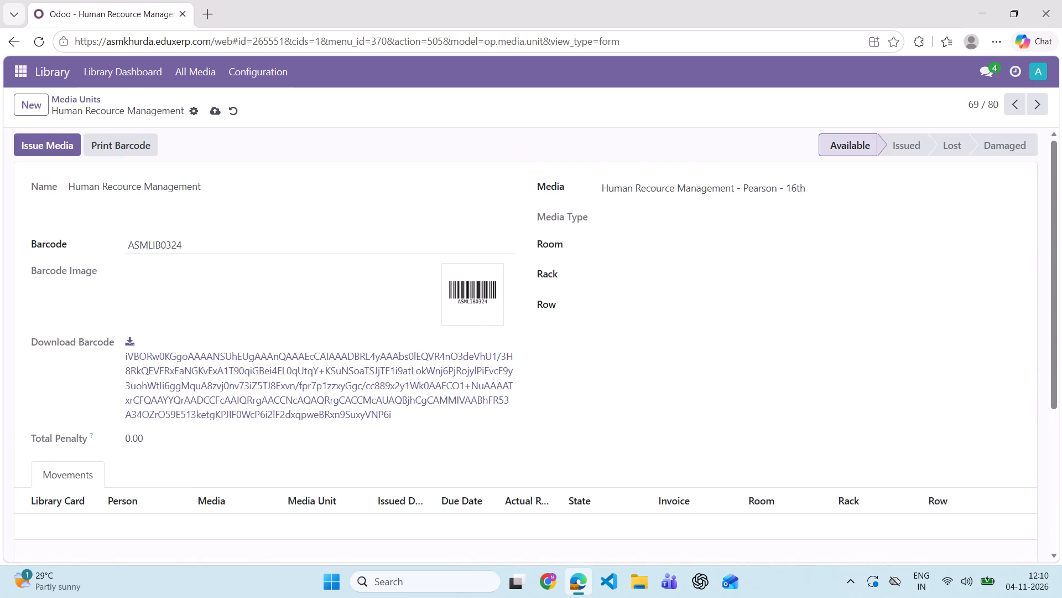
left_click(208, 238)
key("8")
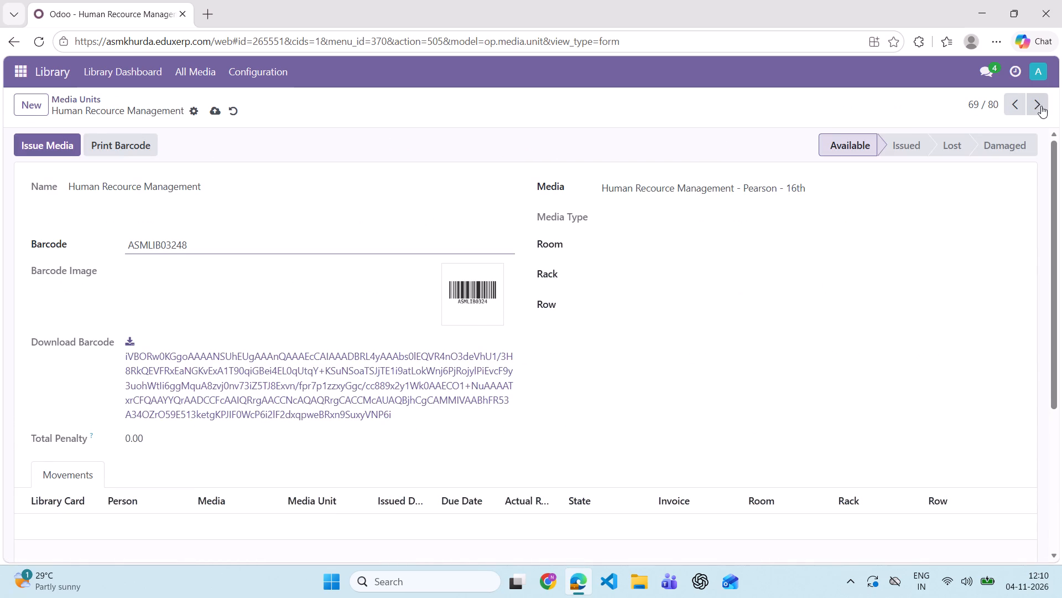
left_click(1047, 104)
Return to the media units list and check the whole 1361-1440 page for units still lacking a barcode image.
left_click(70, 97)
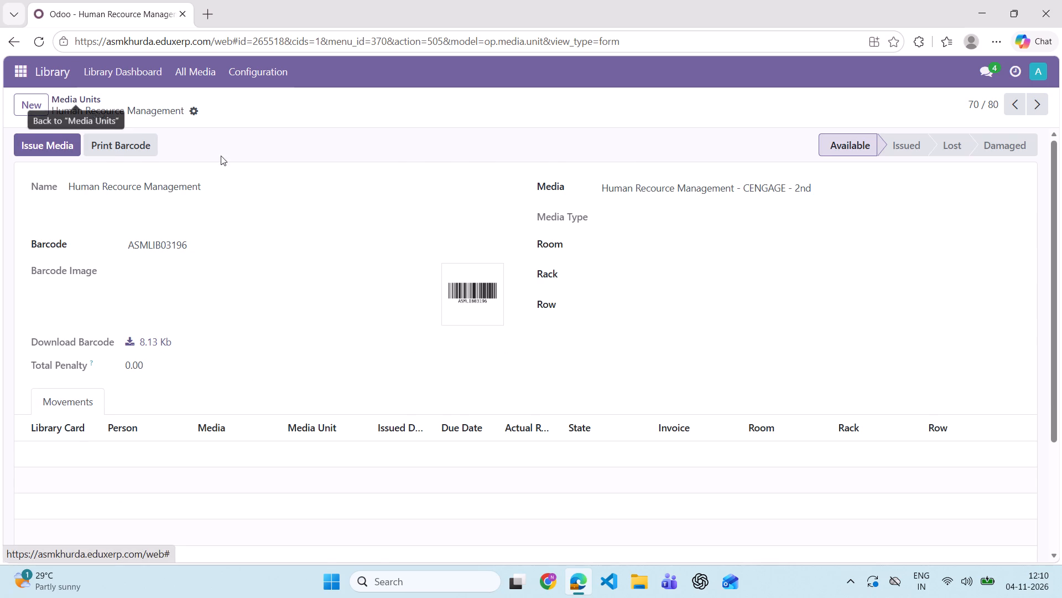
scroll(758, 292, "up", 3)
left_click_drag(1051, 454, 1023, 279)
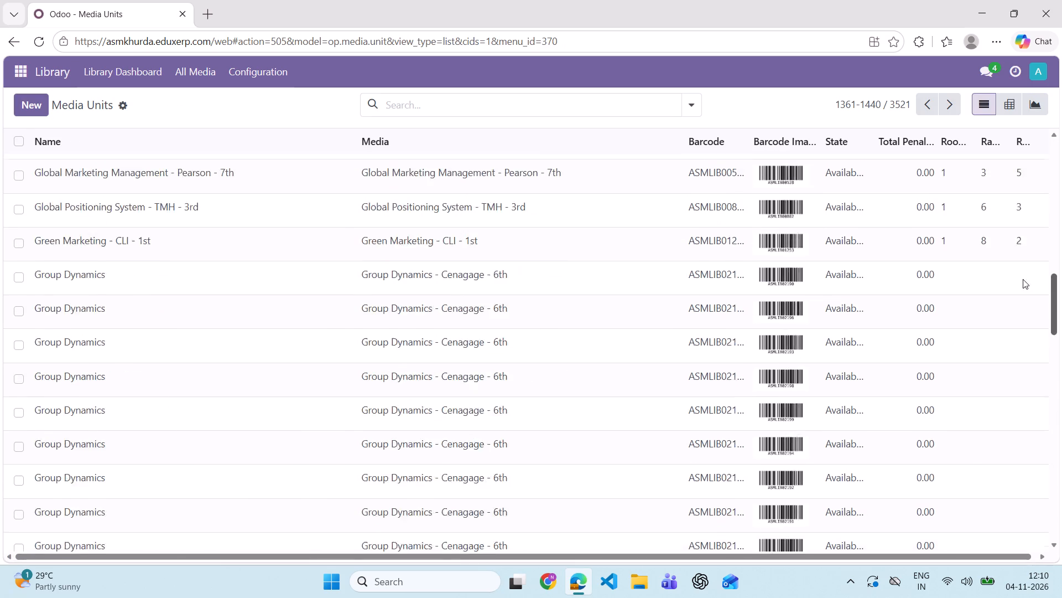
left_click_drag(1023, 279, 1018, 245)
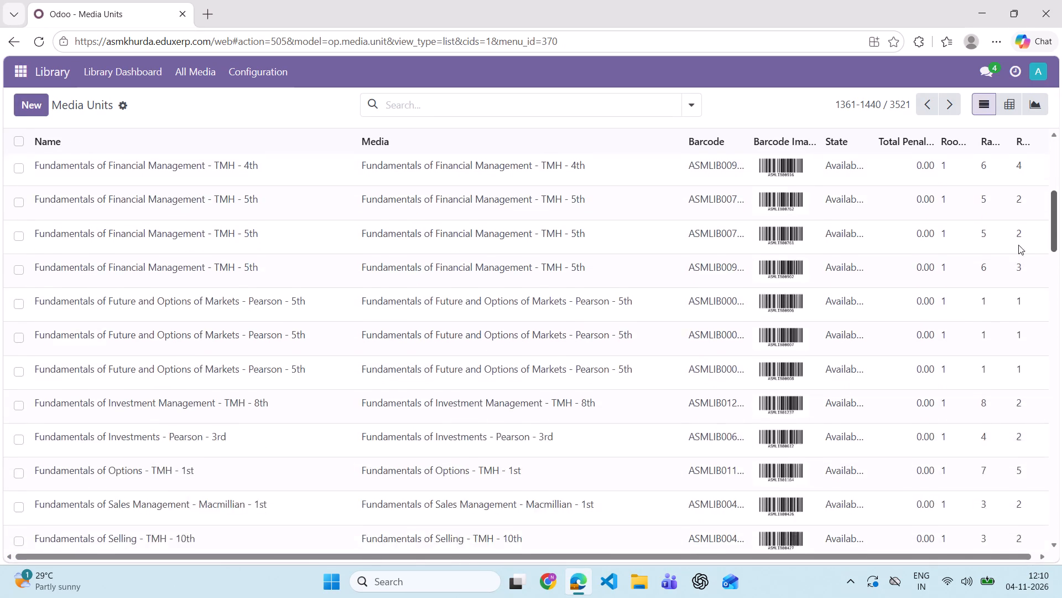
left_click_drag(1018, 245, 1019, 350)
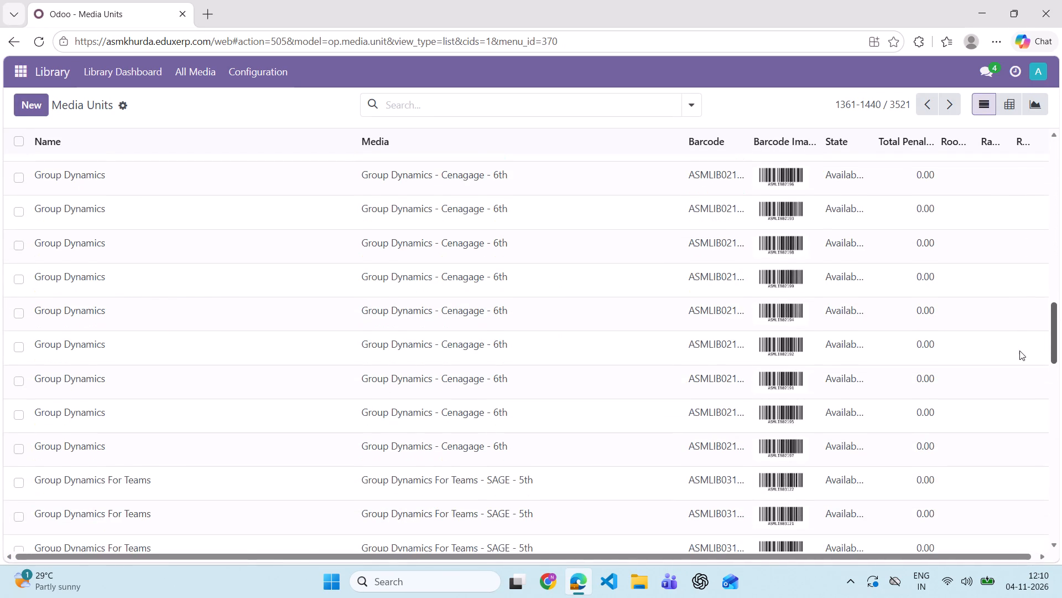
left_click_drag(1019, 350, 1012, 543)
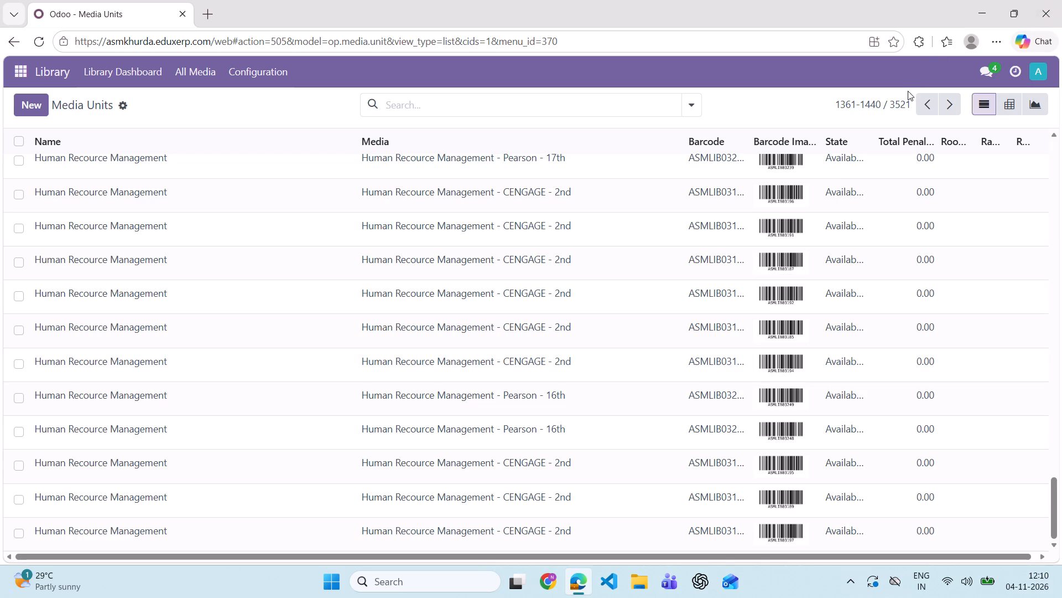
Advance the media units list past 1441-1520 to the 1521-1600 page and check it for units lacking barcode images.
left_click(945, 100)
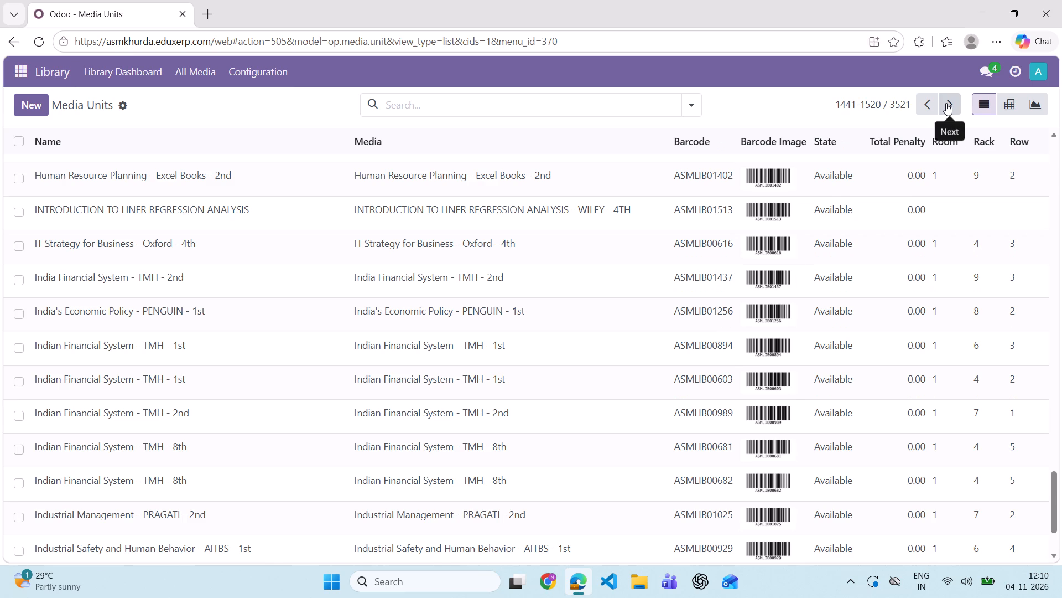
left_click(946, 103)
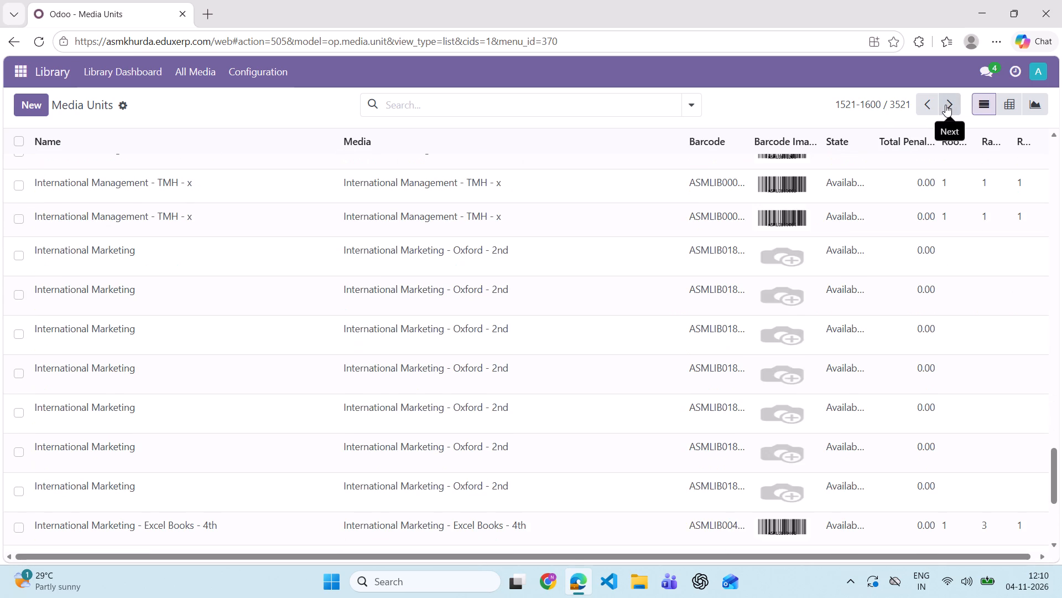
left_click_drag(1056, 468, 1009, 236)
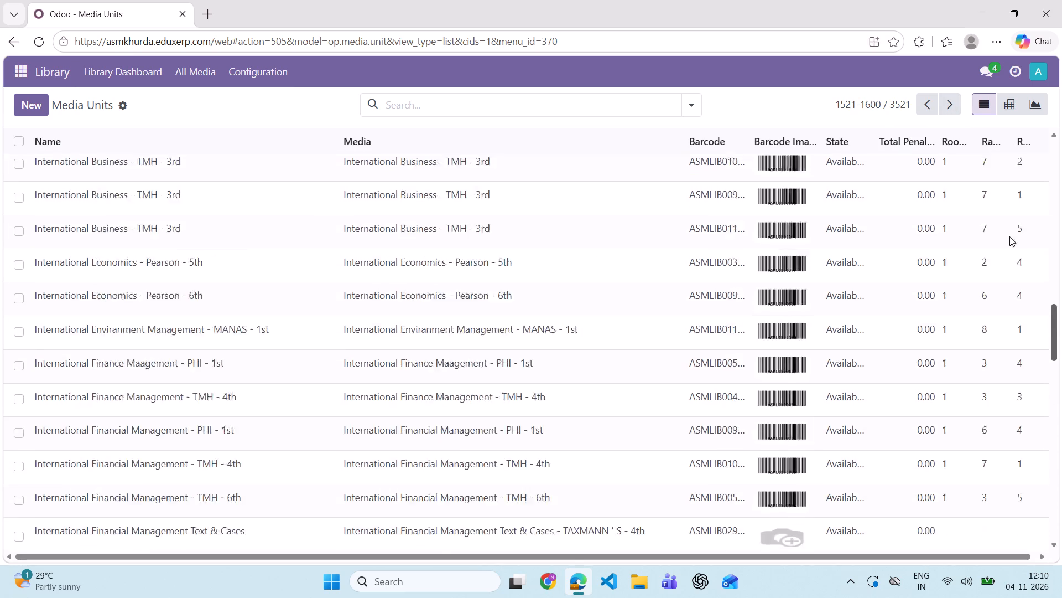
left_click_drag(1009, 236, 989, 102)
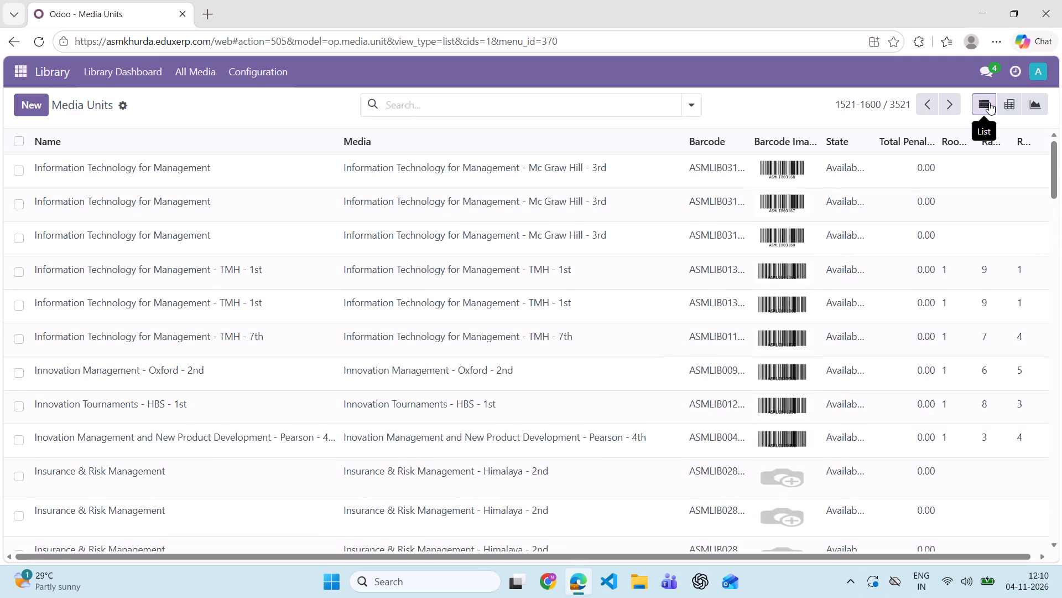
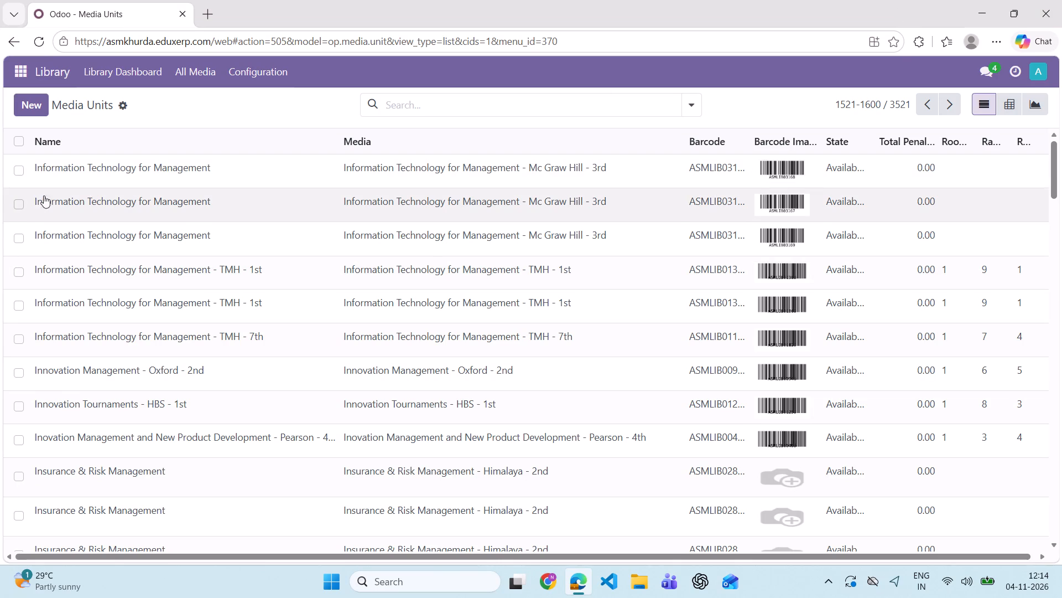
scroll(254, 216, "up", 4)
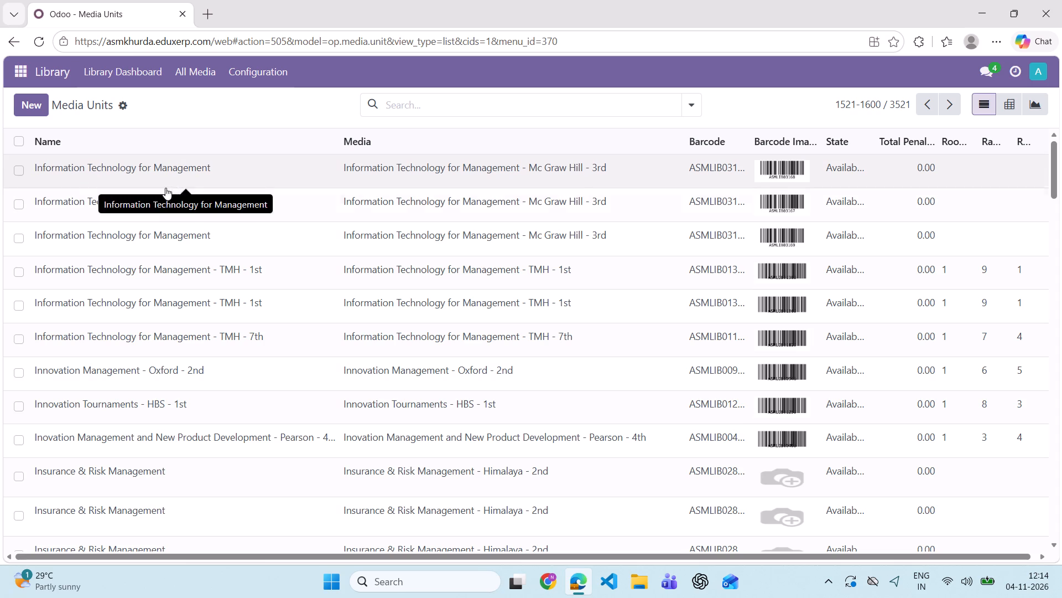
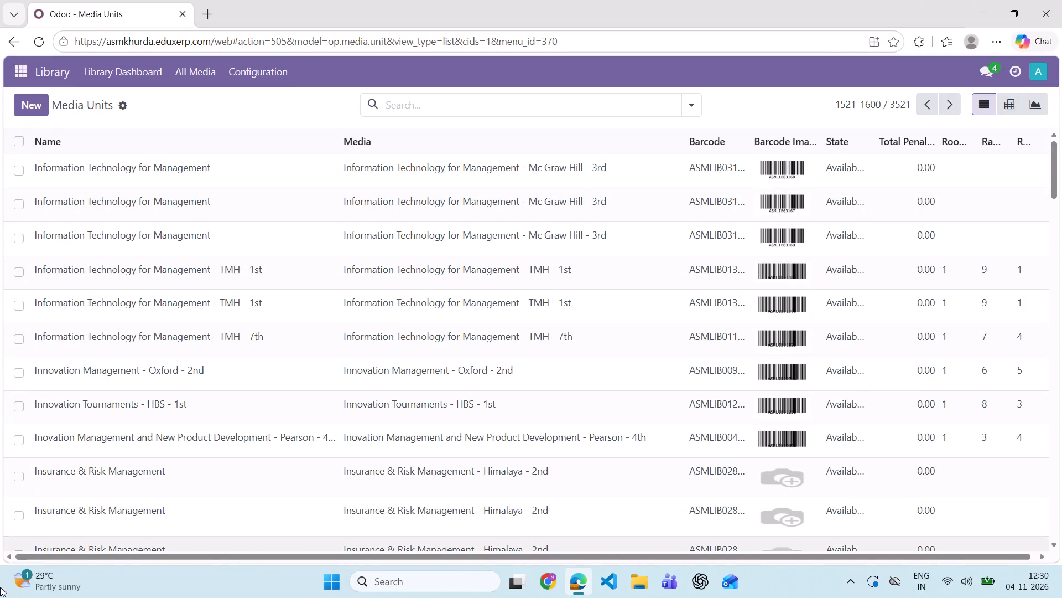
Open the first "Information Technology for Management - TMH - 1st" unit and re-enter the final 3 of barcode ASMLIB01383.
left_click(324, 283)
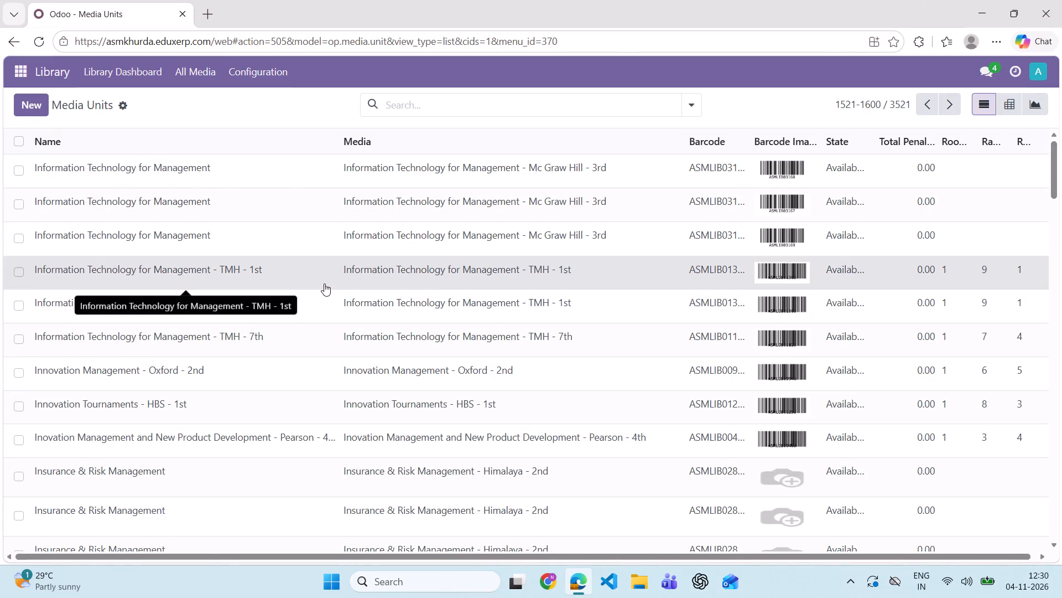
left_click(214, 248)
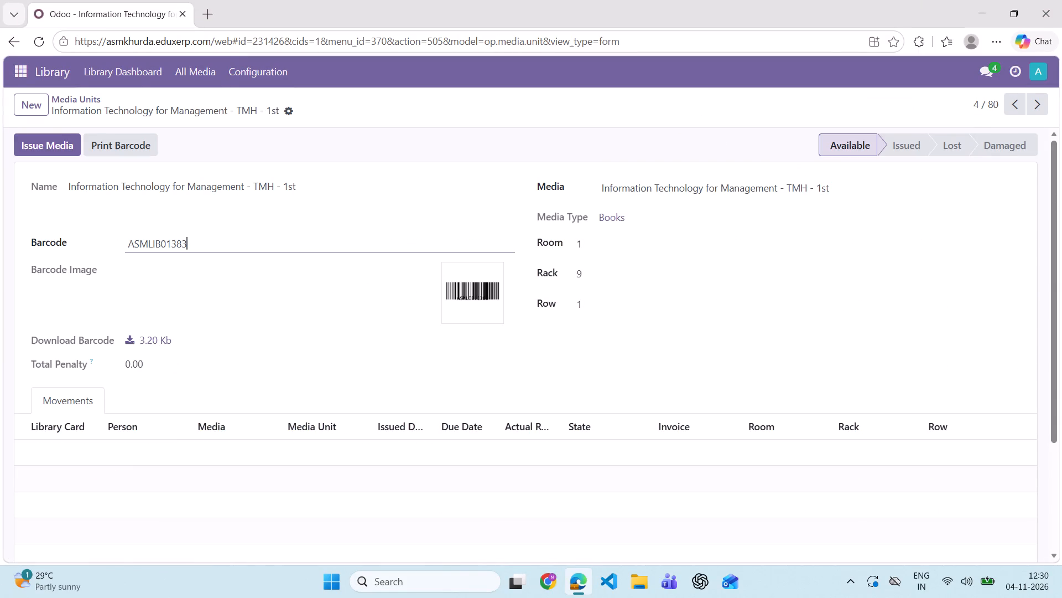
key("BackSpace")
key("3")
On the second "Information Technology for Management - TMH - 1st" unit, regenerate the barcode image by removing and re-entering the final 9 of ASMLIB01369.
left_click(1039, 109)
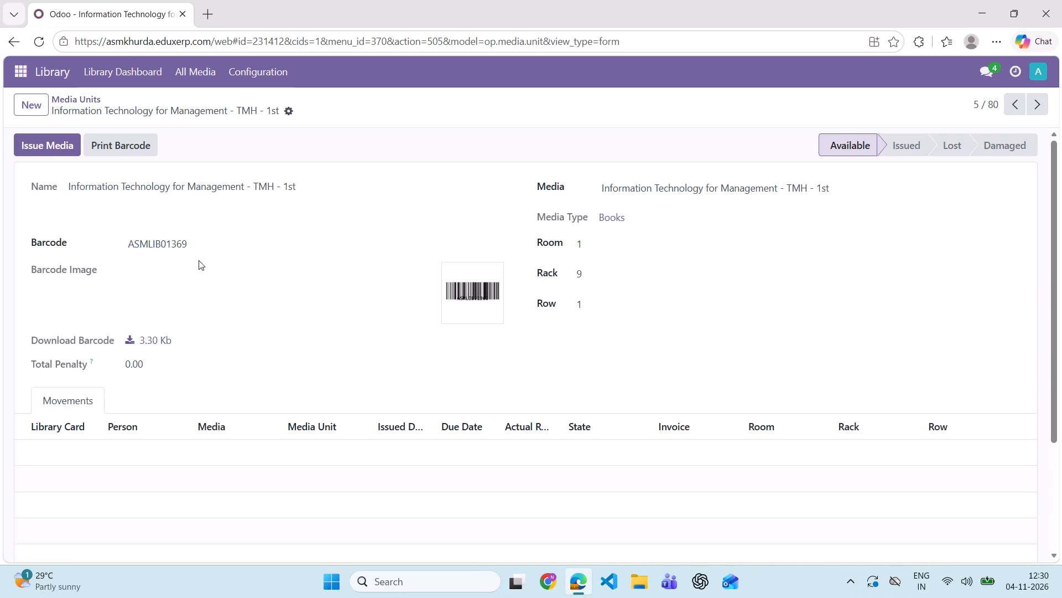
left_click(202, 245)
key("BackSpace")
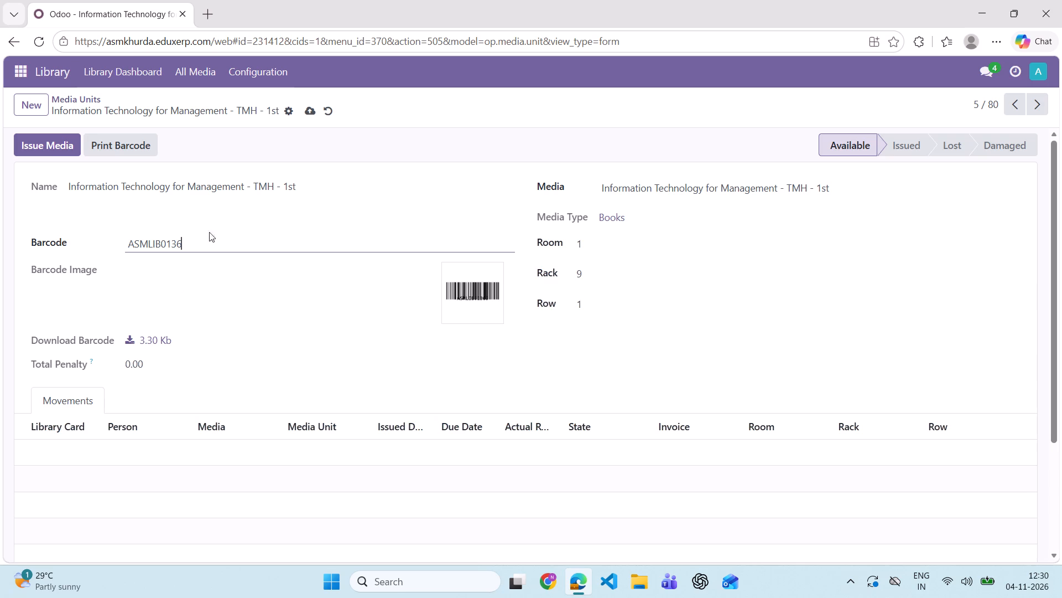
left_click(233, 155)
left_click(217, 245)
key("9")
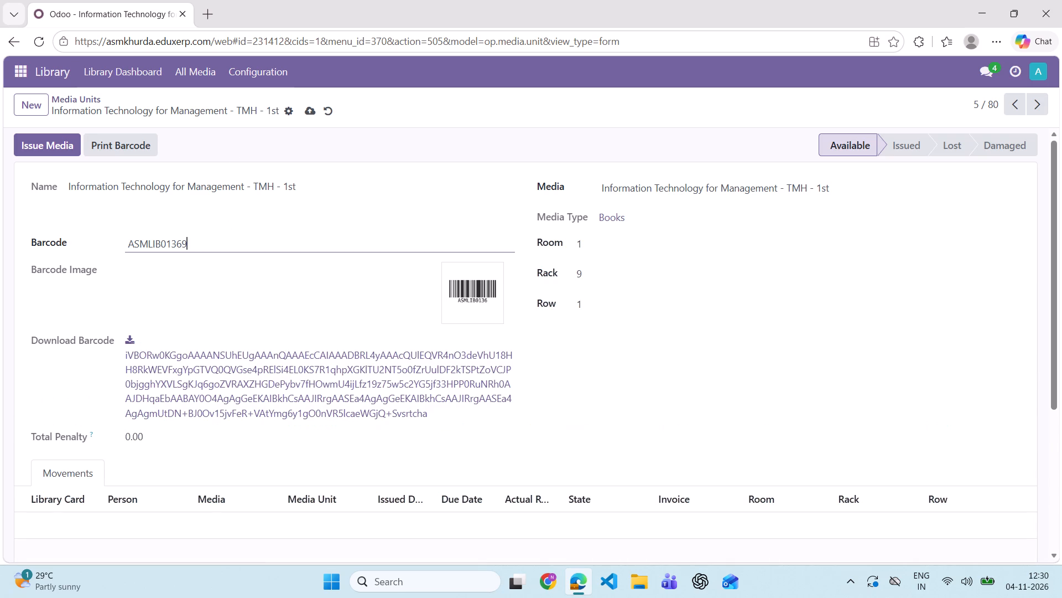
On the "Information Technology for Management - TMH - 7th" unit, regenerate the barcode image by removing and re-entering the final 9 of ASMLIB01129.
left_click(1038, 104)
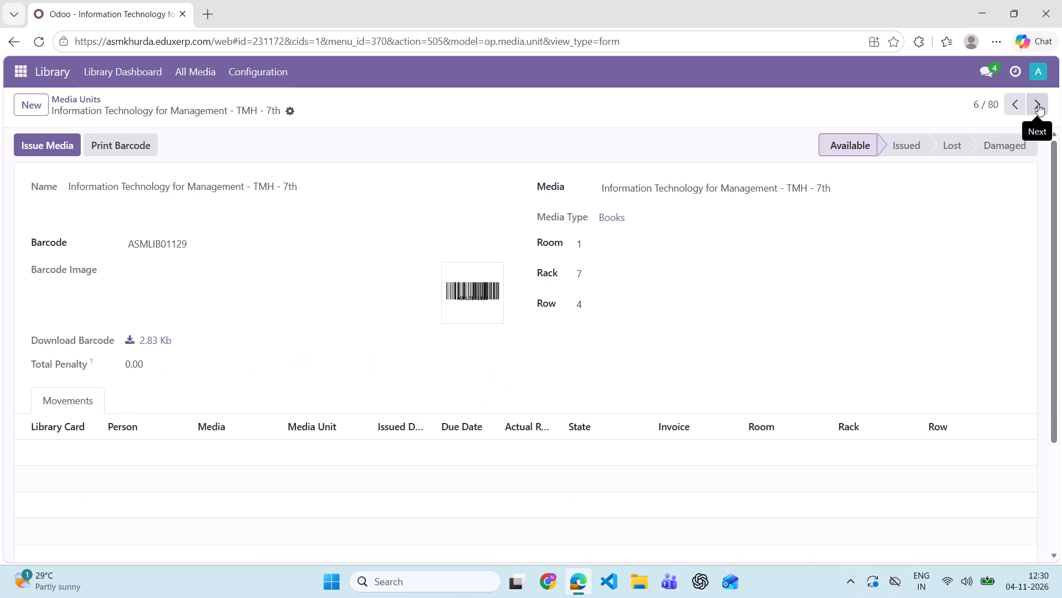
left_click(249, 238)
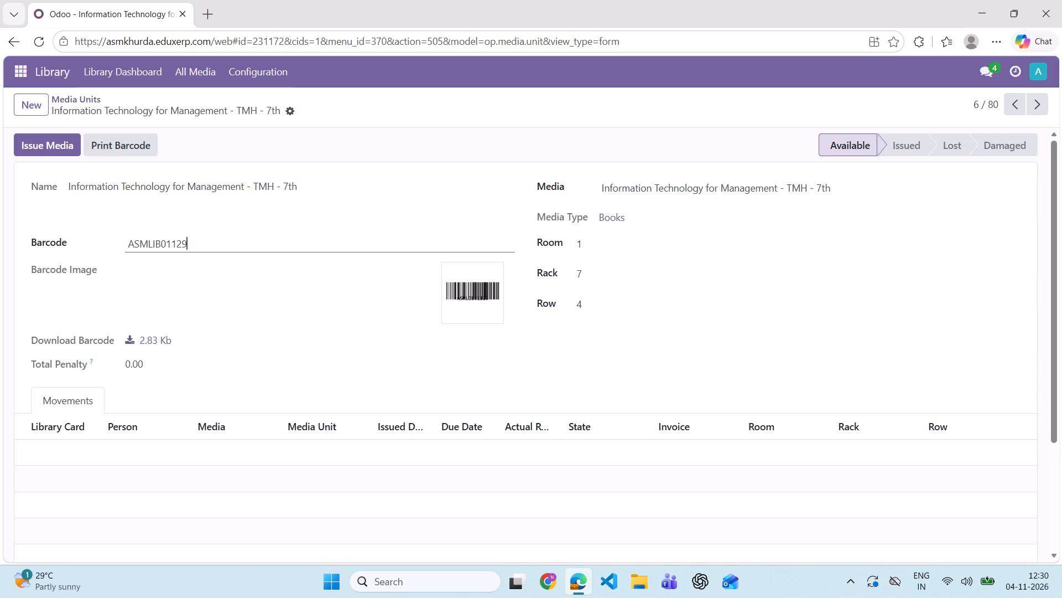
key("BackSpace")
left_click(219, 207)
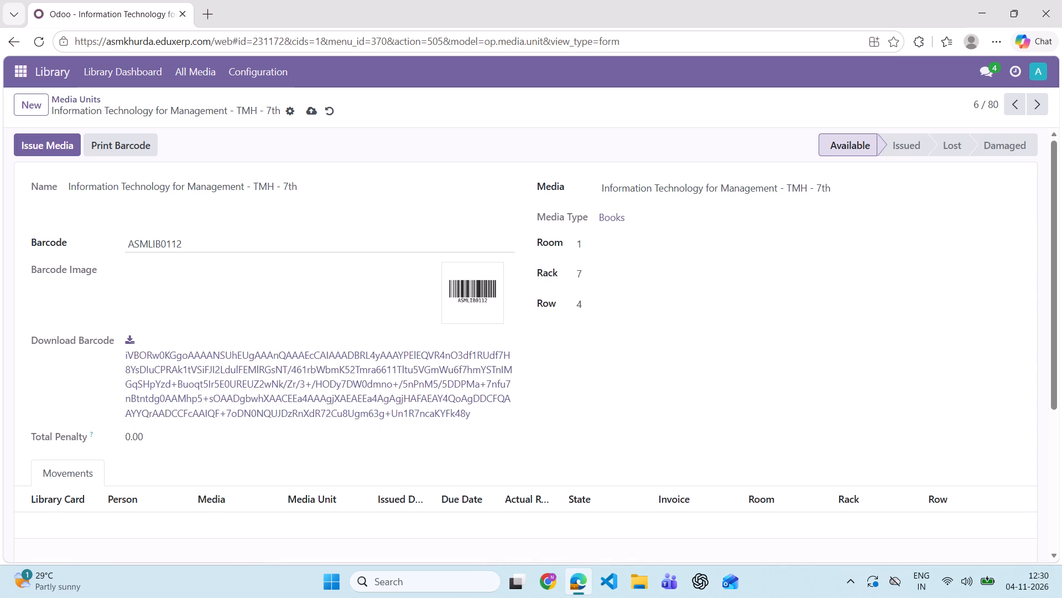
left_click(207, 246)
key("9")
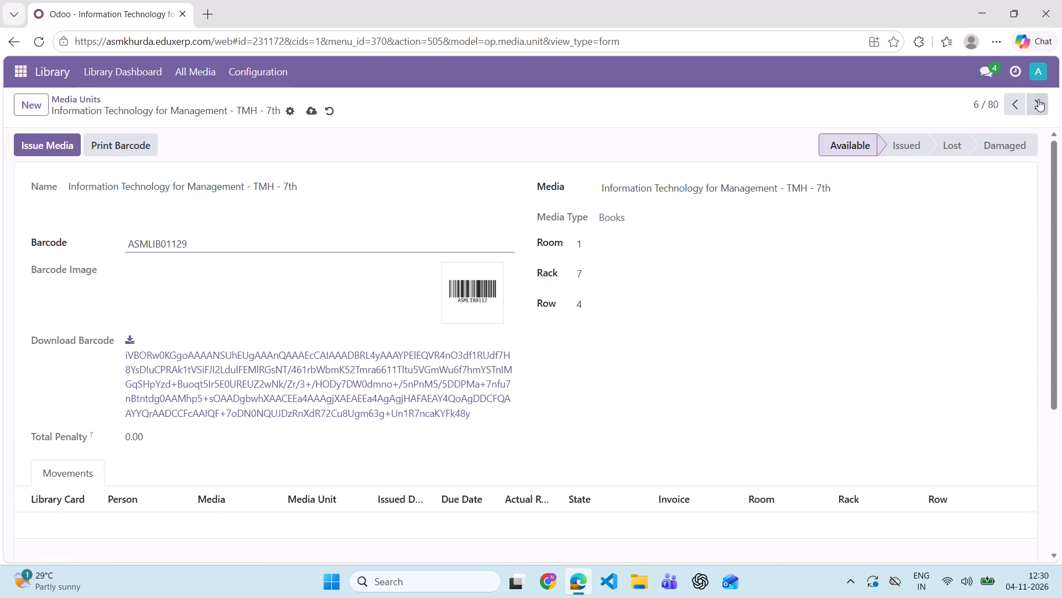
On the "Innovation Management - Oxford - 2nd" unit, regenerate the barcode image by removing and re-entering the final 6 of ASMLIB00946.
left_click(1038, 99)
left_click(309, 246)
key("BackSpace")
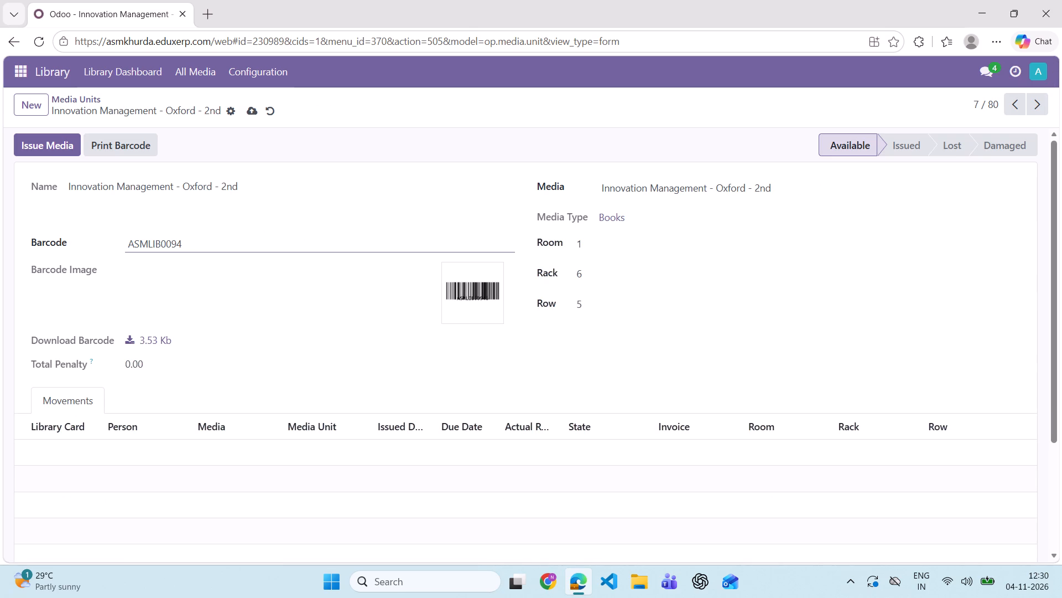
left_click(298, 172)
left_click(275, 240)
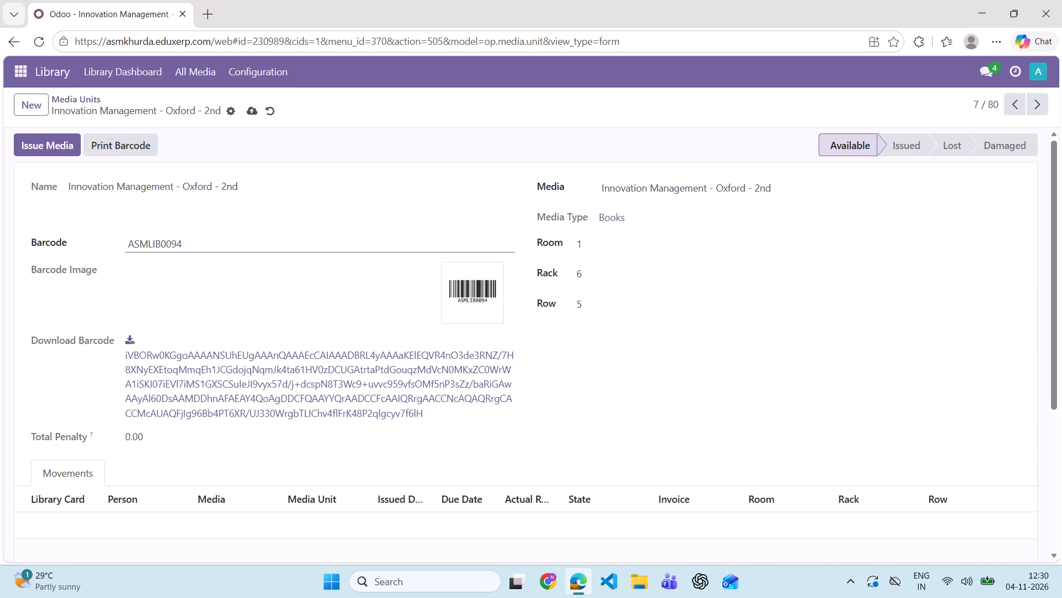
key("6")
On the "Innovation Tournaments - HBS - 1st" unit, regenerate the barcode image by removing and re-entering the final 9 of ASMLIB01259.
left_click(1029, 105)
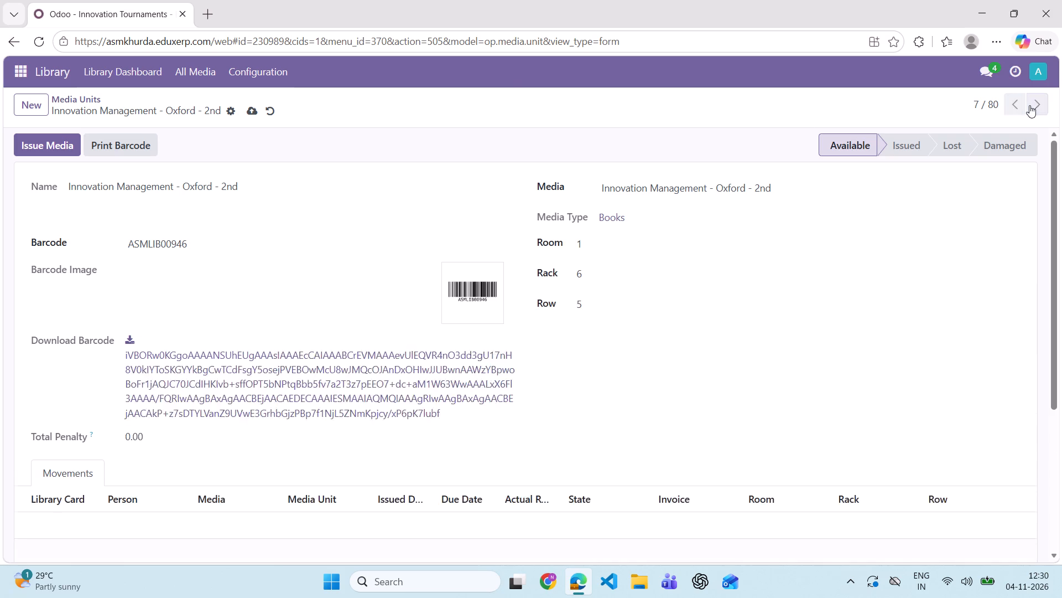
left_click(274, 239)
key("BackSpace")
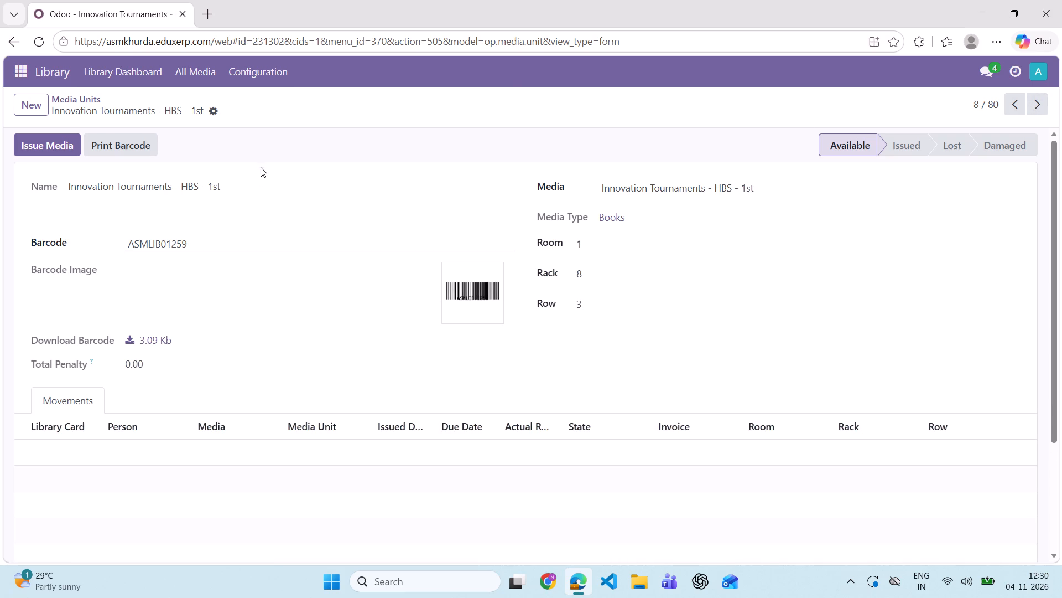
left_click(262, 162)
left_click(235, 246)
key("9")
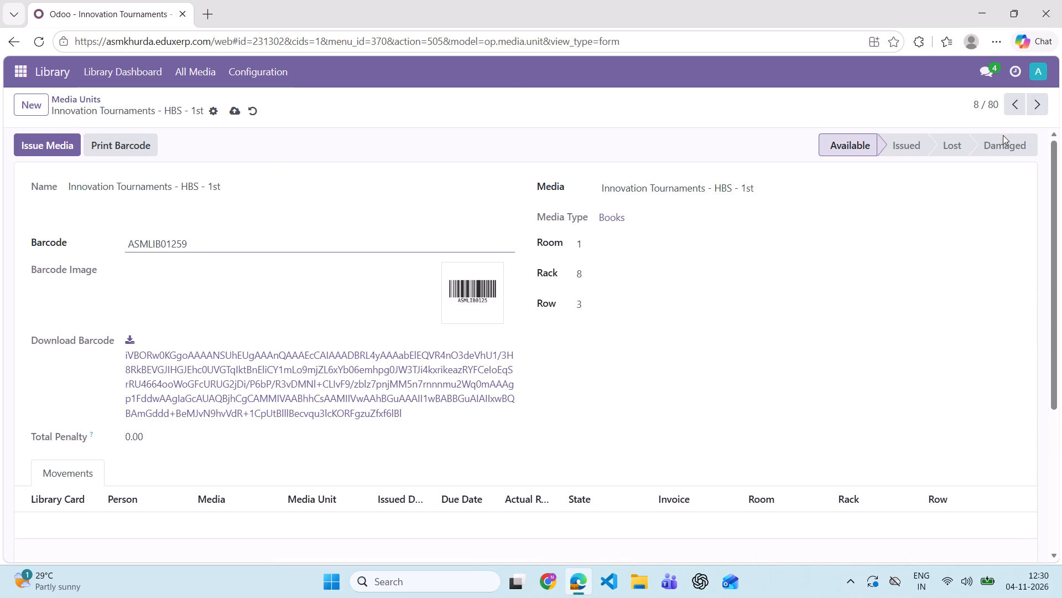
On the "Inovation Management and New Product Development" unit, regenerate the barcode image by removing and re-entering the final 5 of ASMLIB00495.
left_click(1035, 112)
left_click(194, 245)
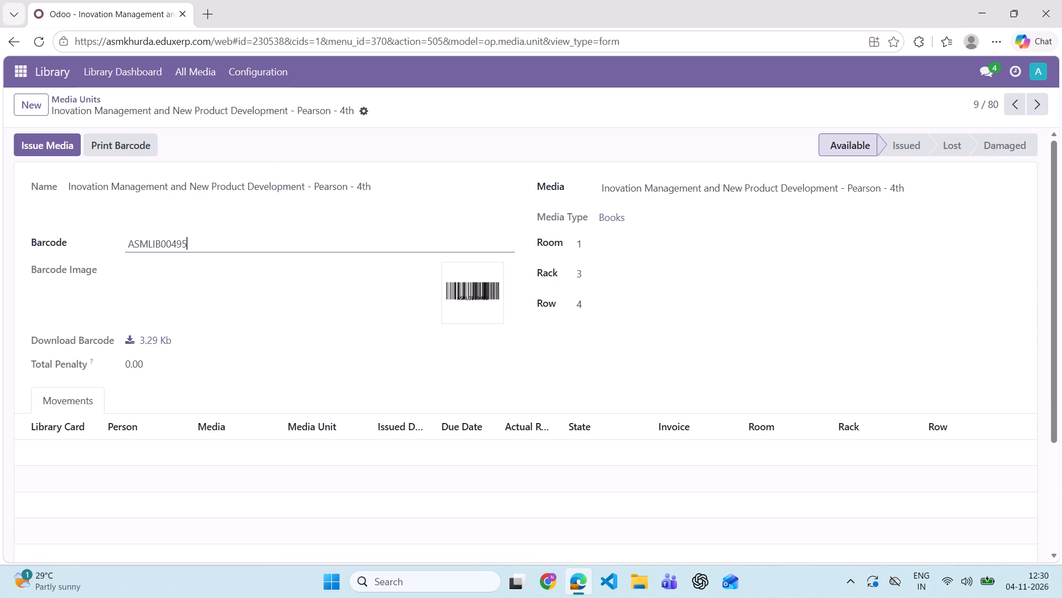
key("BackSpace")
left_click(212, 157)
left_click(185, 253)
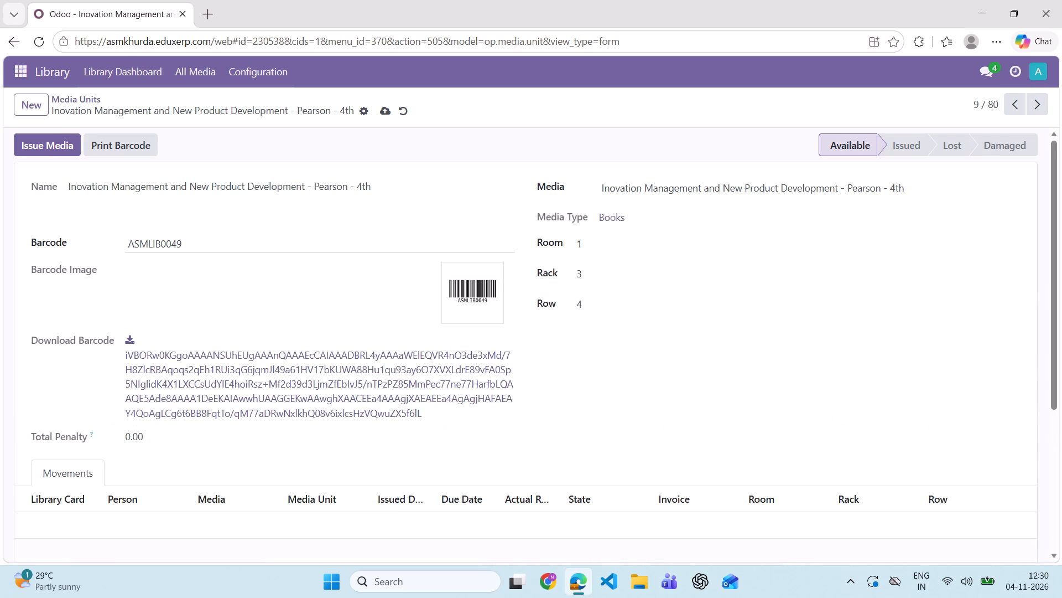
left_click(191, 248)
key("5")
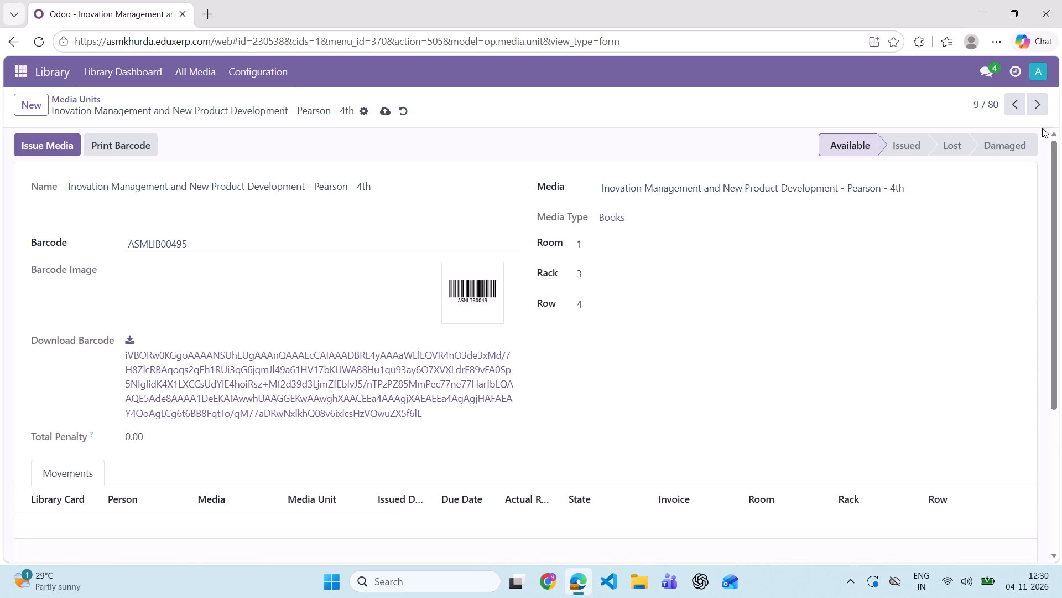
On the first Insurance & Risk Management unit, generate the missing barcode image by removing and re-entering the final 9 of ASMLIB02829.
left_click(1043, 109)
left_click(207, 232)
left_click(205, 242)
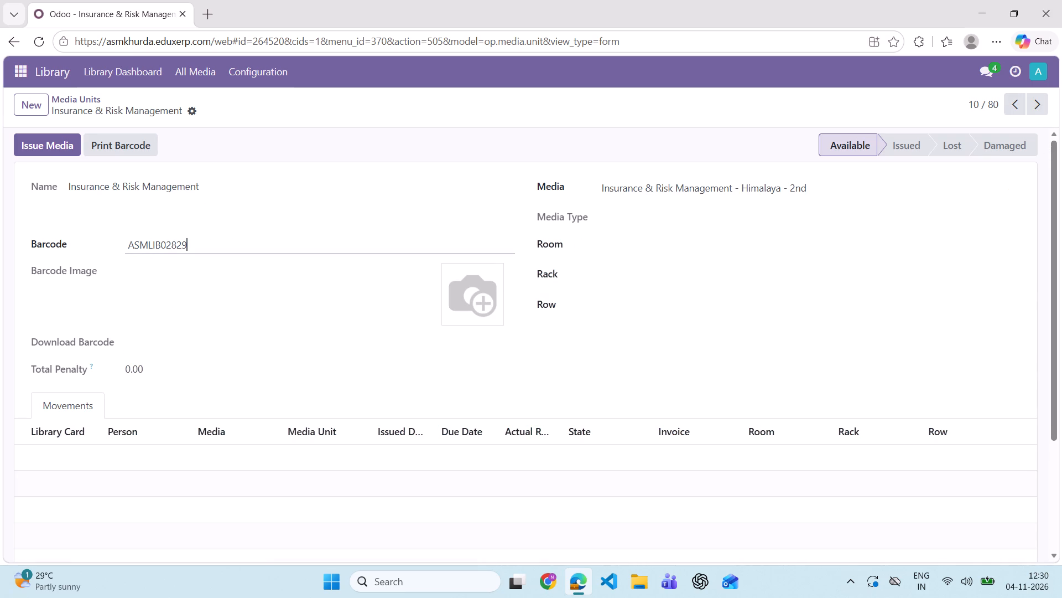
key("BackSpace")
left_click(237, 170)
left_click(217, 253)
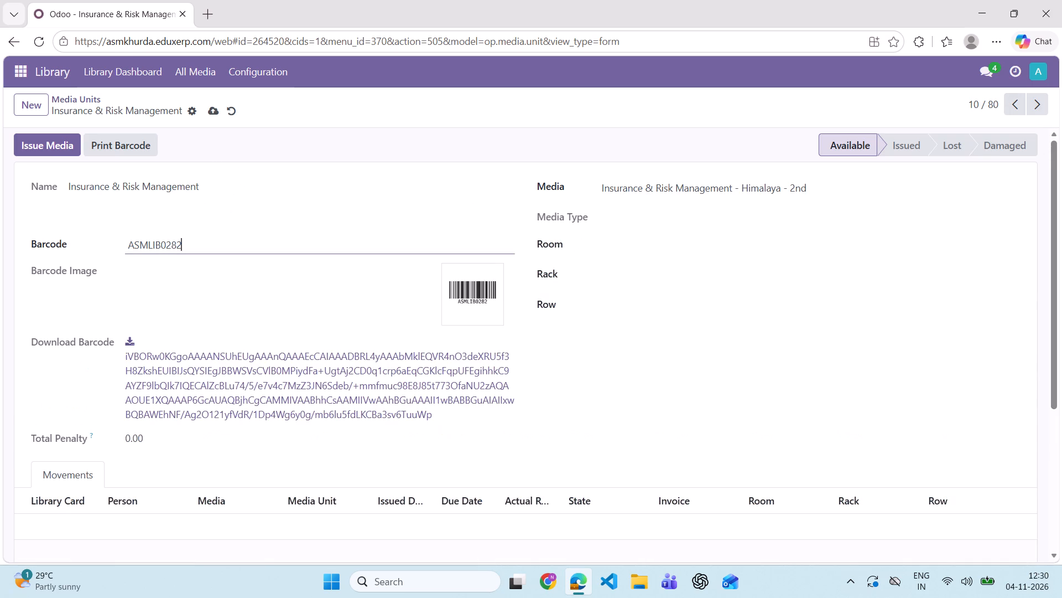
key("9")
On the next Insurance & Risk Management unit, generate the missing barcode image by removing and re-entering the final 4 of ASMLIB02824.
left_click(1039, 107)
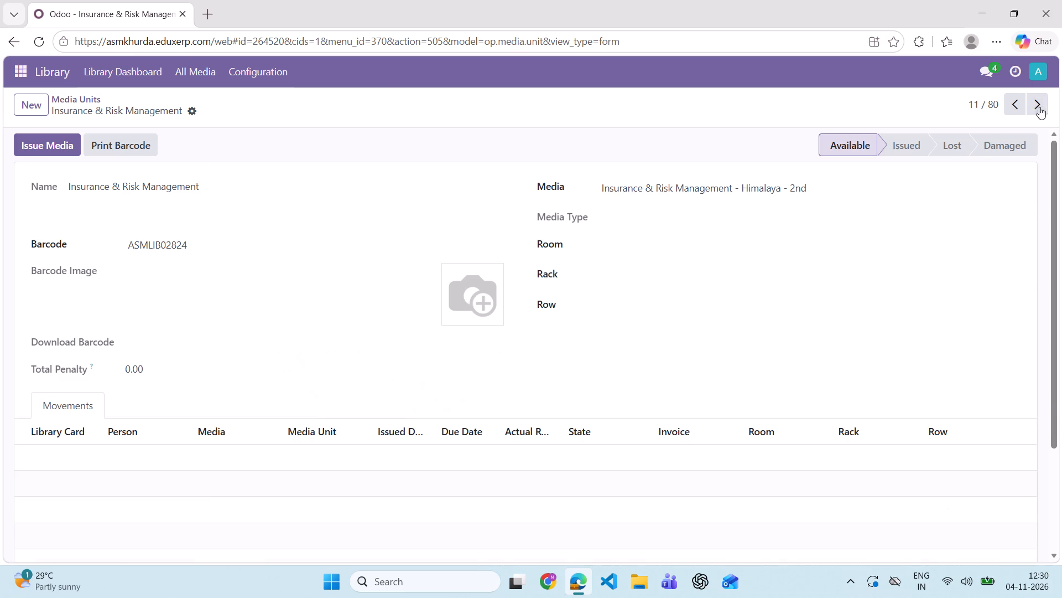
left_click(261, 243)
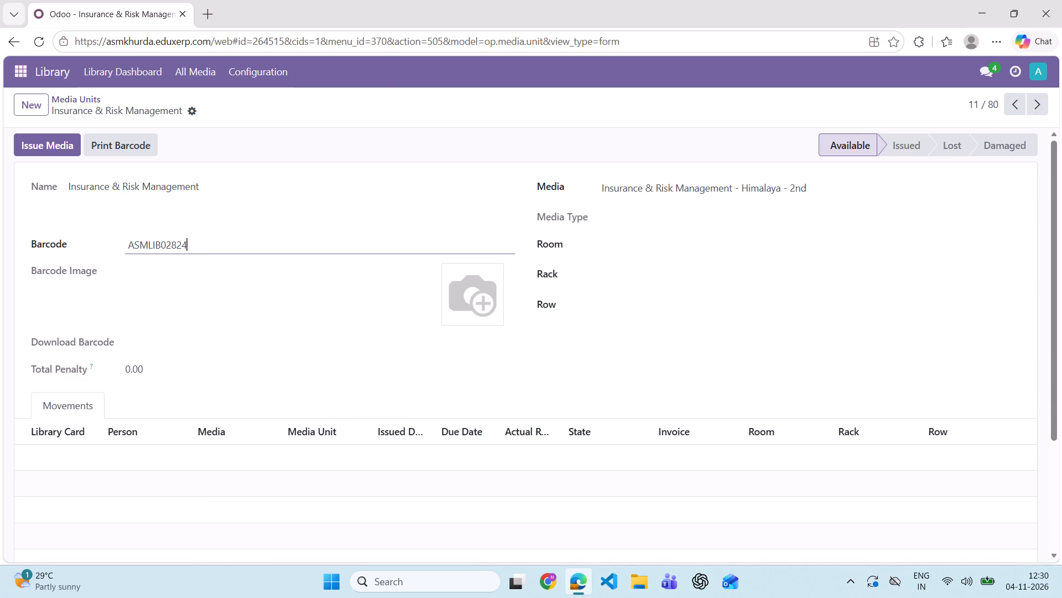
key("BackSpace")
left_click(272, 168)
left_click(228, 244)
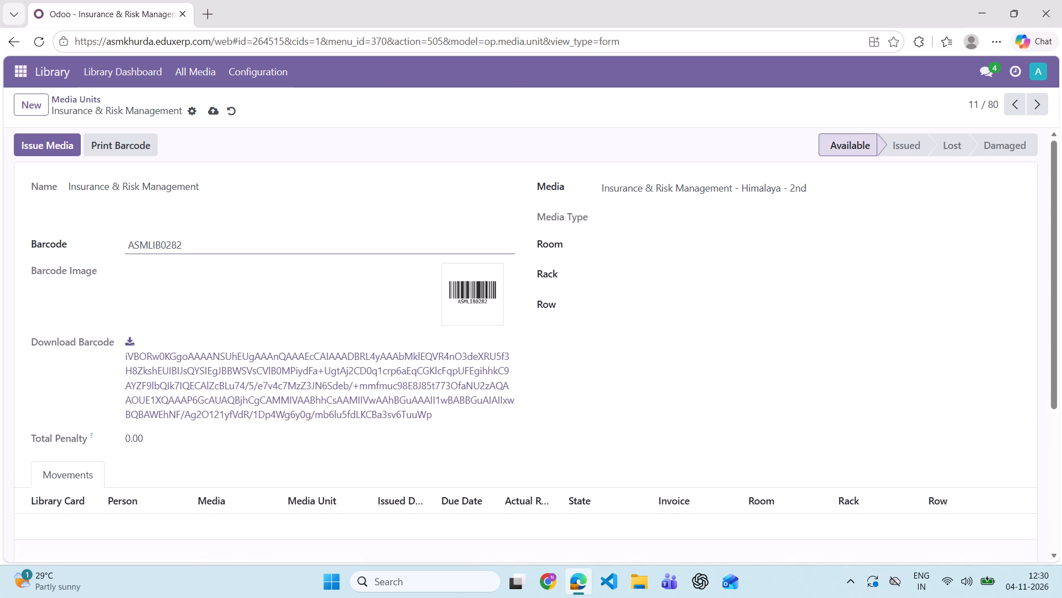
key("4")
On the next Insurance & Risk Management unit, generate the missing barcode image by removing and re-entering the final 3 of ASMLIB02823.
left_click(1043, 105)
left_click(200, 246)
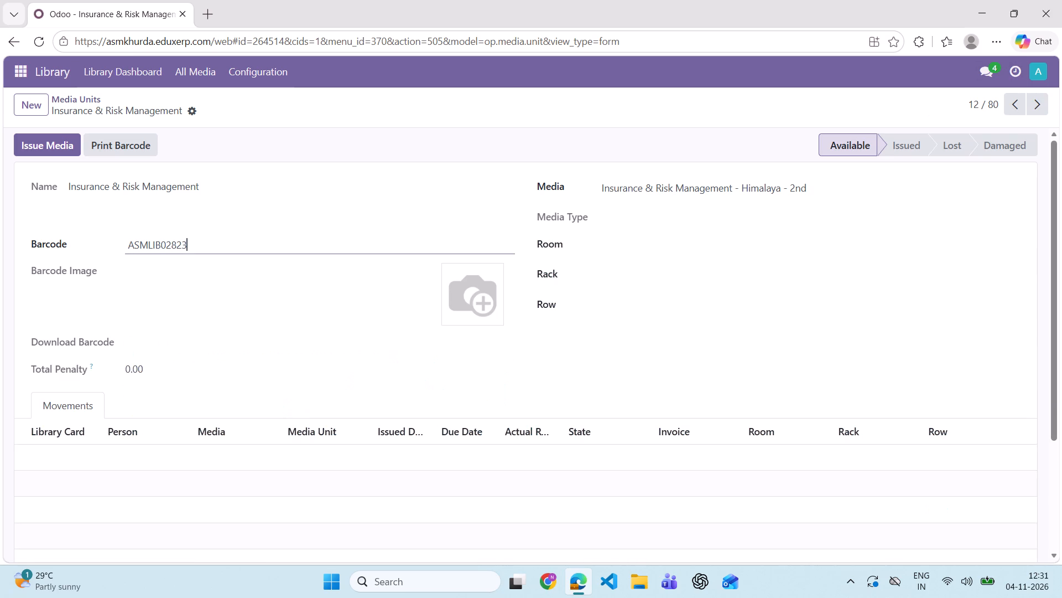
key("BackSpace")
left_click(207, 177)
left_click(202, 243)
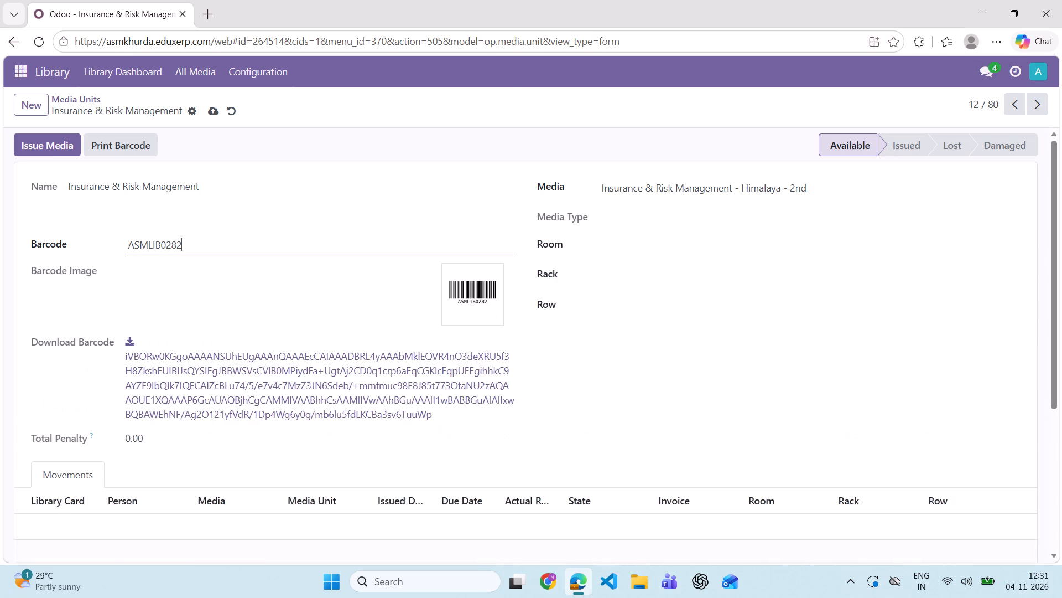
key("3")
On the next Insurance & Risk Management unit, generate the missing barcode image by removing and re-entering the final 5 of ASMLIB02825.
left_click(1033, 113)
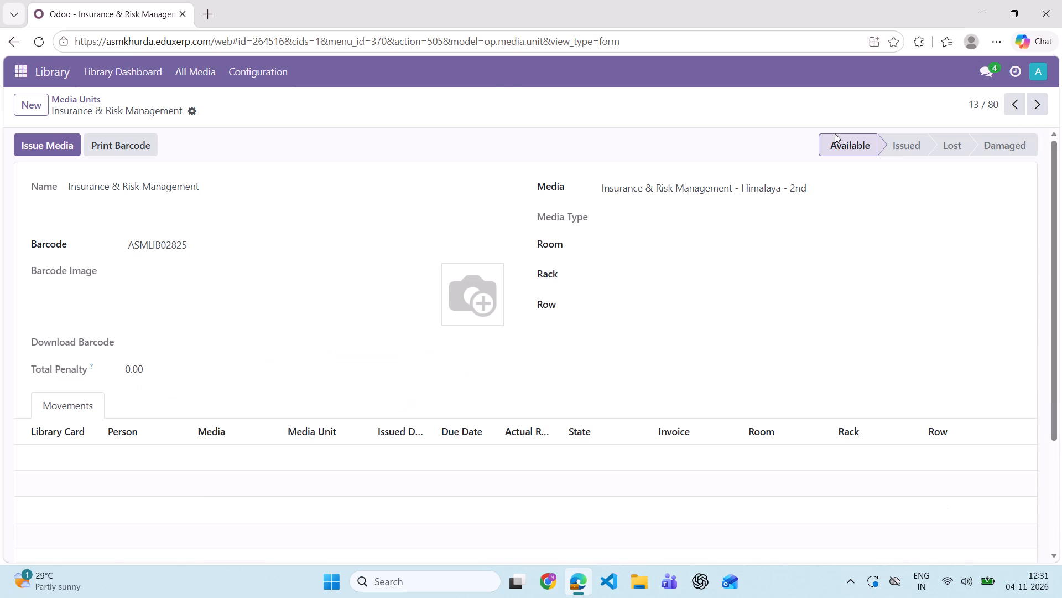
left_click(201, 244)
key("BackSpace")
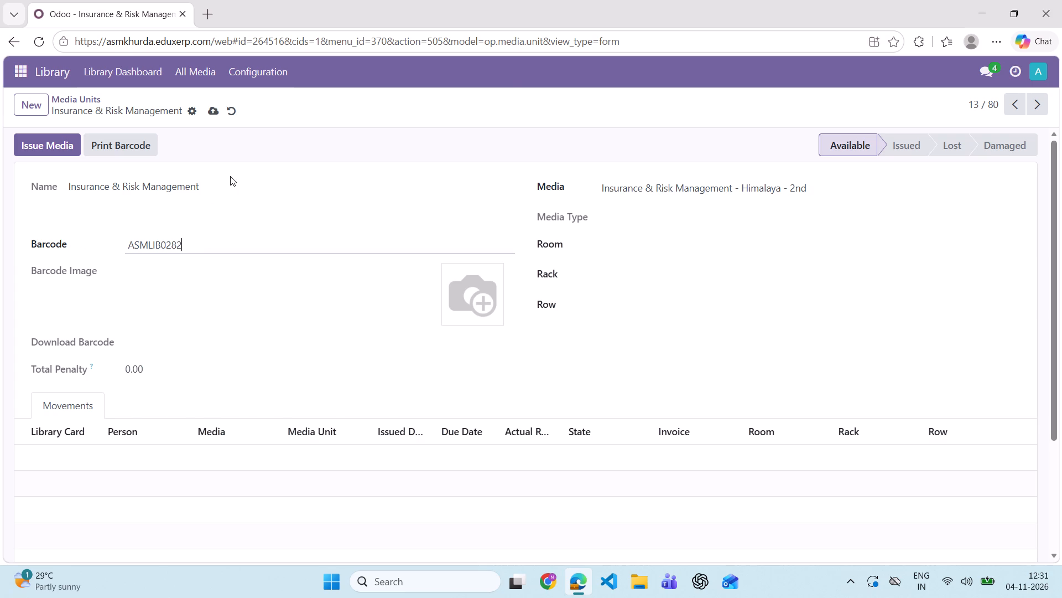
left_click(230, 176)
left_click(211, 246)
key("5")
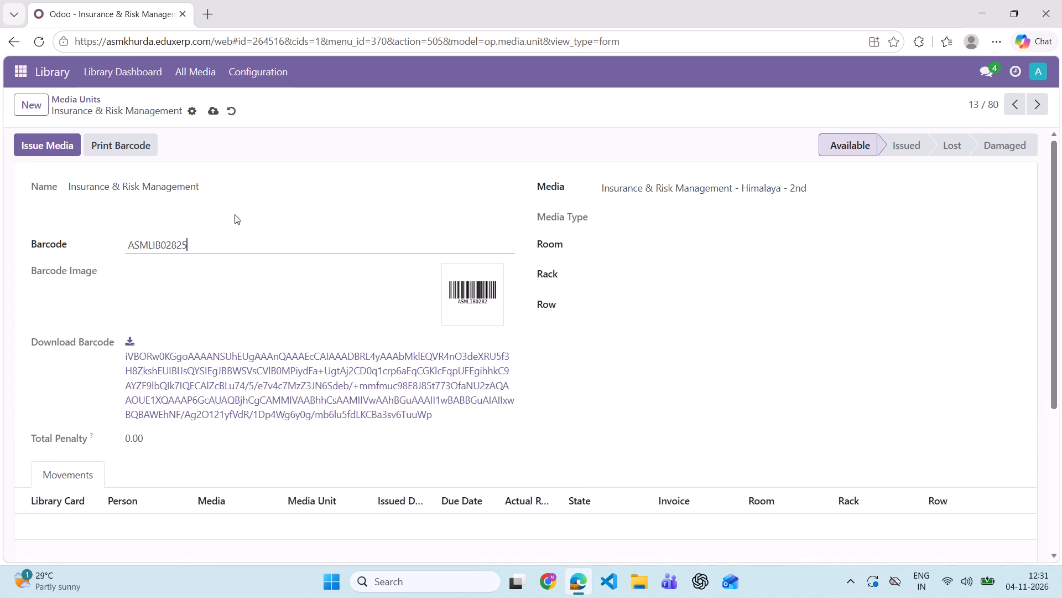
On the next Insurance & Risk Management unit, generate the missing barcode image by removing and re-entering the final 6 of ASMLIB02826.
left_click(1044, 107)
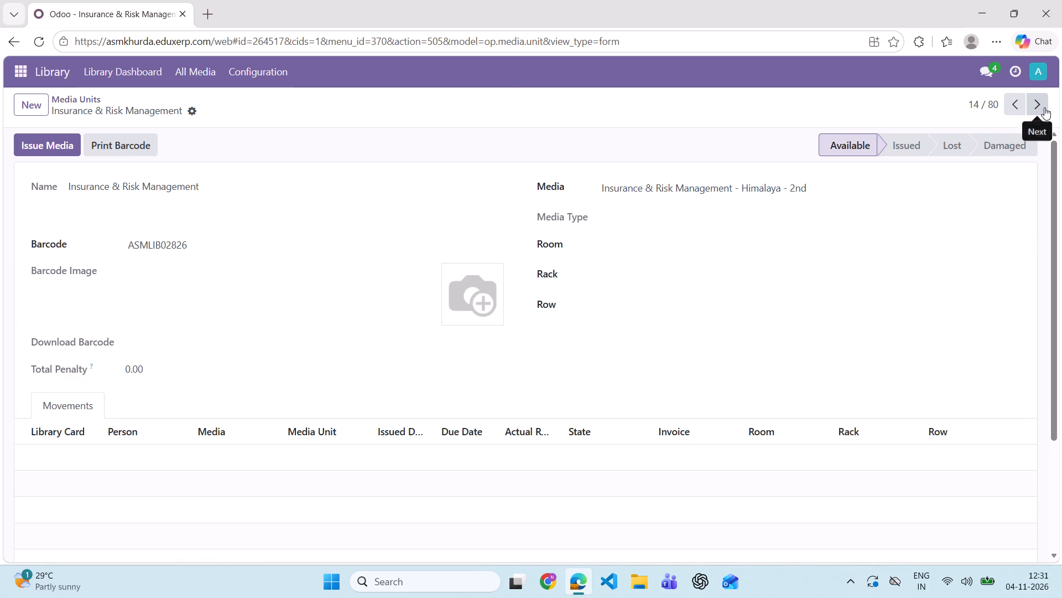
left_click(225, 252)
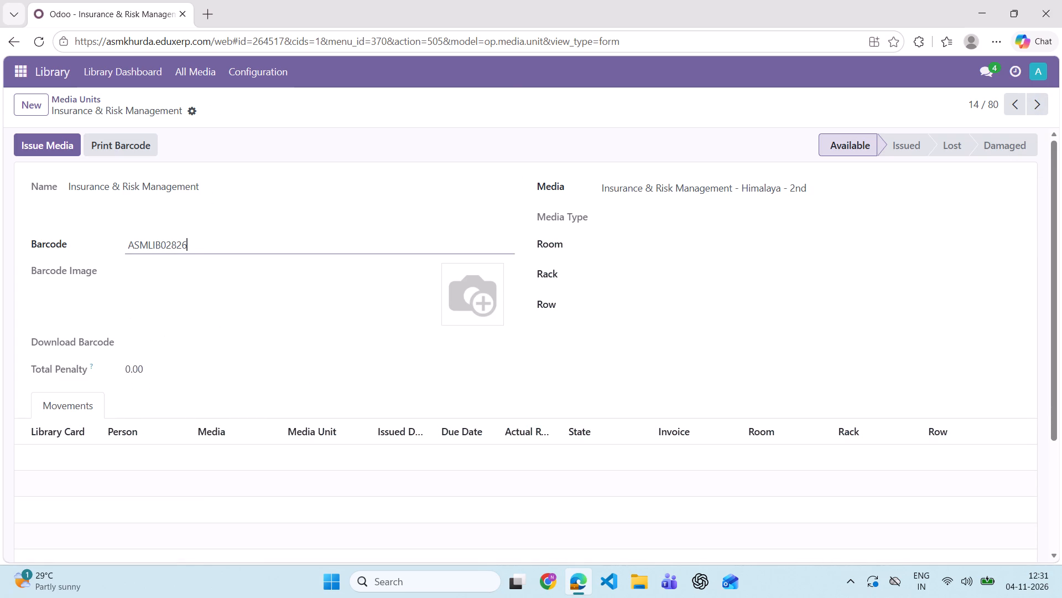
key("BackSpace")
left_click(256, 169)
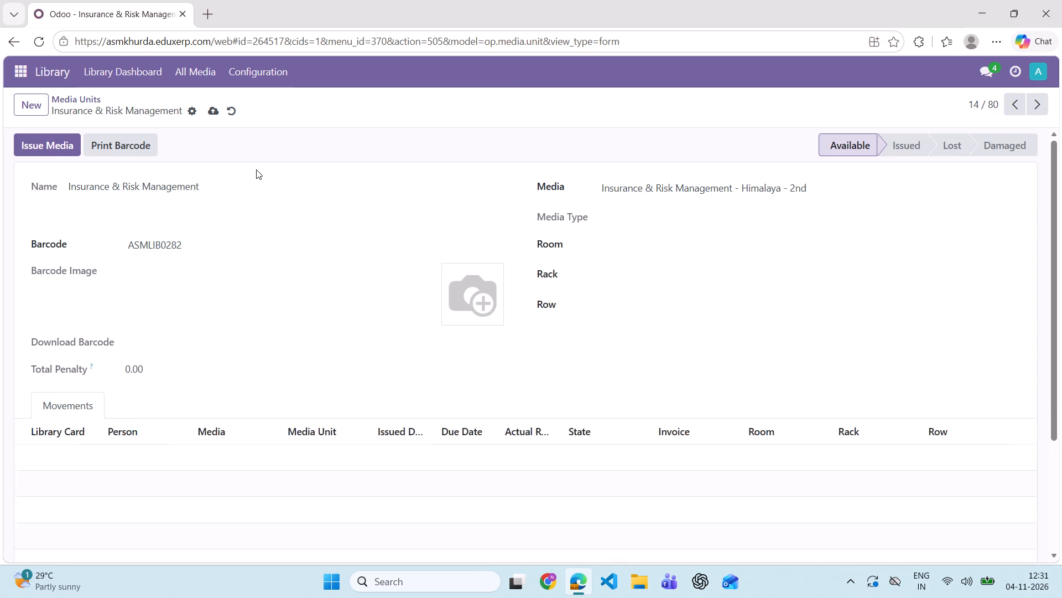
left_click(216, 246)
key("6")
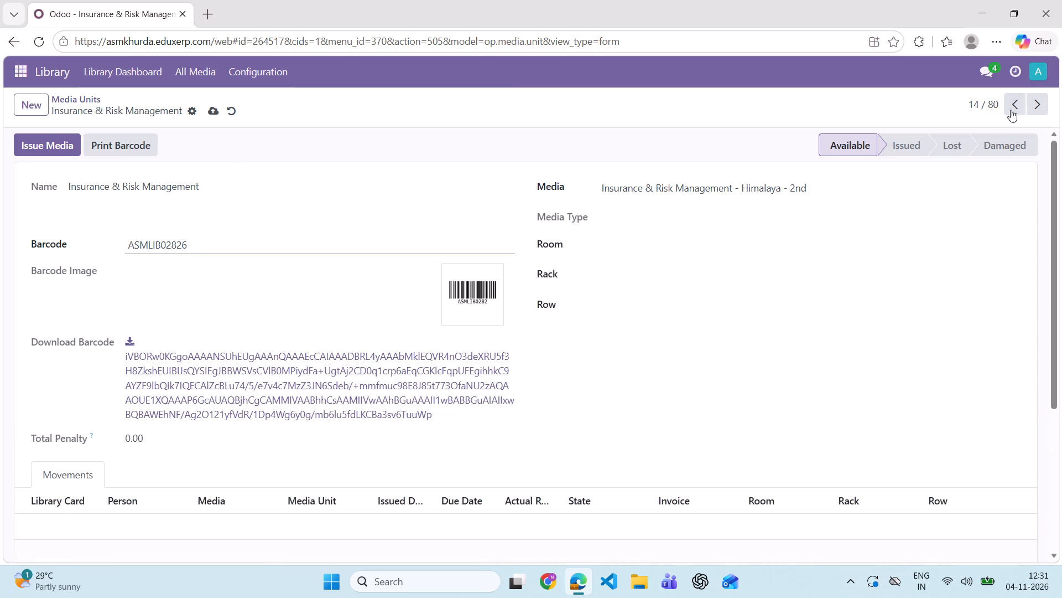
On the next Insurance & Risk Management unit, generate the missing barcode image by removing and re-entering the final 2 of ASMLIB02822.
left_click(1038, 107)
left_click(262, 251)
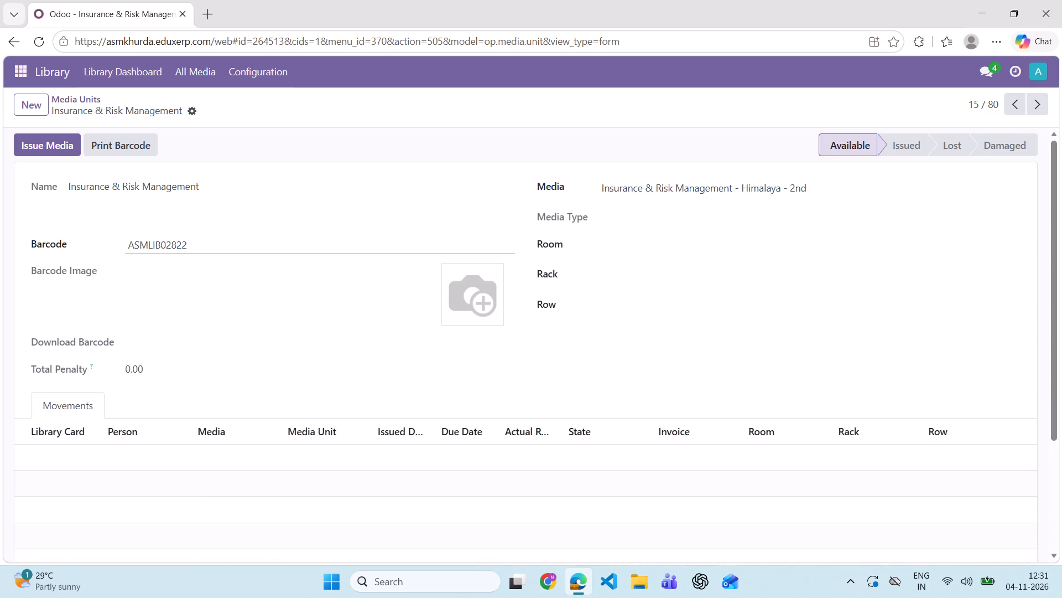
key("BackSpace")
left_click(256, 152)
left_click(211, 240)
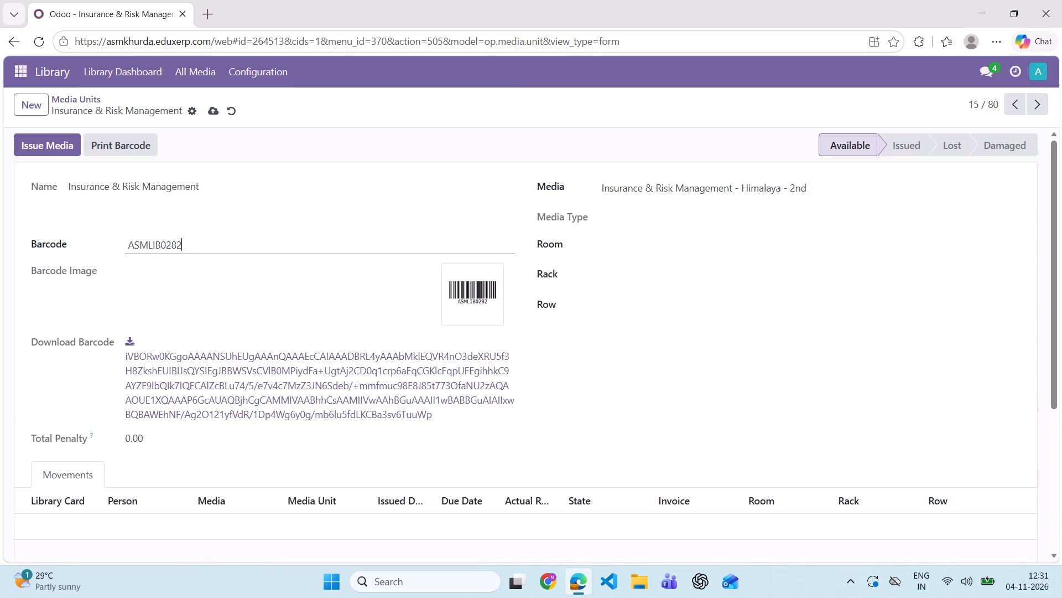
key("2")
On the next Insurance & Risk Management unit, generate the missing barcode image by removing and re-entering the final 7 of ASMLIB02827.
left_click(1043, 101)
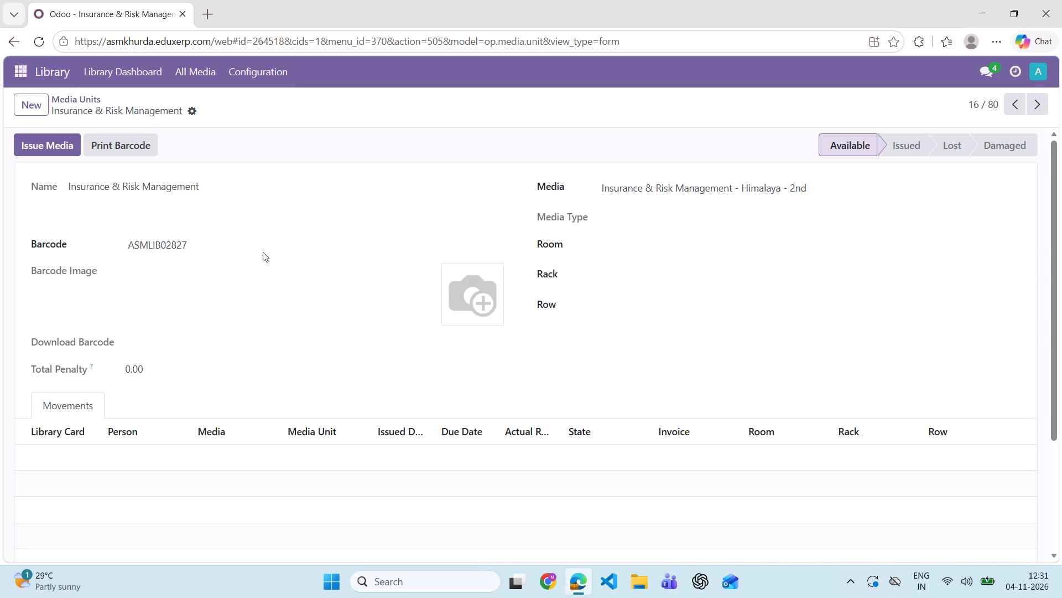
left_click(244, 241)
key("BackSpace")
left_click(244, 173)
left_click(222, 257)
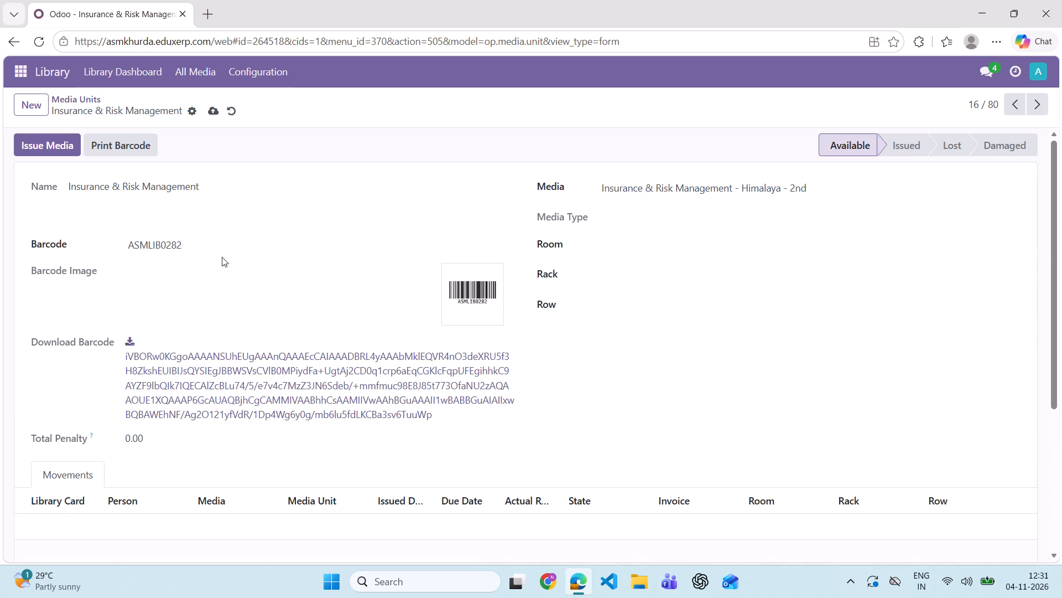
left_click(227, 245)
key("7")
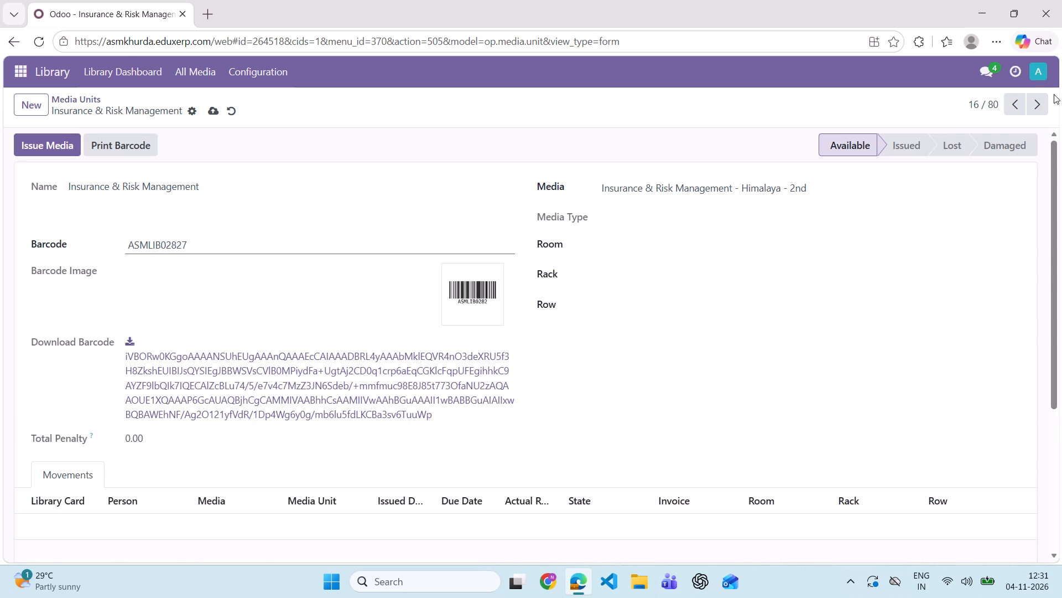
On the next Insurance & Risk Management unit, generate the missing barcode image by removing and re-entering the final 0 of ASMLIB02820.
left_click(1042, 95)
left_click(212, 250)
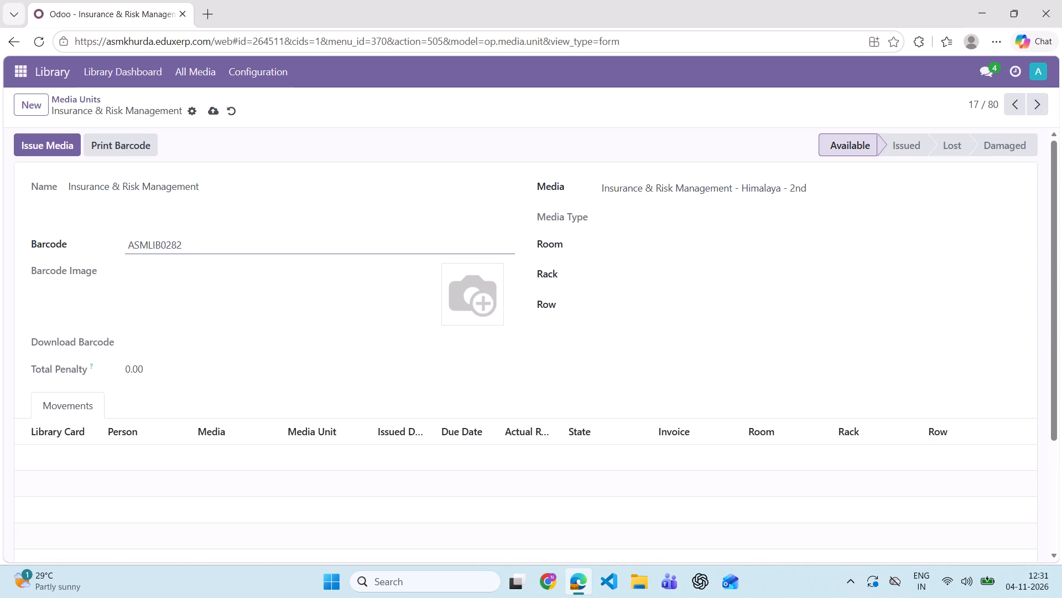
key("BackSpace")
left_click(251, 176)
left_click(236, 249)
key("0")
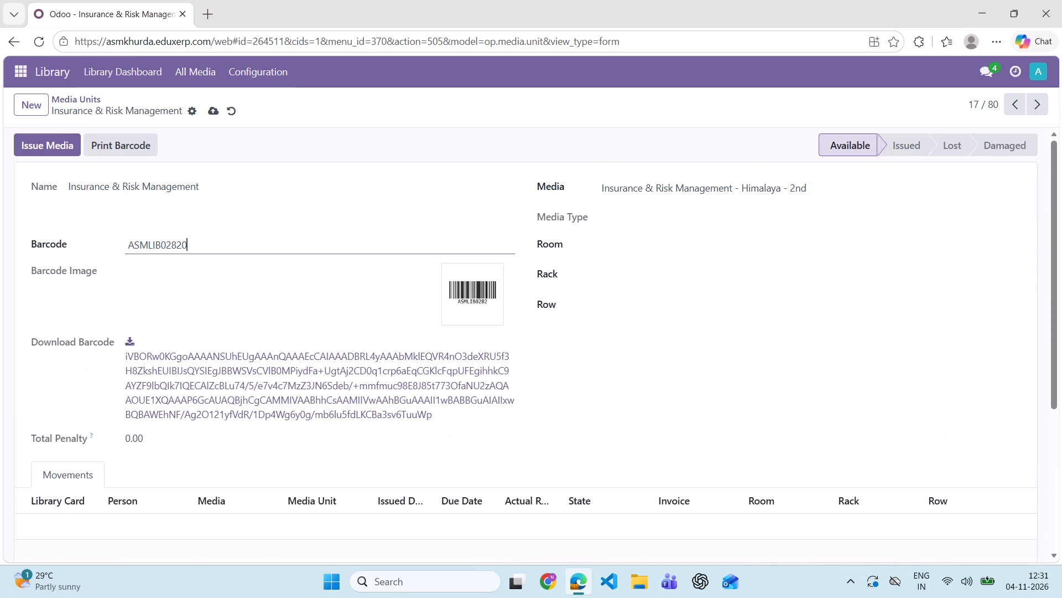
On the next Insurance & Risk Management unit, generate the missing barcode image by removing and re-entering the final 8 of ASMLIB02828.
left_click(1033, 107)
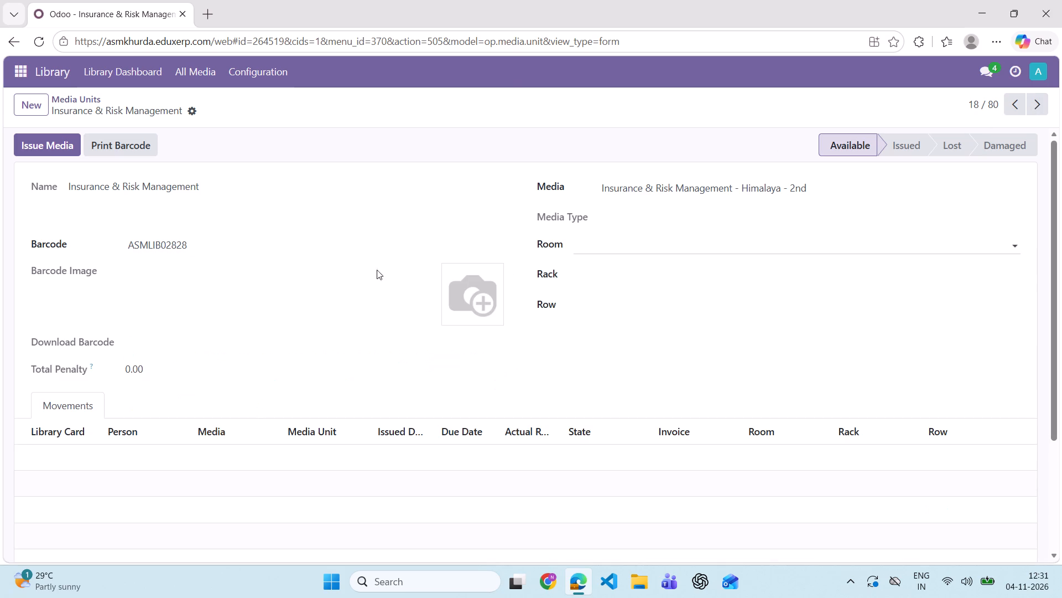
left_click(309, 241)
key("BackSpace")
left_click(326, 161)
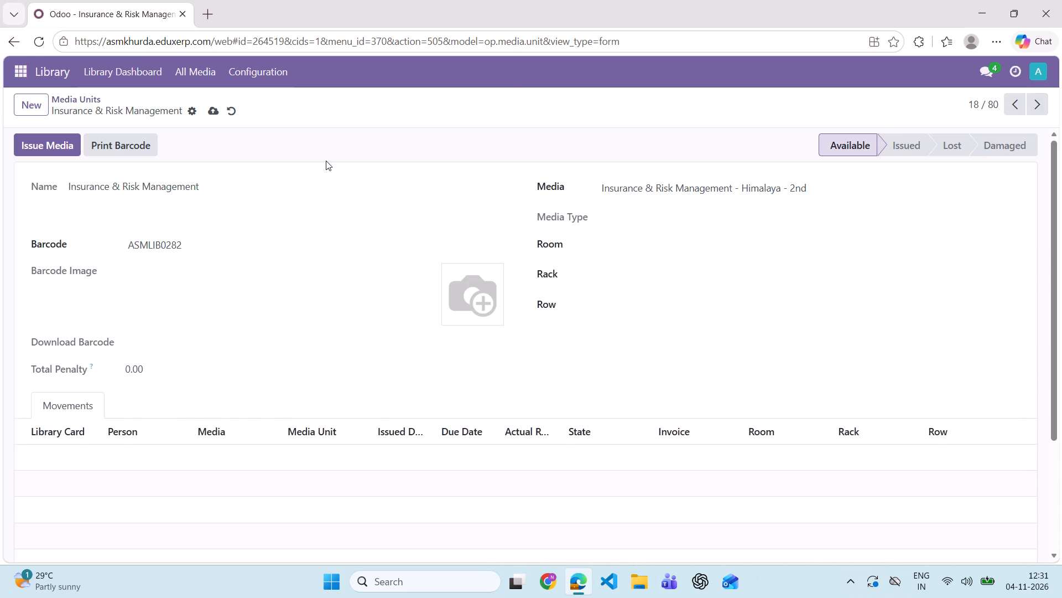
left_click(250, 253)
key("8")
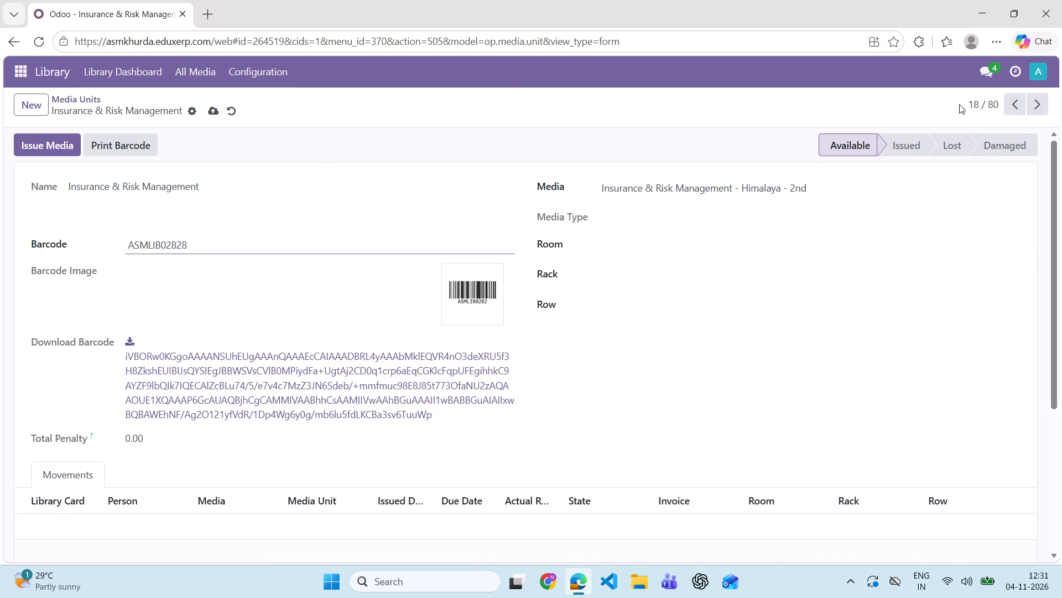
On the next Insurance & Risk Management unit, generate the missing barcode image by removing and re-entering the final 1 of ASMLIB02821.
left_click(1039, 111)
left_click(240, 245)
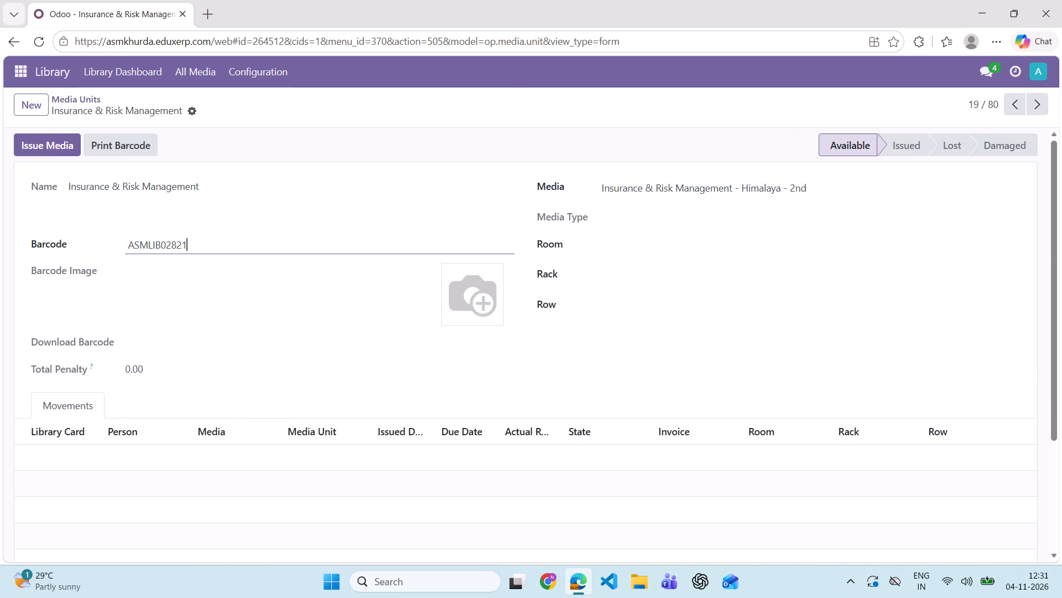
key("BackSpace")
left_click(247, 179)
key("1")
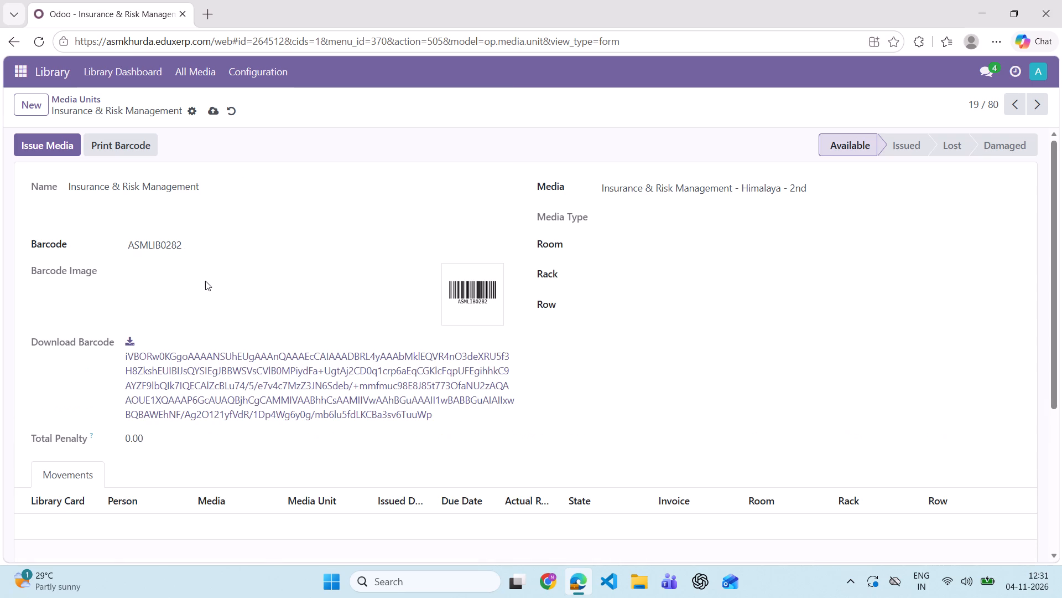
left_click(217, 249)
key("1")
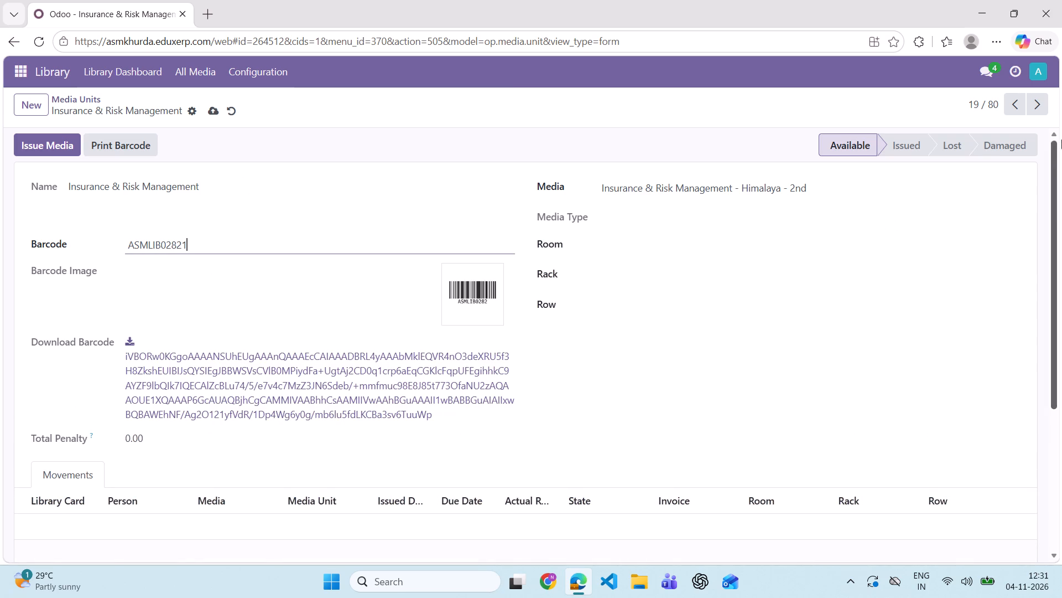
Move on to the next media unit, Integrated Advertising, Promotion, & Marketing Communications.
left_click(1041, 106)
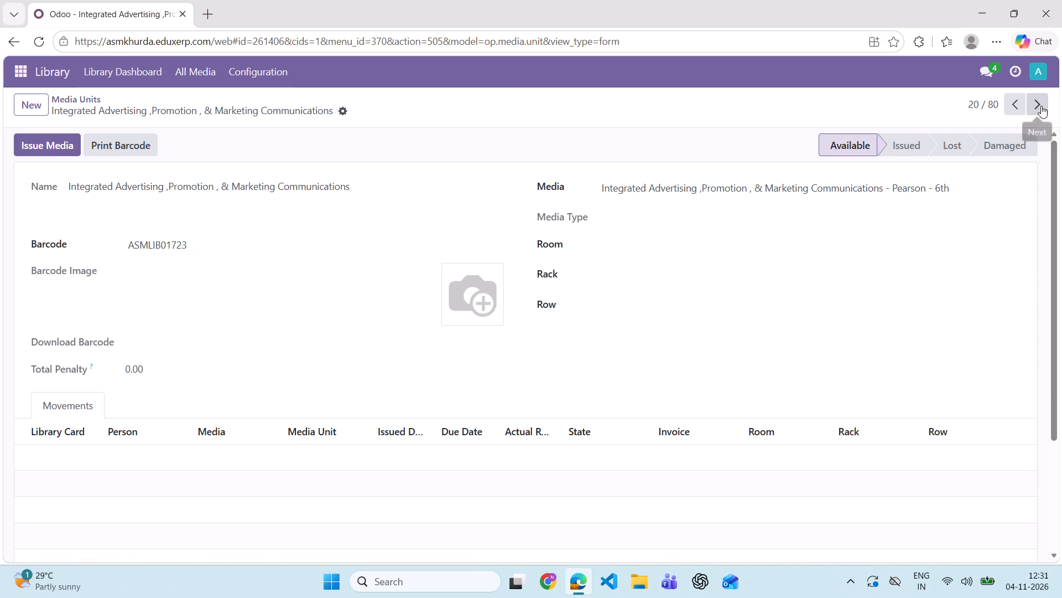
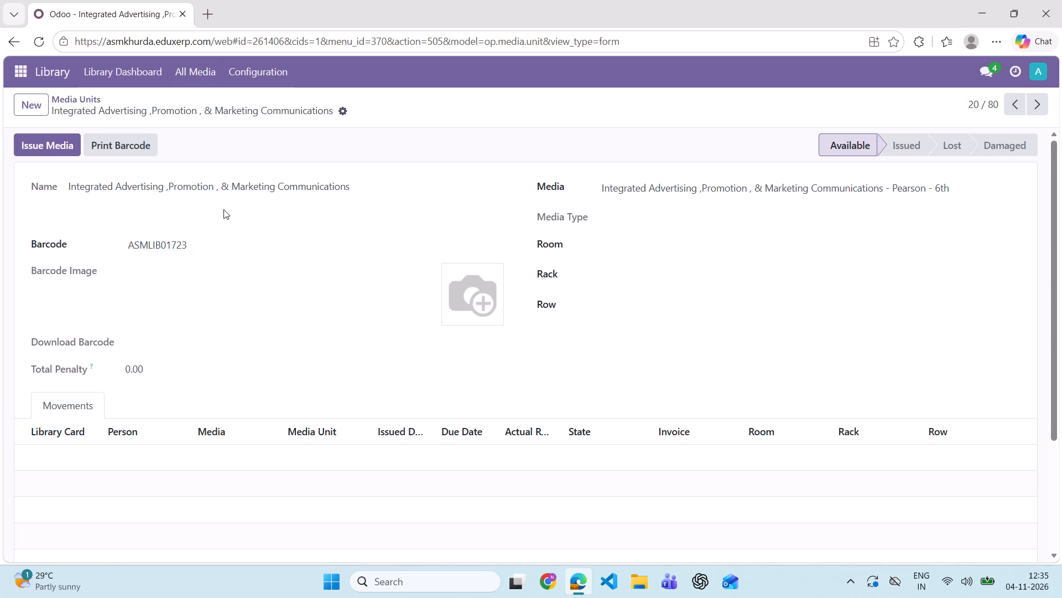
Generate this Integrated Advertising, Promotion, & Marketing Communications unit's missing barcode image by removing and re-entering the final 3 of ASMLIB01723.
left_click(211, 241)
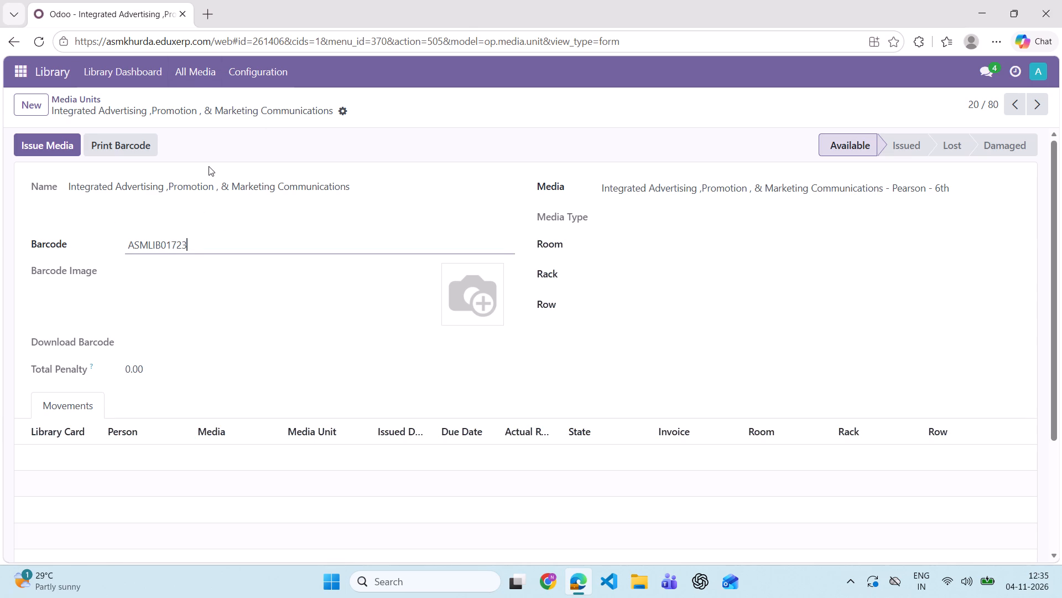
key("BackSpace")
left_click(213, 157)
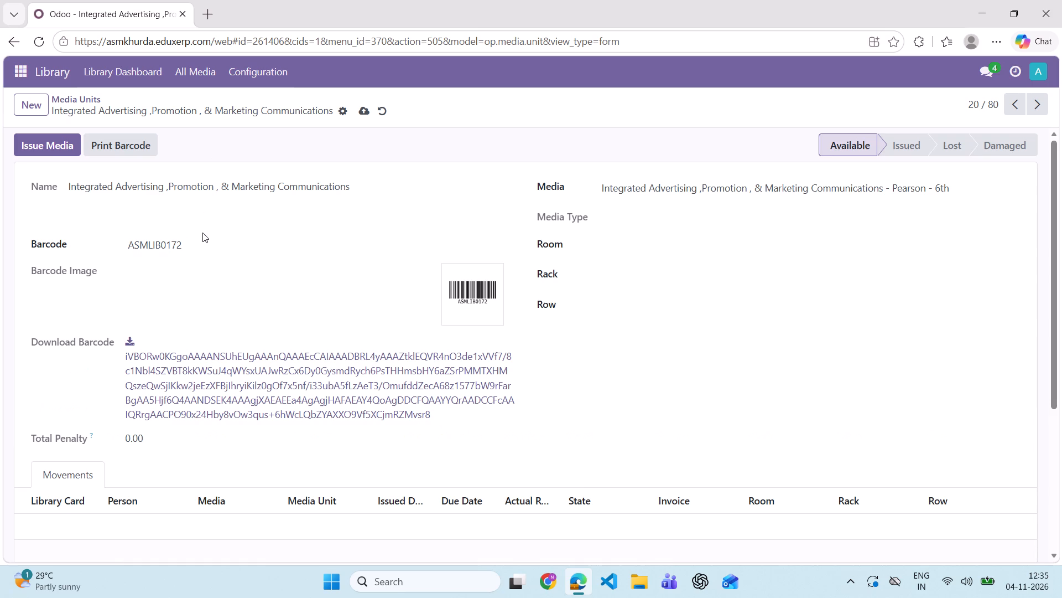
left_click(202, 241)
key("3")
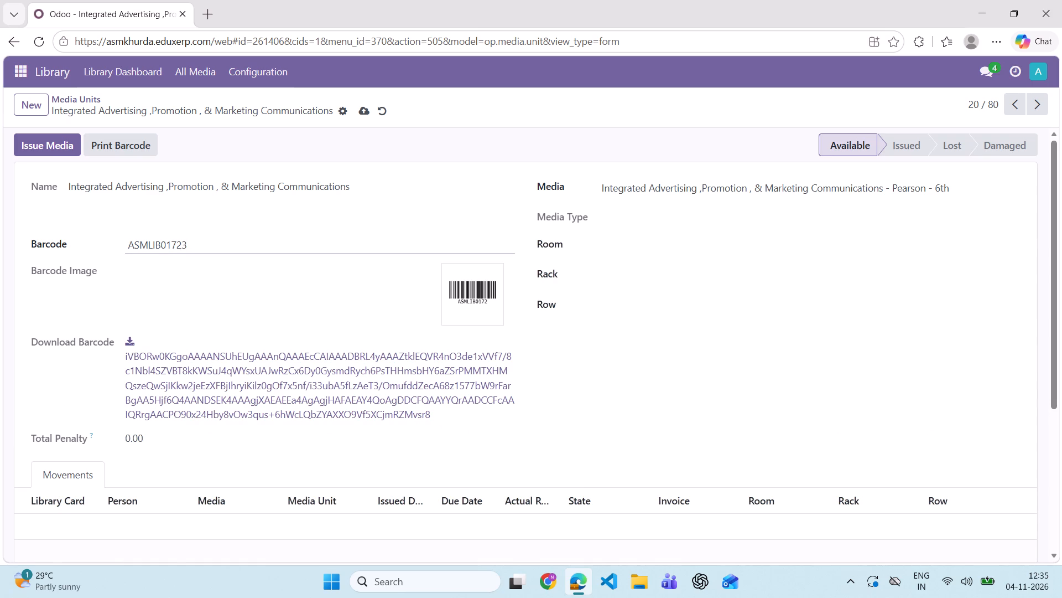
On the next Integrated Advertising, Promotion, & Marketing Communications unit, open barcode ASMLIB01724 for editing to generate its missing image.
left_click(1035, 106)
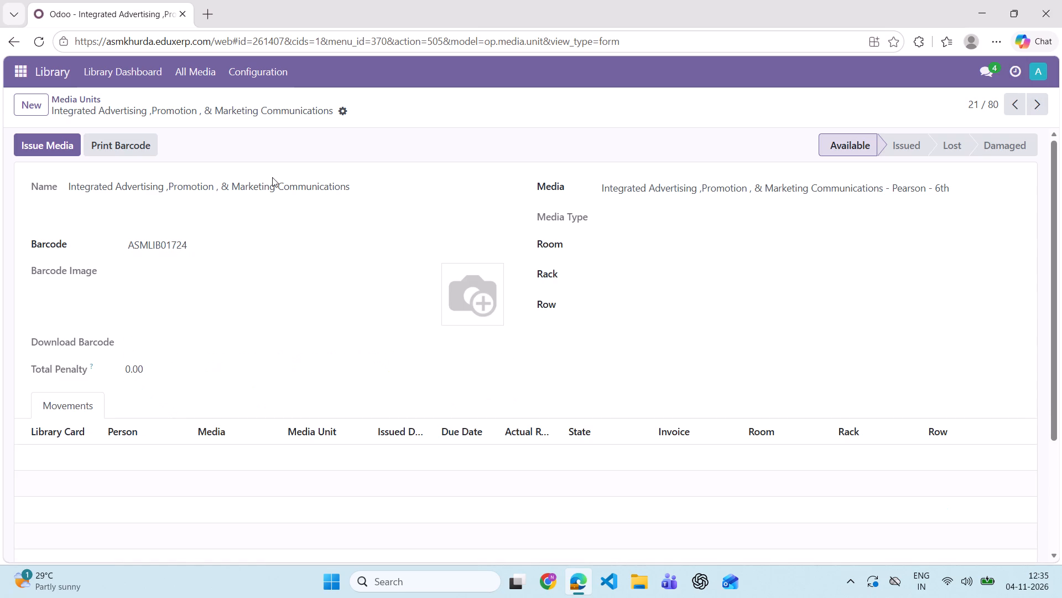
left_click(217, 246)
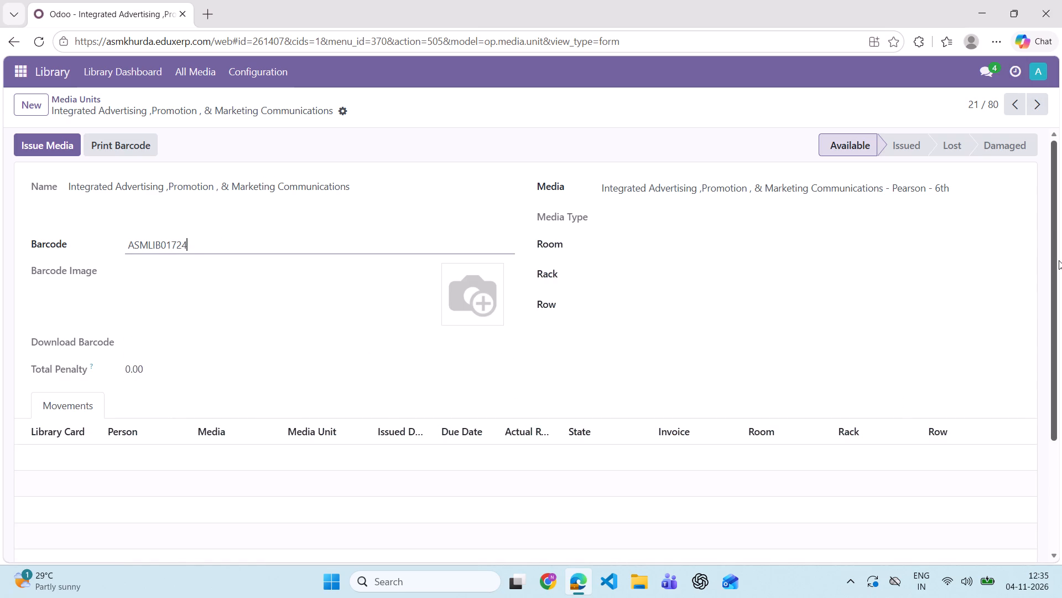
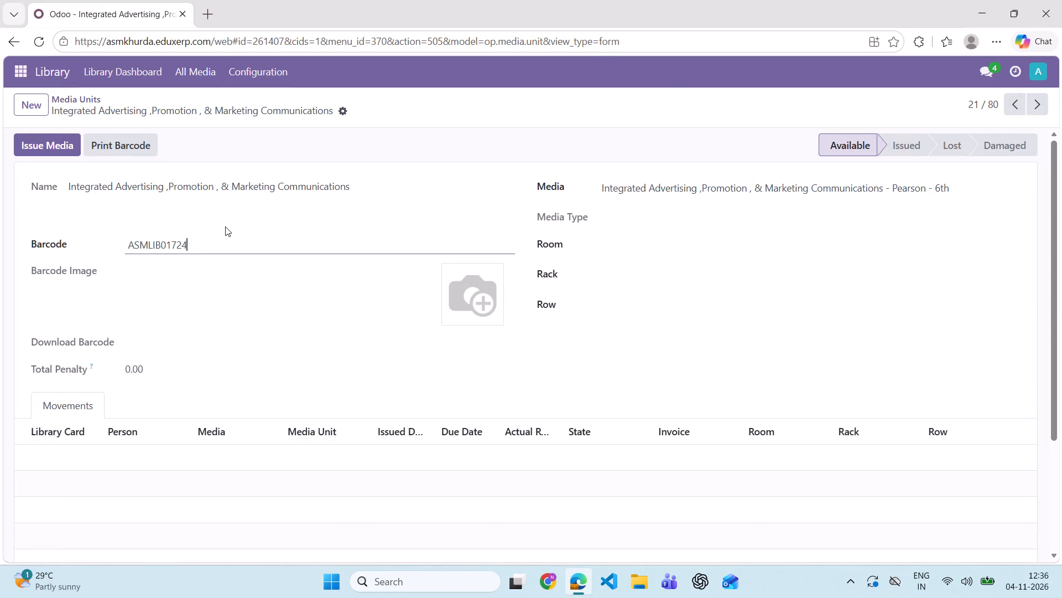
Generate the missing barcode image for ASMLIB01724 by removing and re-entering its final 4, and advance to the next unit.
key("BackSpace")
left_click(201, 146)
left_click(196, 243)
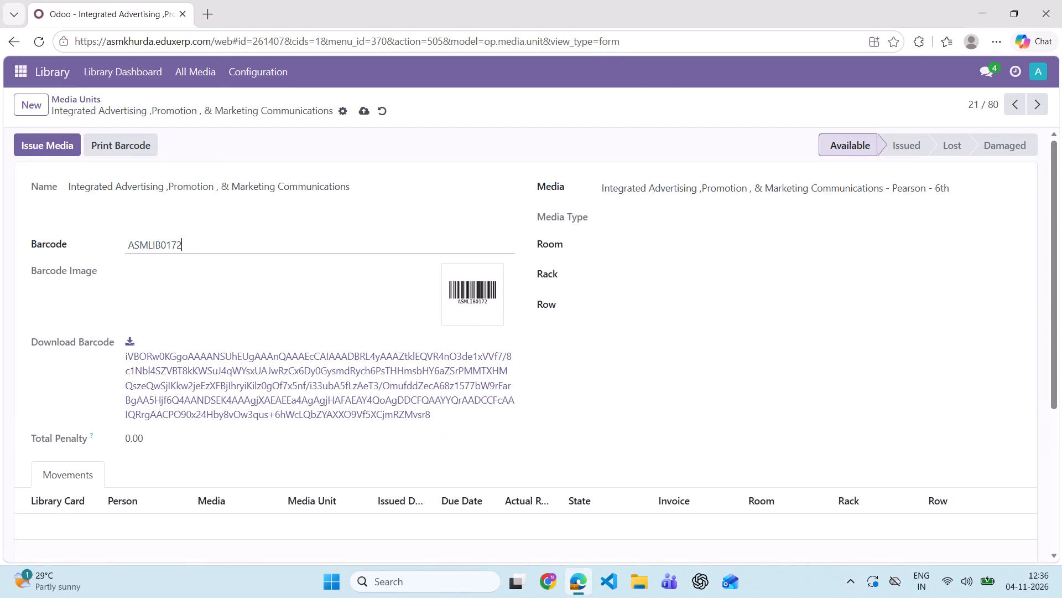
key("4")
left_click(1035, 102)
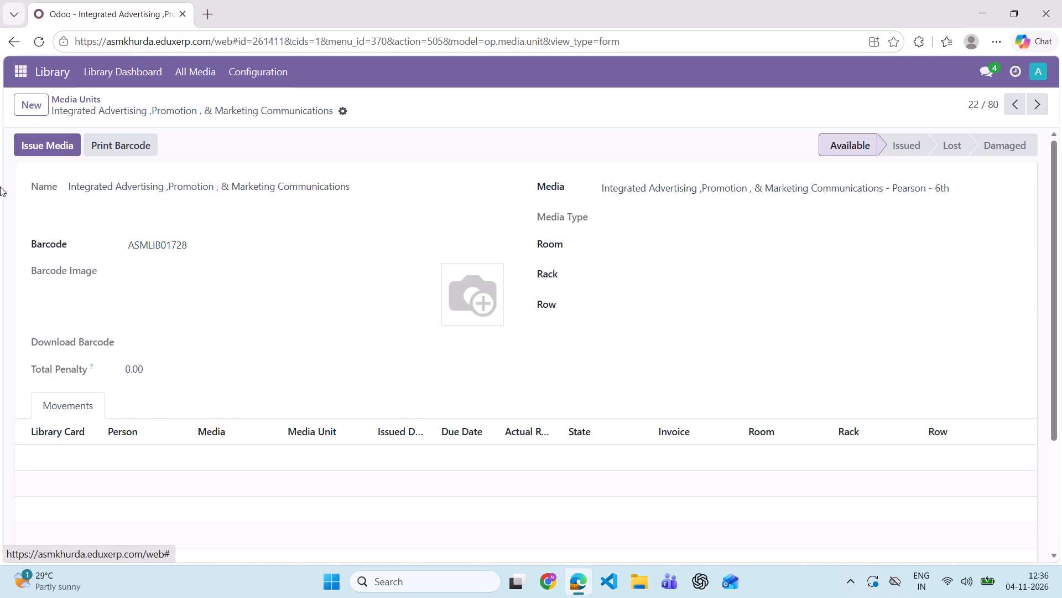
Generate the missing barcode image for ASMLIB01728 by removing and re-entering its final 8, and advance to the next unit.
left_click(229, 239)
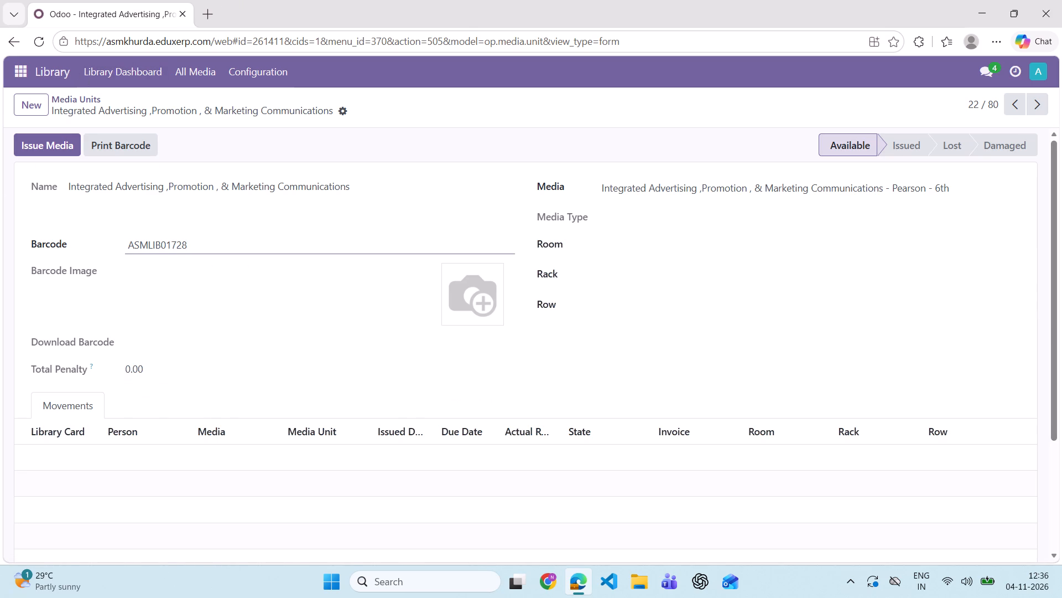
key("BackSpace")
left_click(221, 155)
left_click(199, 242)
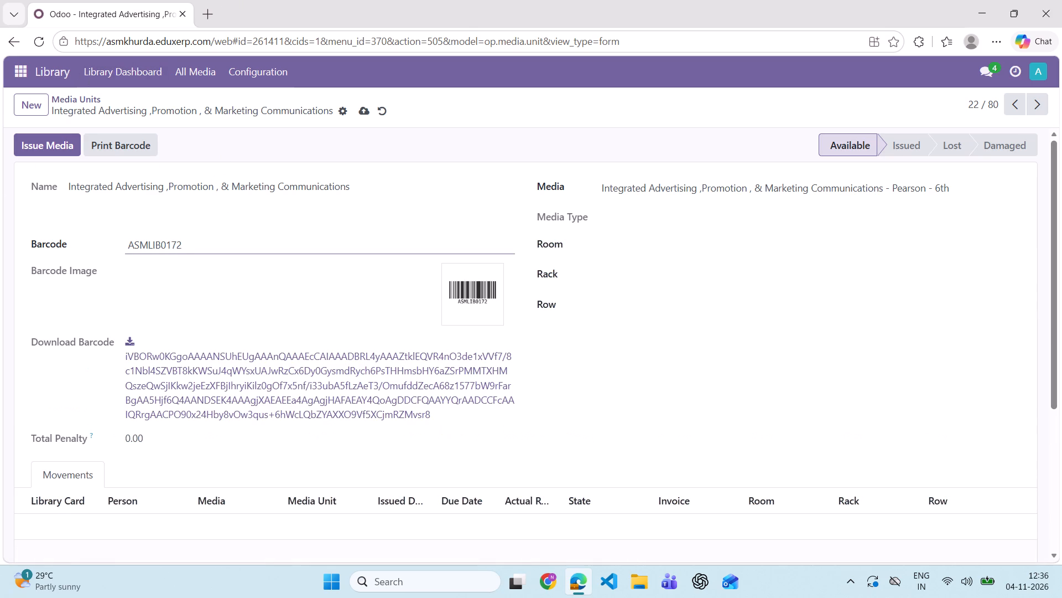
key("8")
left_click(1032, 97)
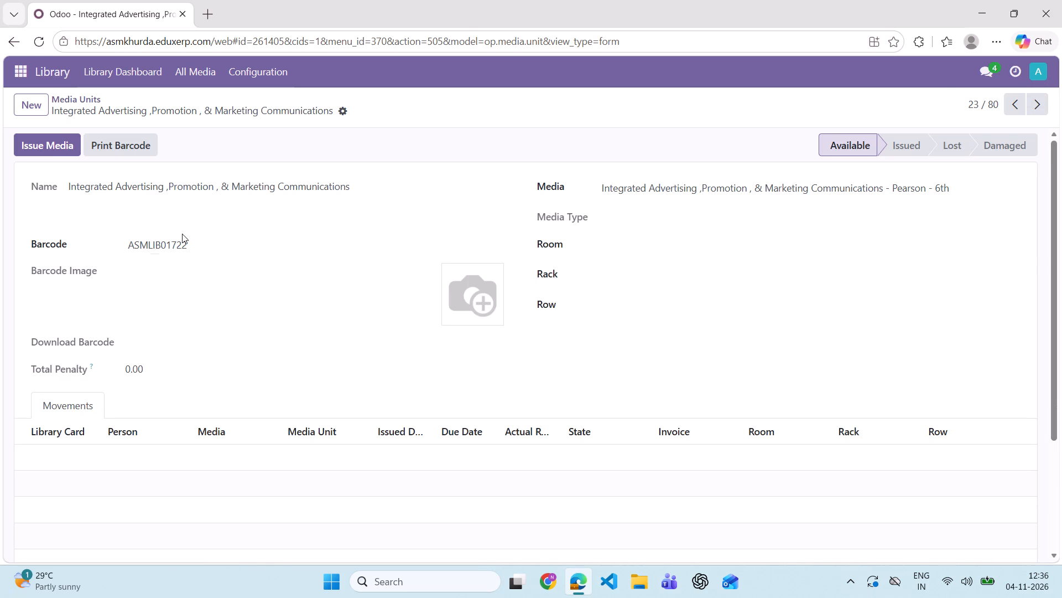
Generate the missing barcode image for ASMLIB01722 by removing and re-entering its final 2, and advance to the next unit.
left_click(210, 244)
key("BackSpace")
left_click(196, 154)
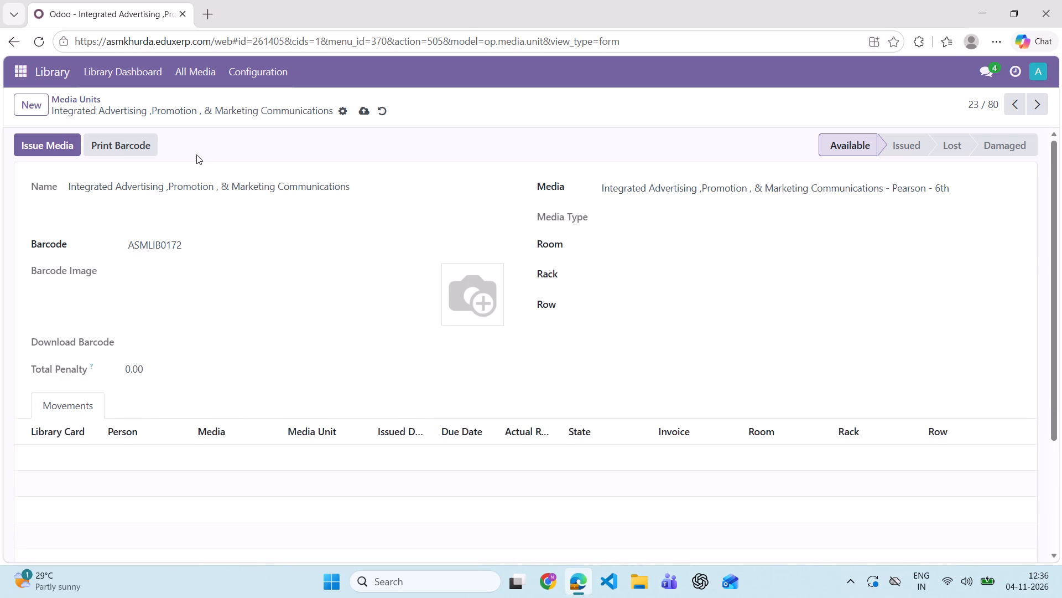
left_click(188, 241)
key("2")
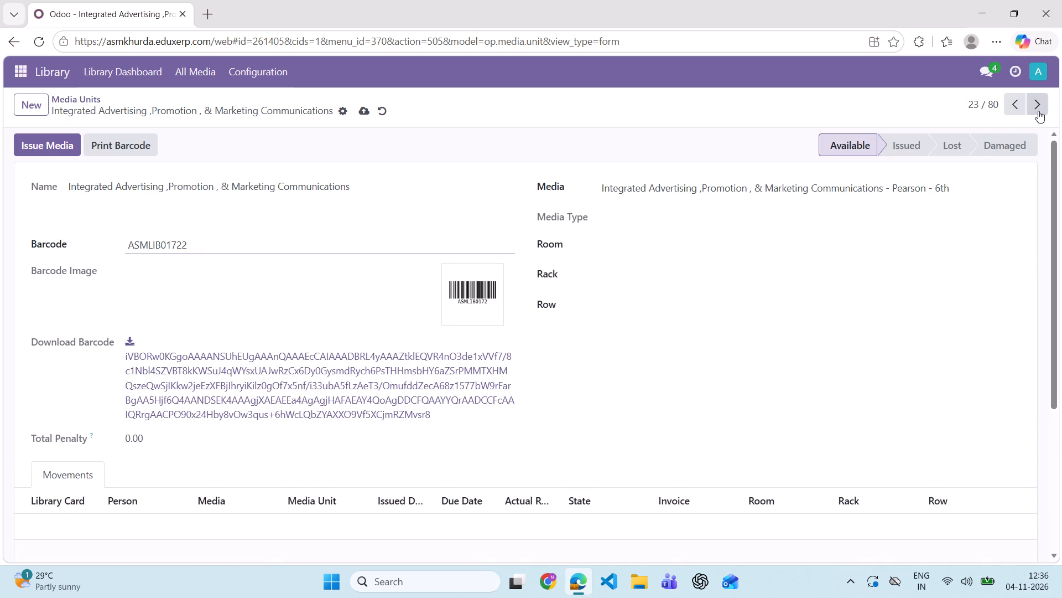
left_click(1038, 111)
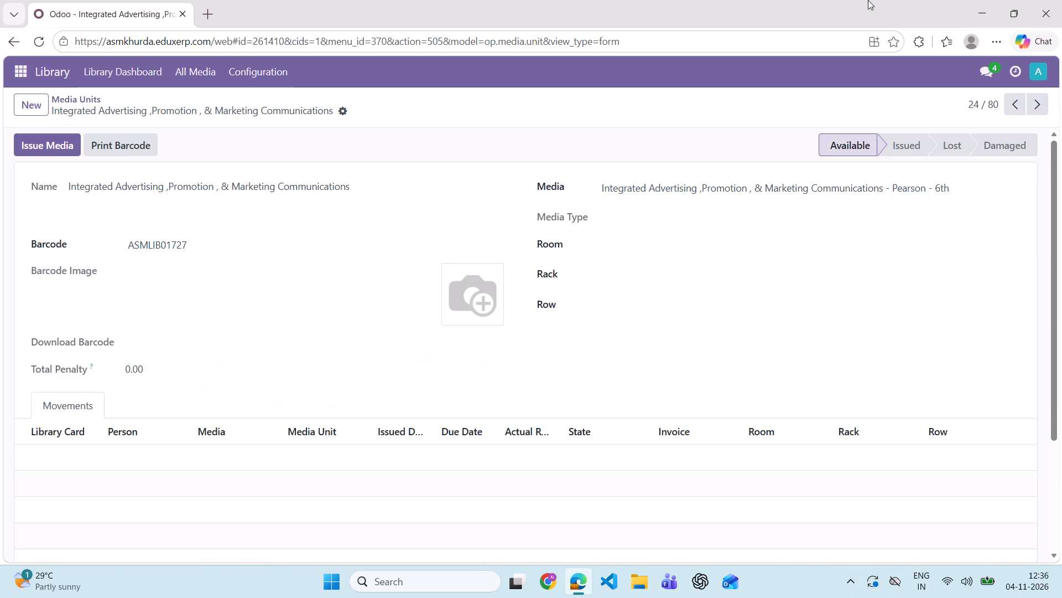
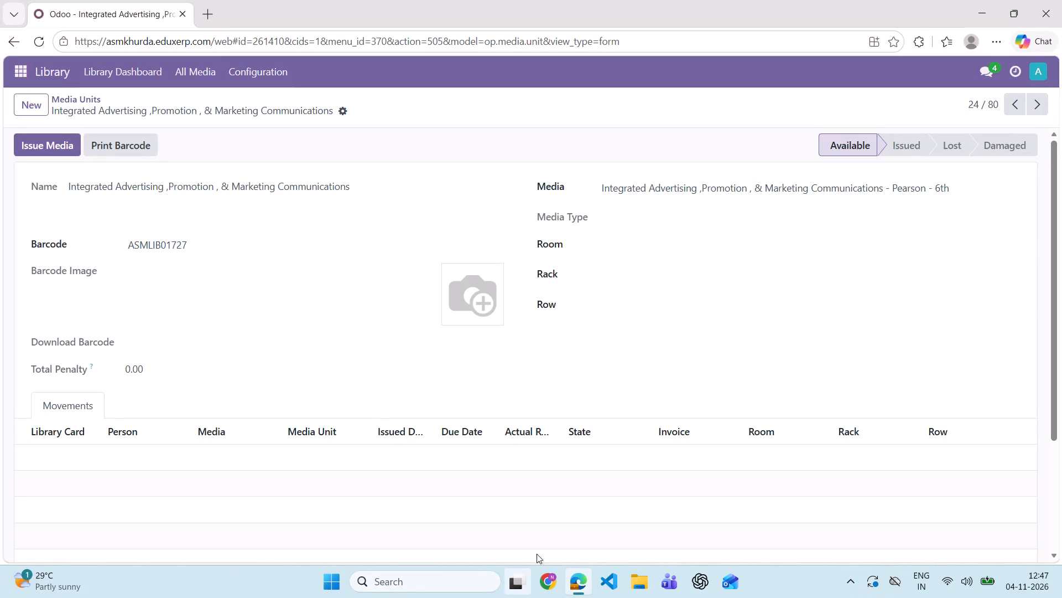
Open the system calendar and browse back from November to October 2026.
left_click(1022, 575)
scroll(904, 395, "up", 2)
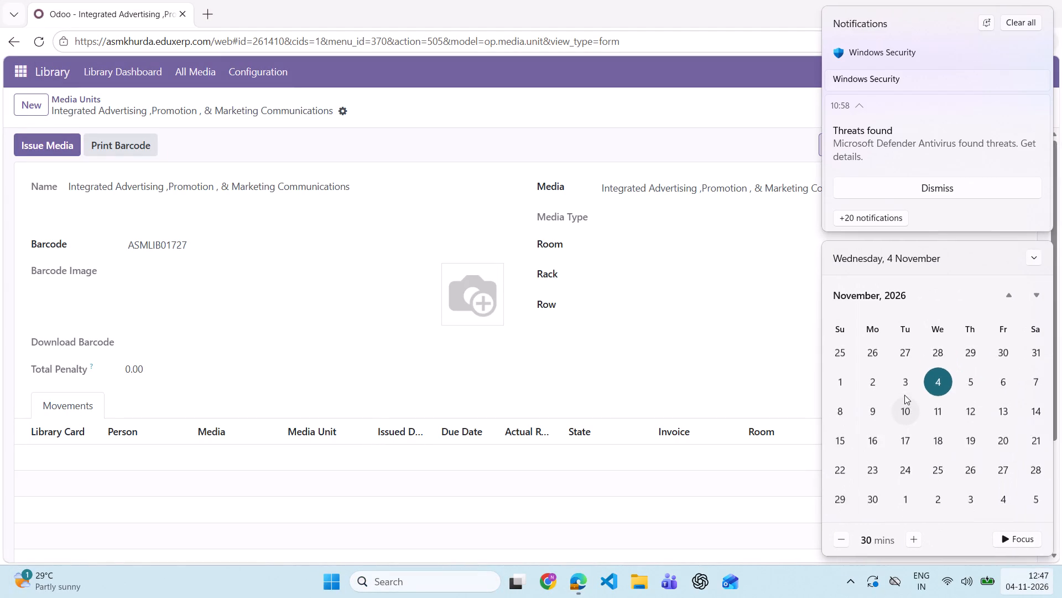
scroll(904, 395, "up", 3)
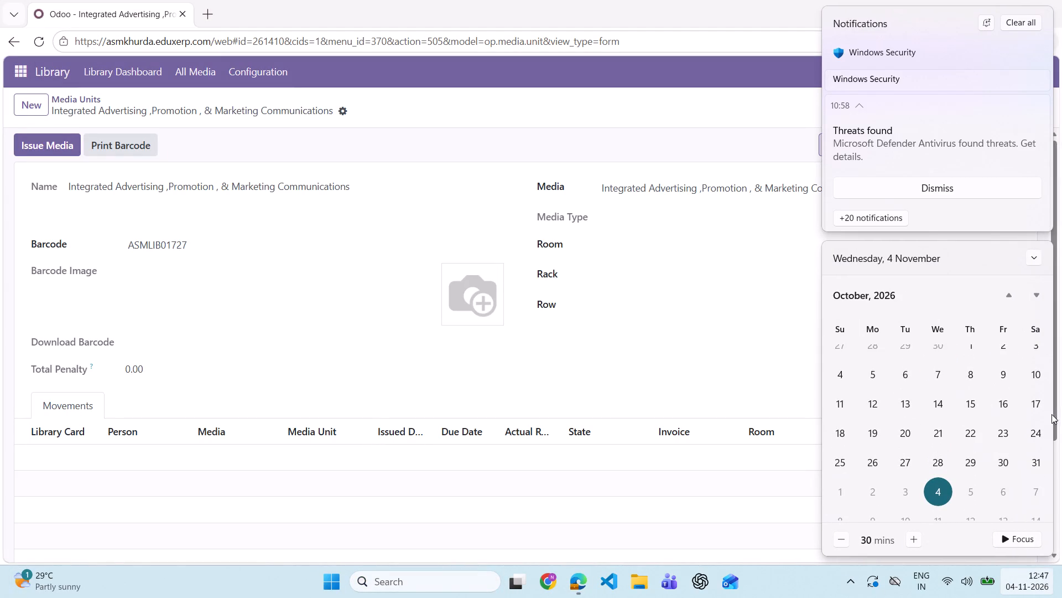